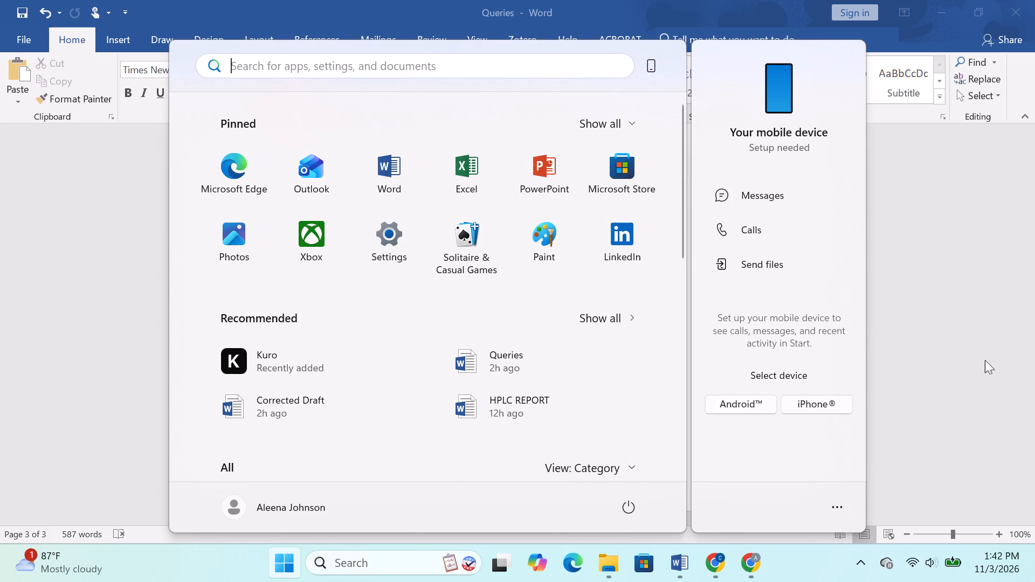
Look back through the Queries document from the geographies answers up to the innovation title and problem statement.
click(976, 340)
scroll(976, 340, up, 16)
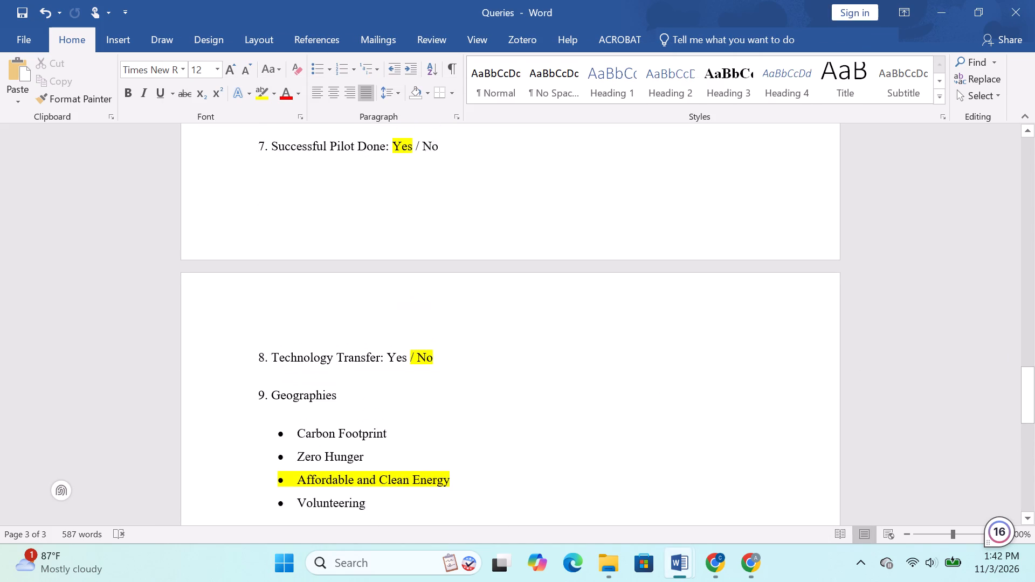
scroll(976, 340, up, 20)
scroll(976, 340, up, 19)
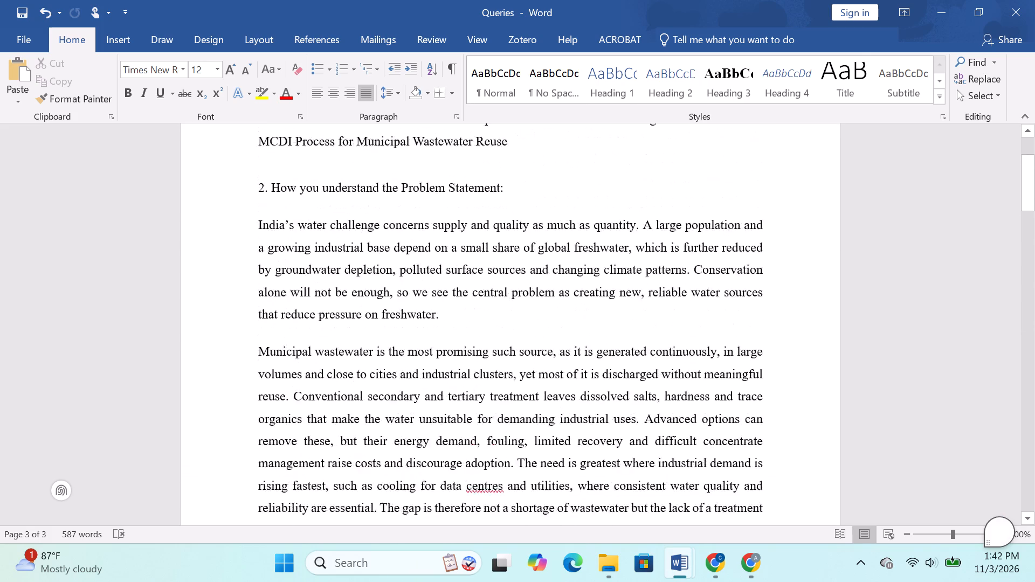
click(685, 573)
click(717, 510)
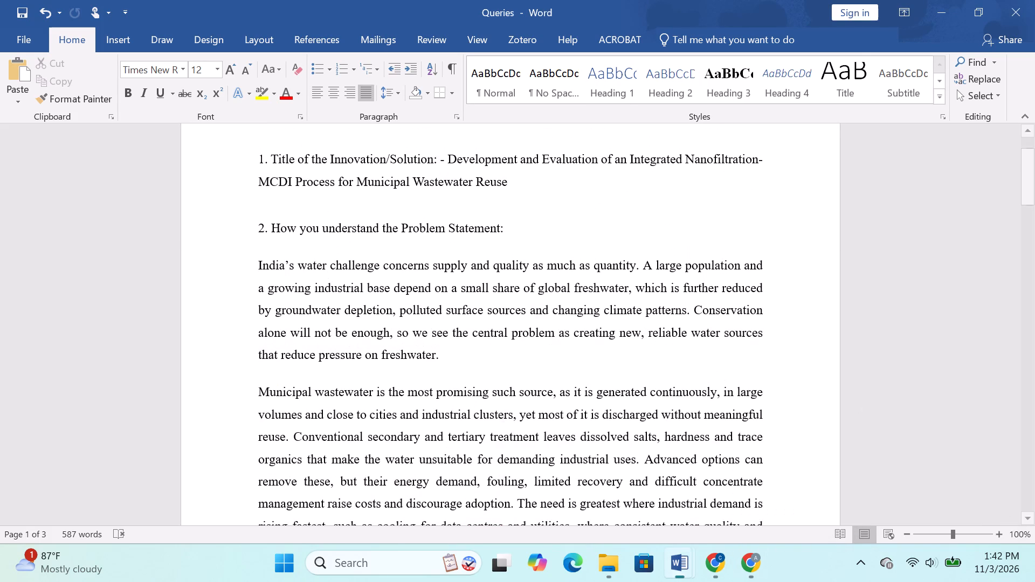
scroll(768, 427, up, 4)
Switch to the Corrected Draft document and look back through its deliverables, treatment flow diagram and aim sections toward the beginning.
click(688, 564)
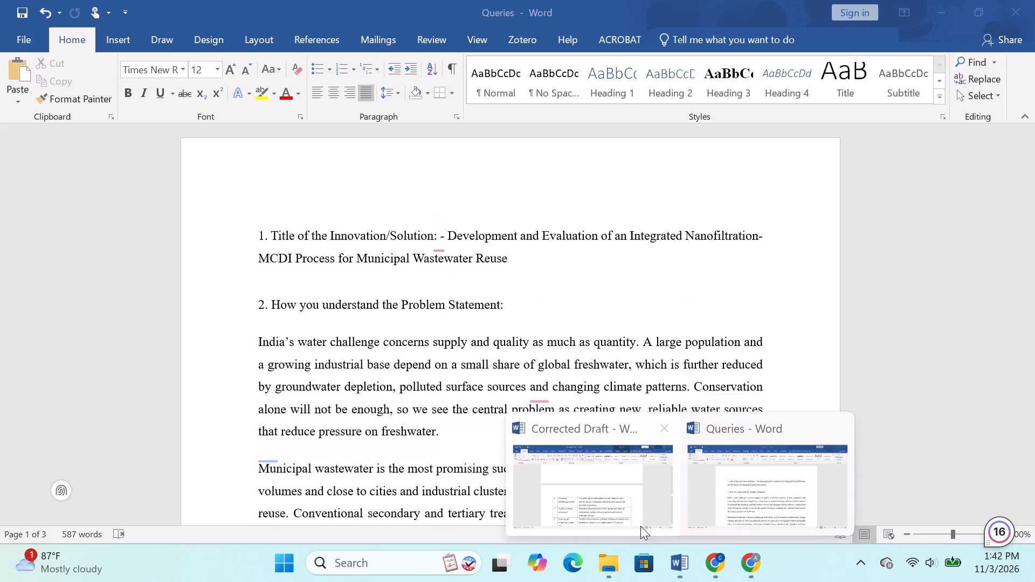
click(636, 521)
scroll(716, 394, up, 5)
scroll(724, 394, up, 19)
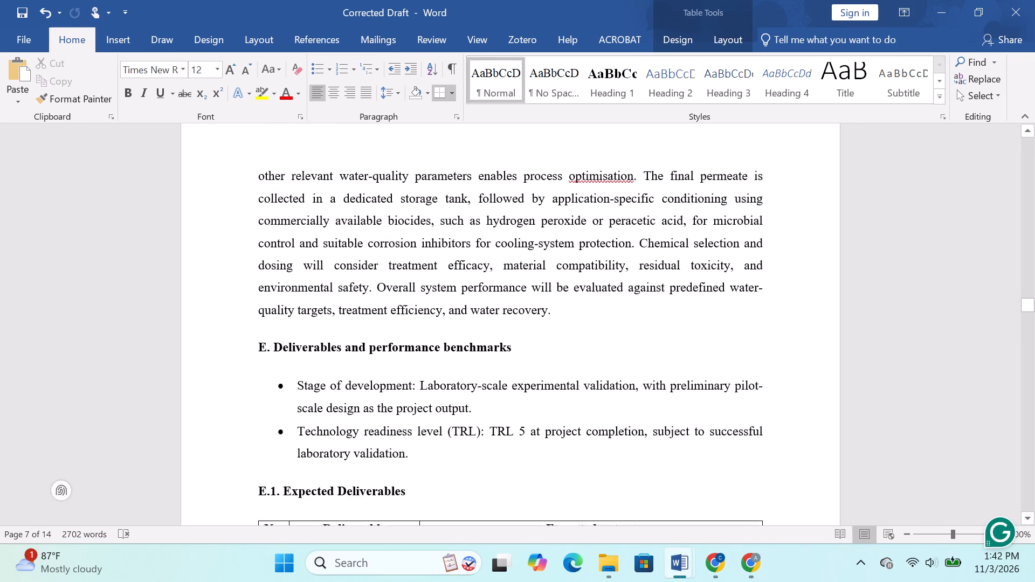
scroll(724, 394, up, 20)
scroll(724, 394, up, 20)
scroll(724, 394, up, 6)
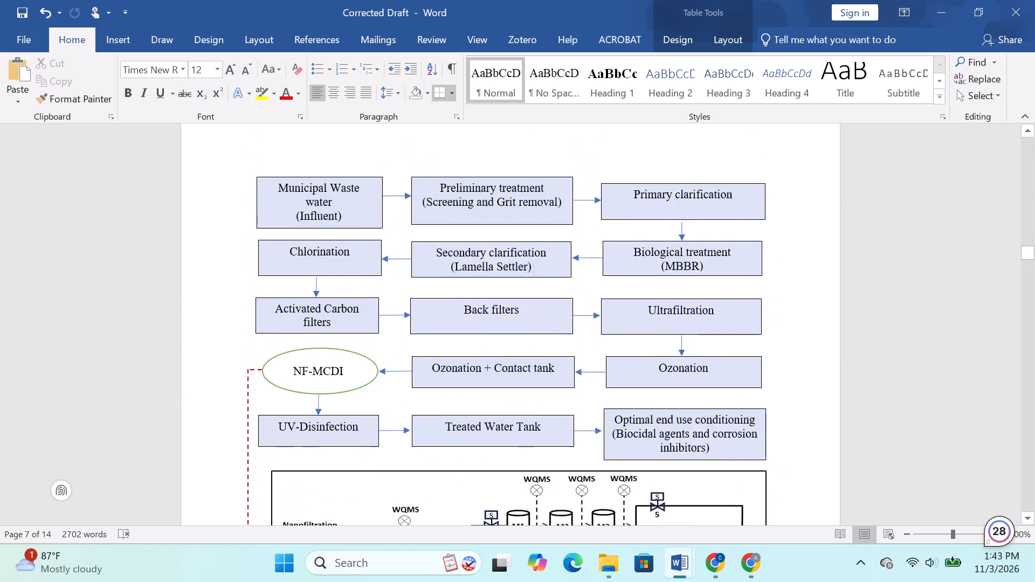
scroll(724, 394, up, 20)
scroll(724, 394, up, 19)
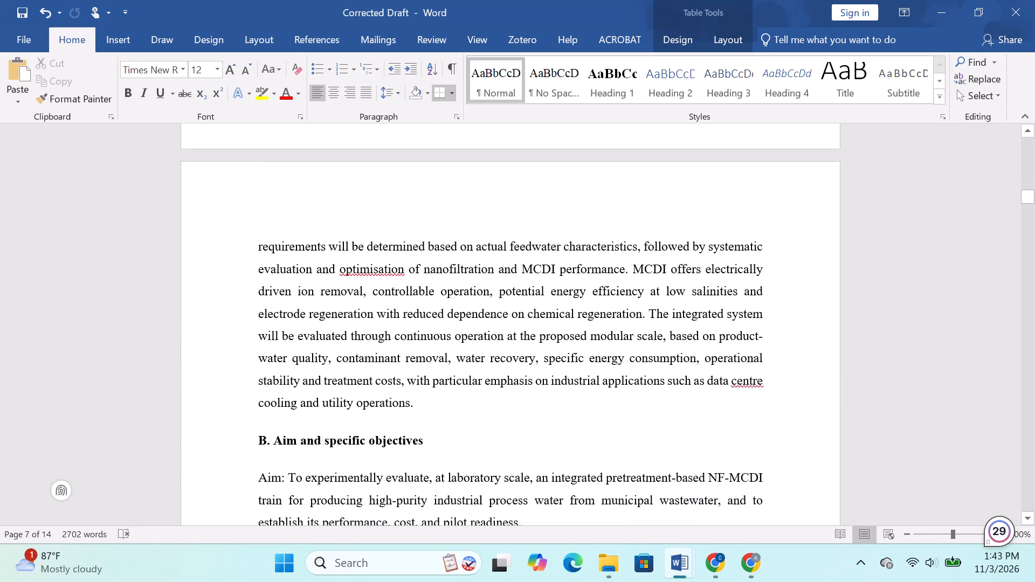
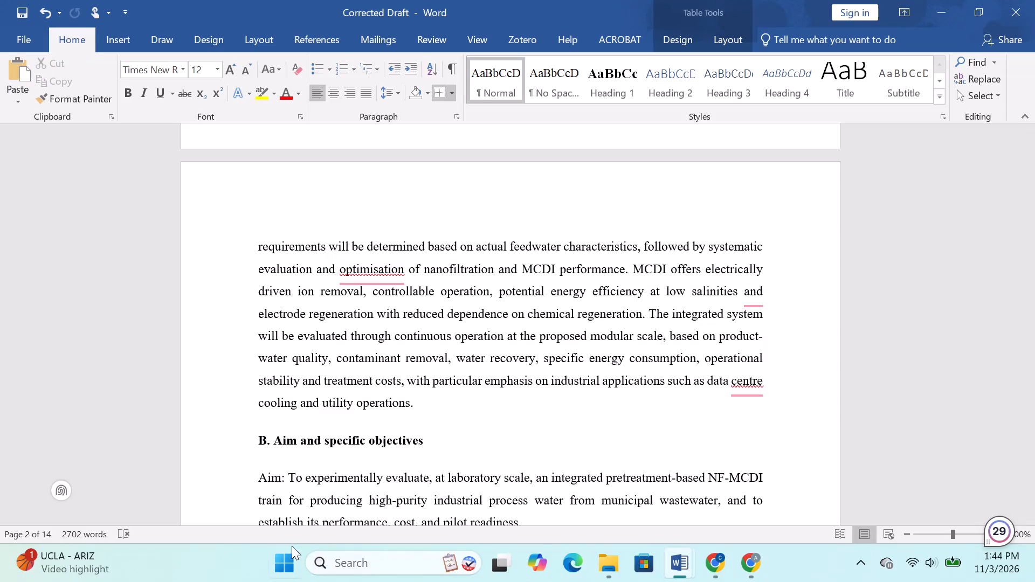
Return to the start of the Corrected Draft and read the A.1 Background and Rationale section.
scroll(266, 351, up, 9)
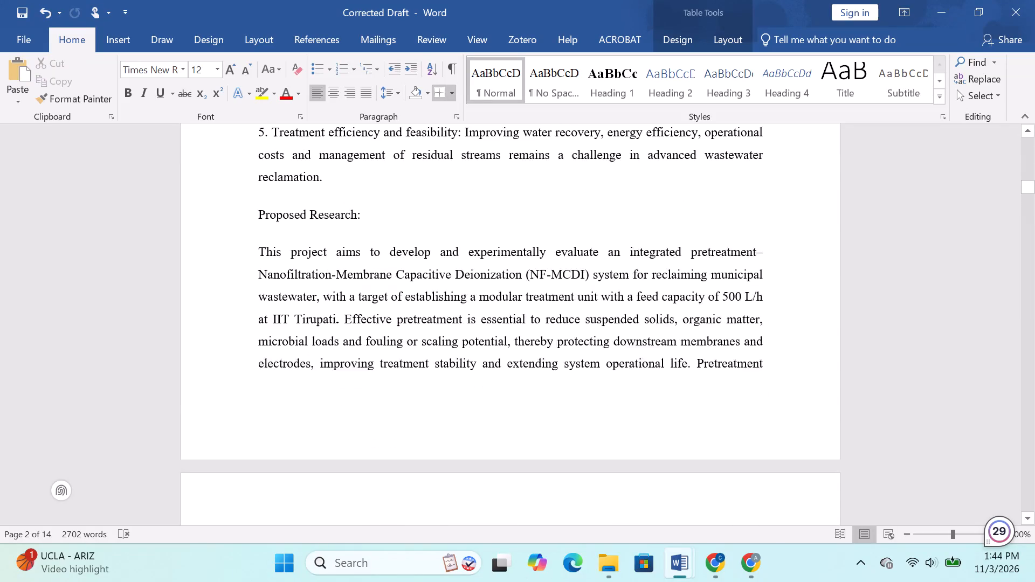
scroll(266, 343, up, 20)
scroll(266, 343, up, 17)
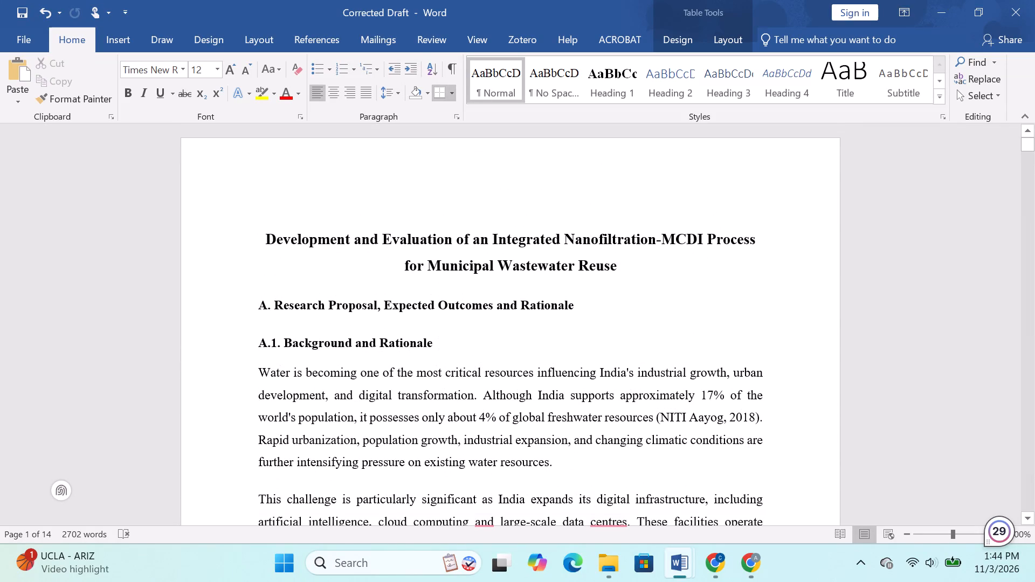
scroll(585, 399, down, 2)
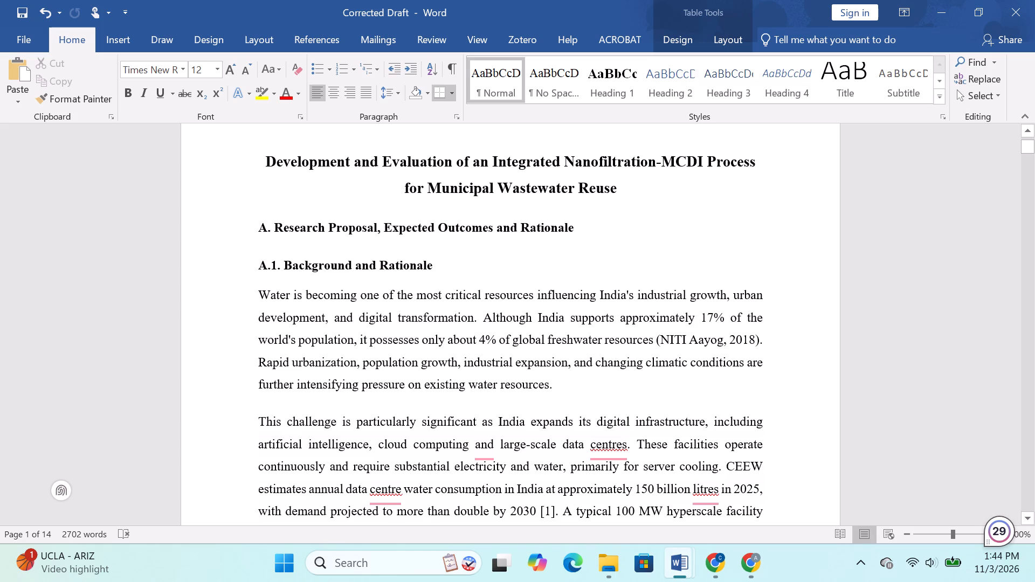
scroll(535, 323, down, 2)
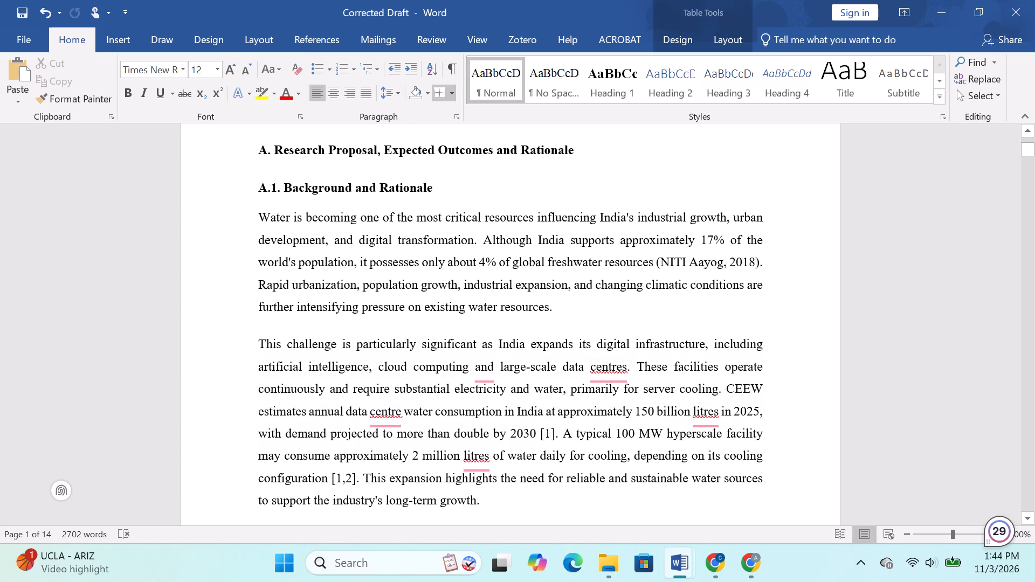
scroll(535, 319, down, 2)
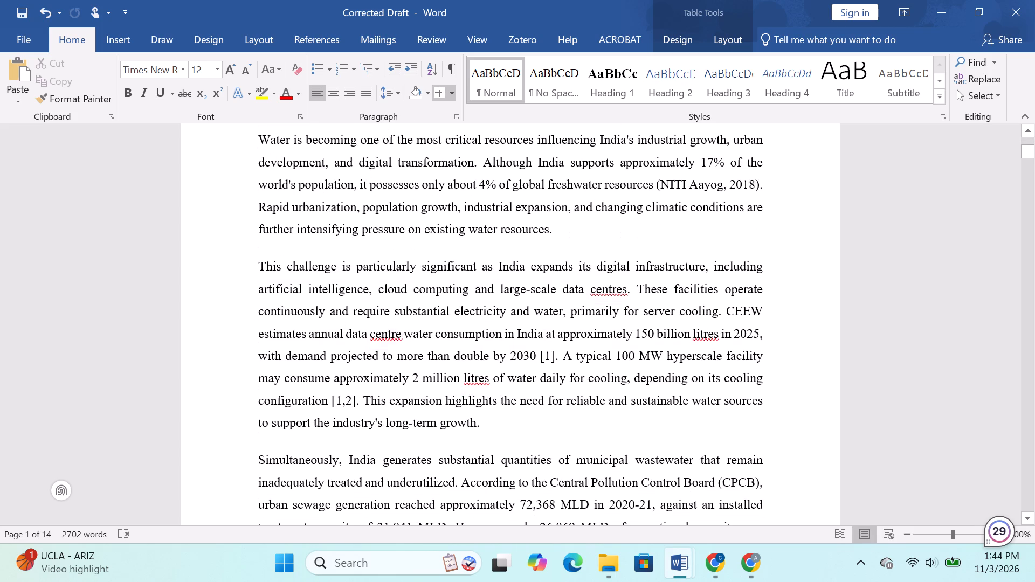
scroll(535, 319, up, 1)
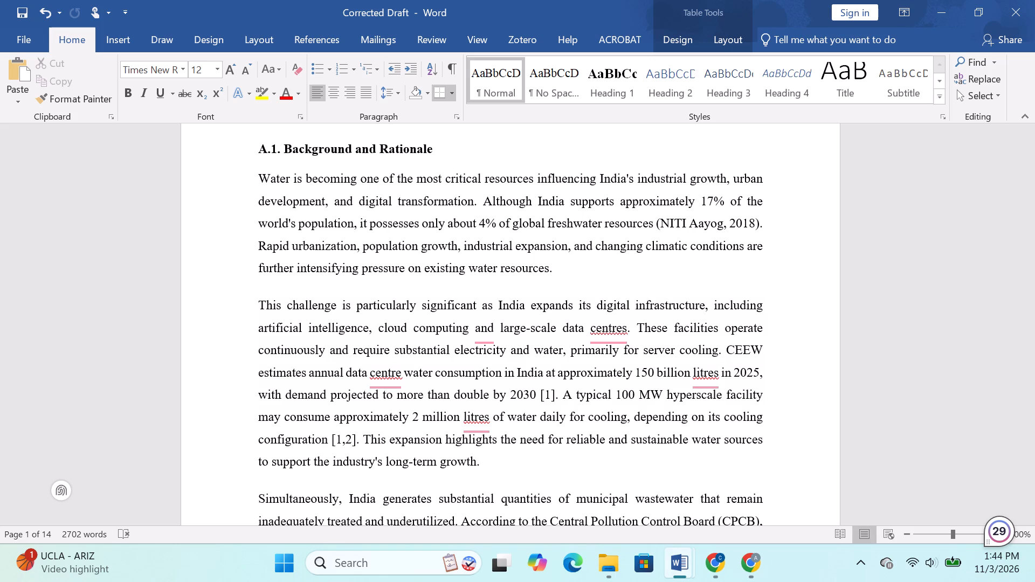
scroll(535, 319, down, 1)
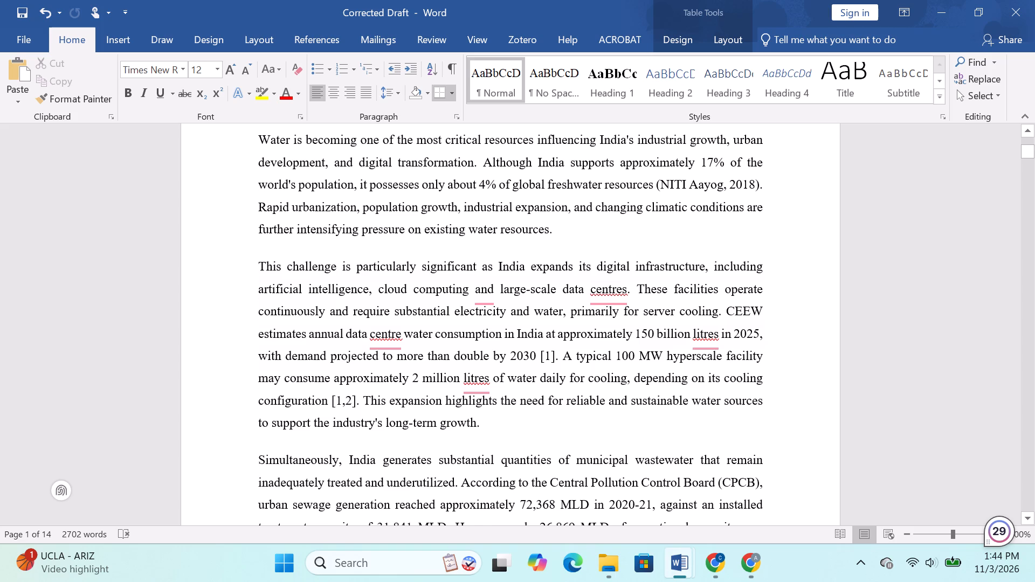
scroll(535, 319, down, 1)
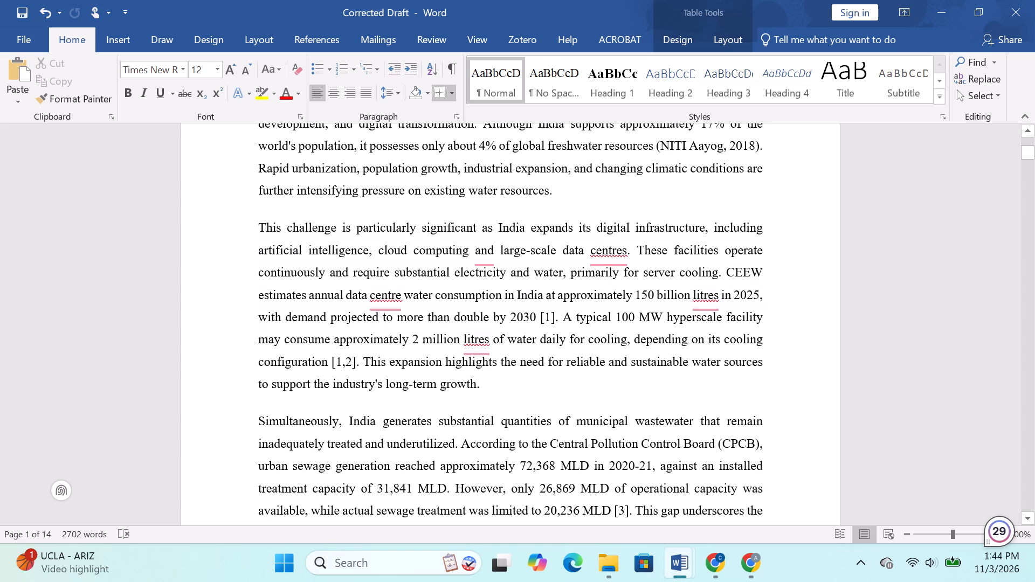
scroll(595, 367, down, 1)
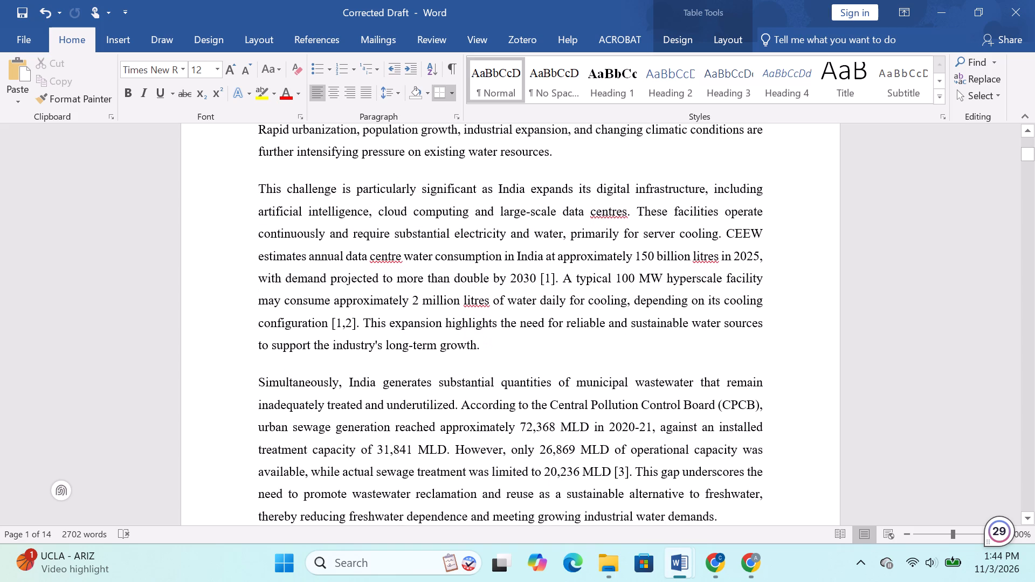
scroll(595, 367, down, 3)
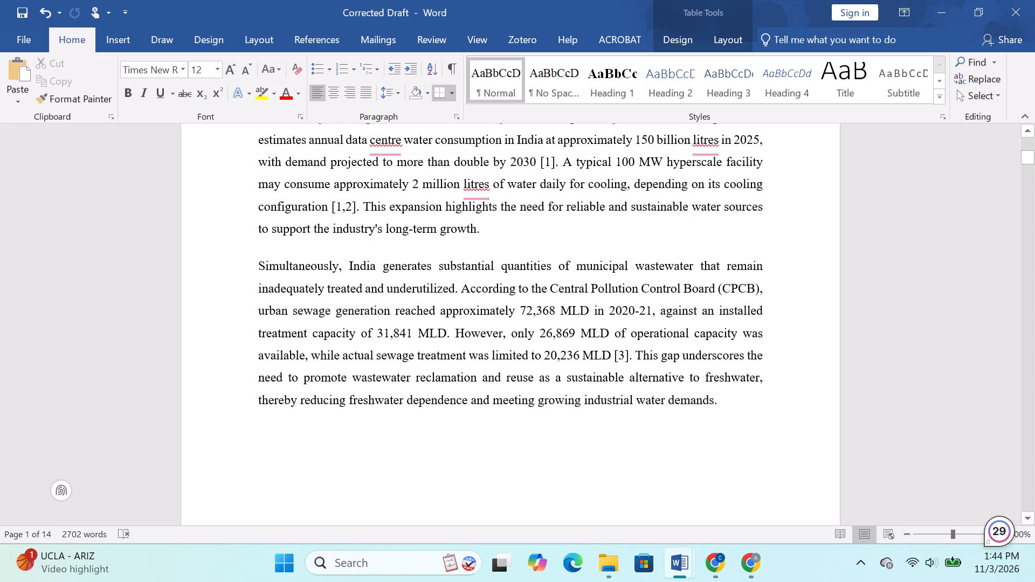
scroll(595, 367, down, 1)
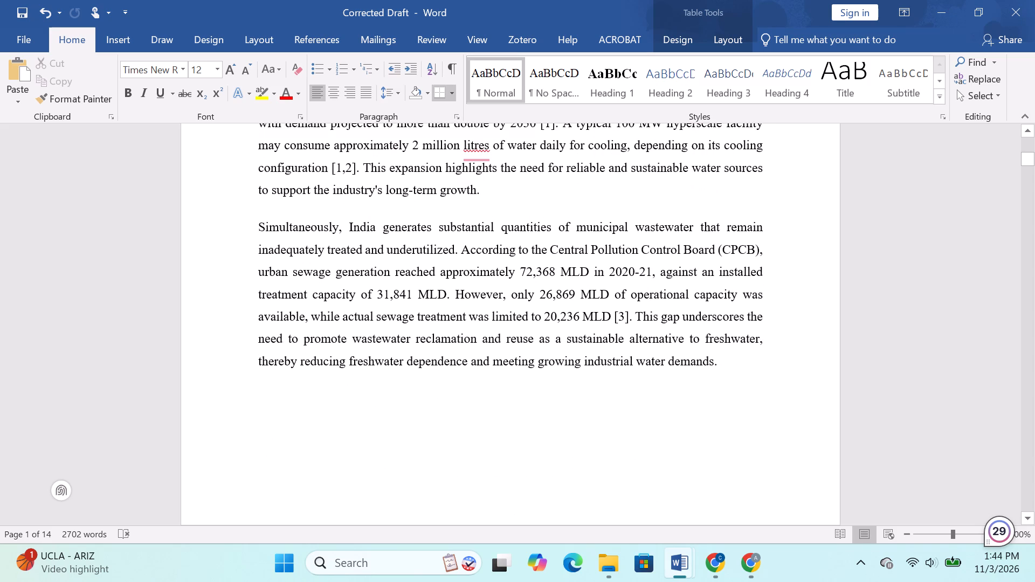
Read section A.2, covering the problem statement, key challenges and research gaps, and the proposed research.
scroll(595, 367, down, 9)
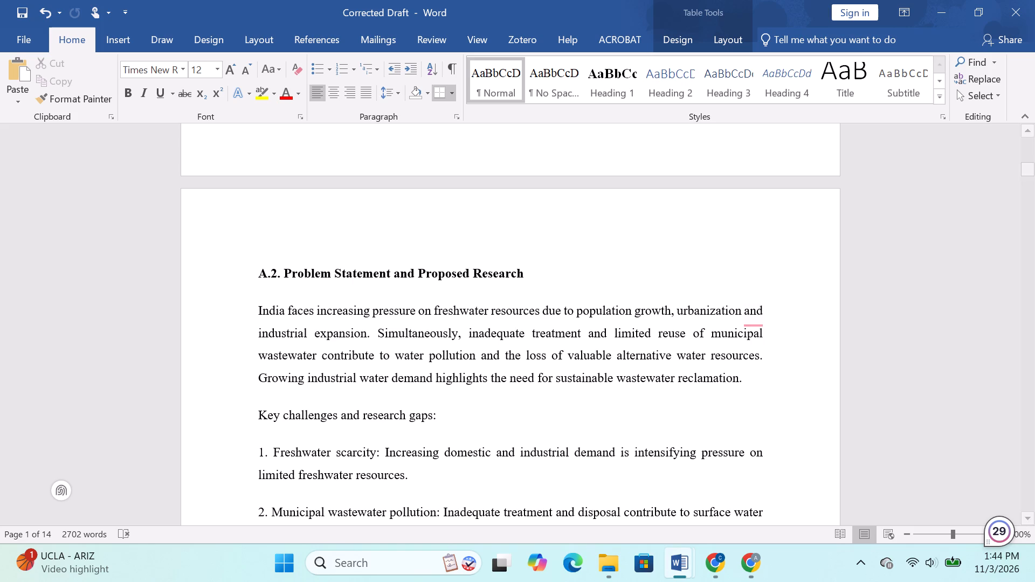
scroll(598, 368, down, 4)
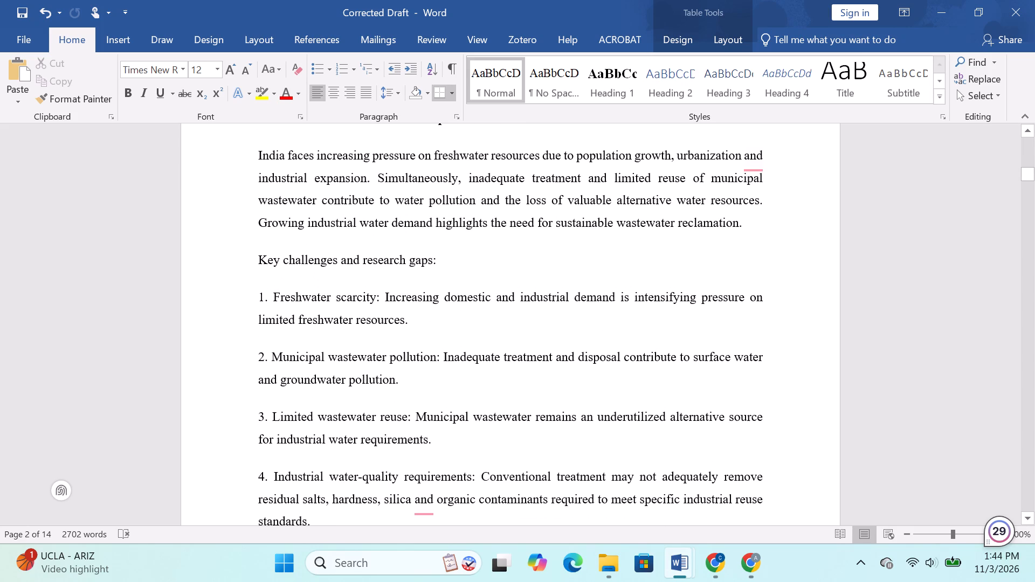
scroll(598, 368, down, 2)
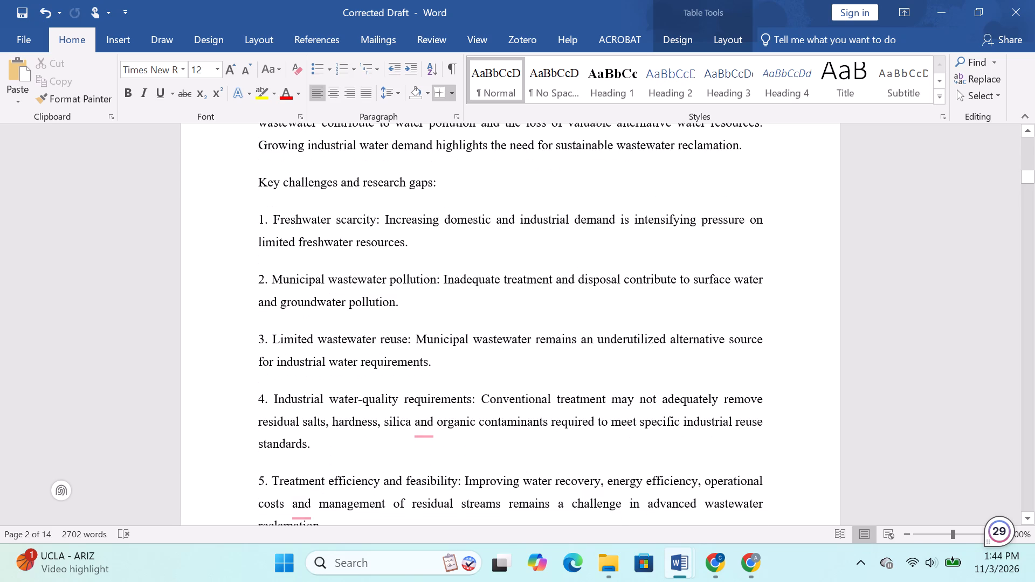
scroll(598, 368, down, 4)
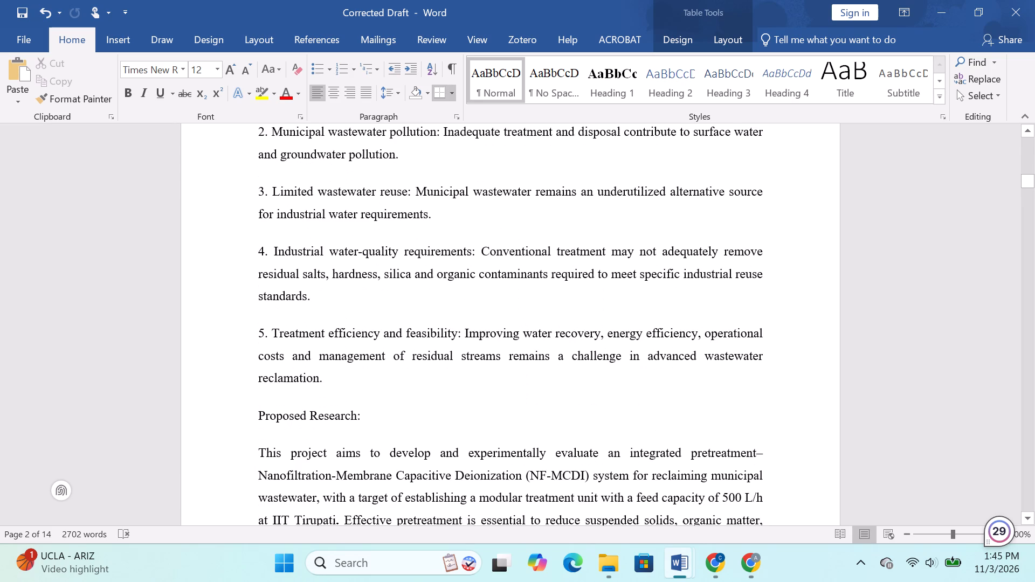
scroll(598, 368, down, 2)
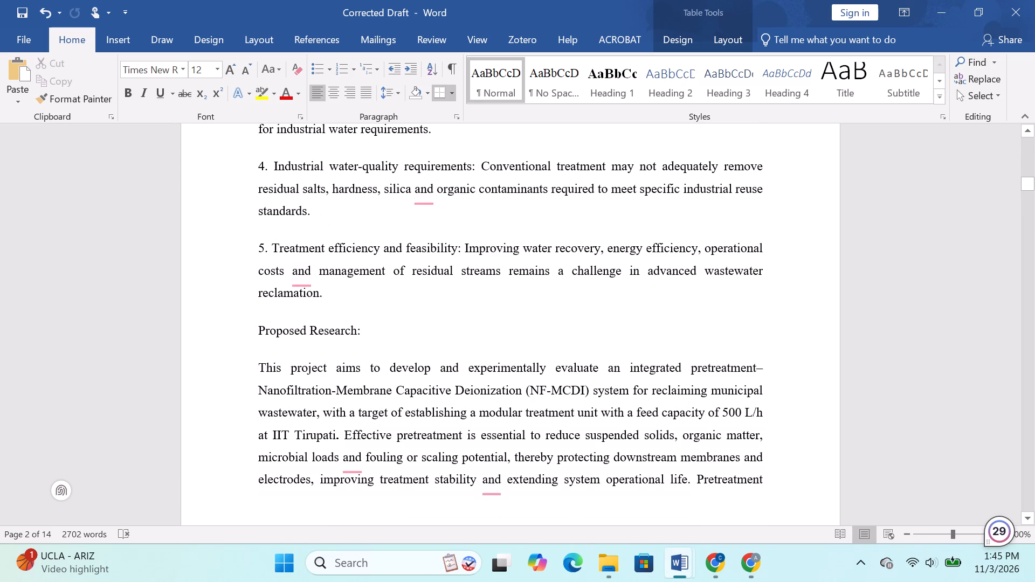
scroll(598, 368, down, 3)
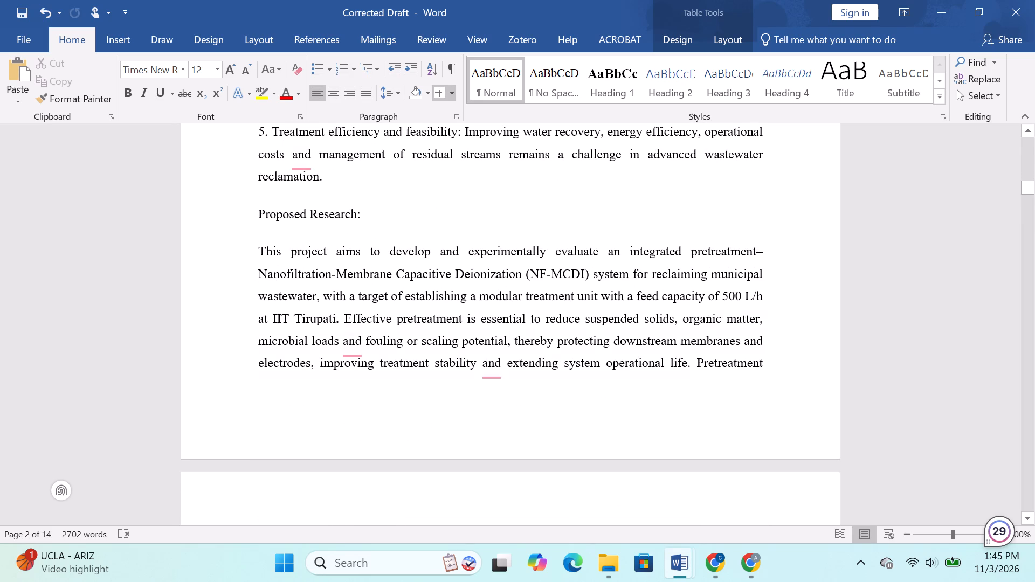
Replace the dash after "pretreatment" with a hyphen in the first line of the Proposed Research paragraph.
click(761, 250)
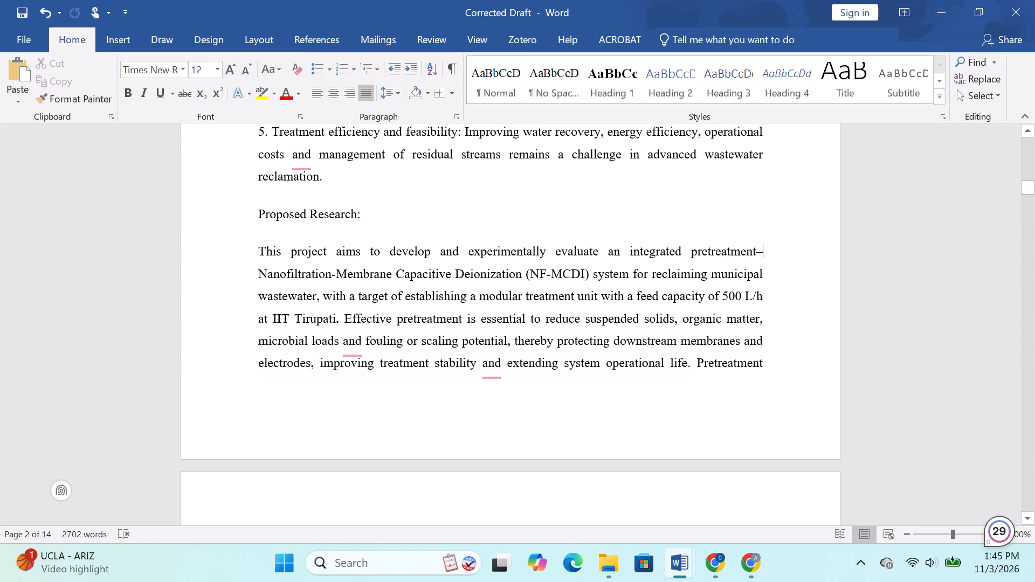
key(BackSpace)
key(minus)
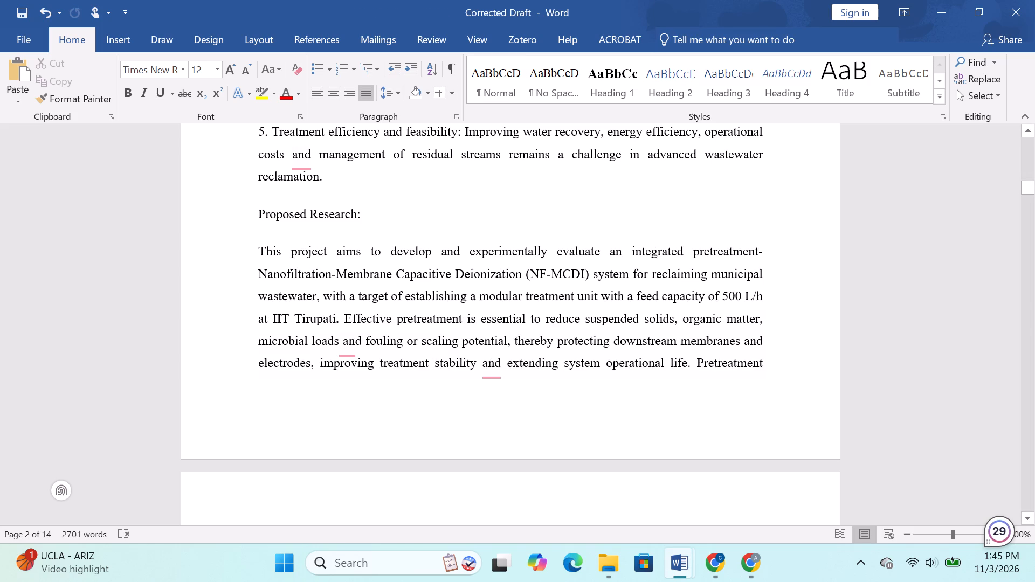
Correct "optimisation" to "optimization" in the continuation of the Proposed Research paragraph.
scroll(692, 306, down, 1)
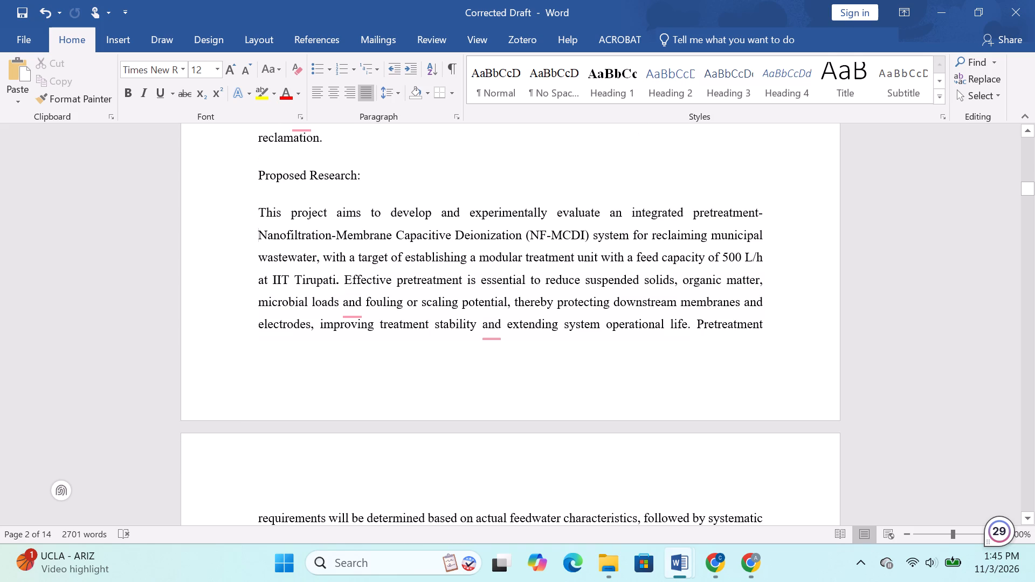
scroll(689, 307, down, 5)
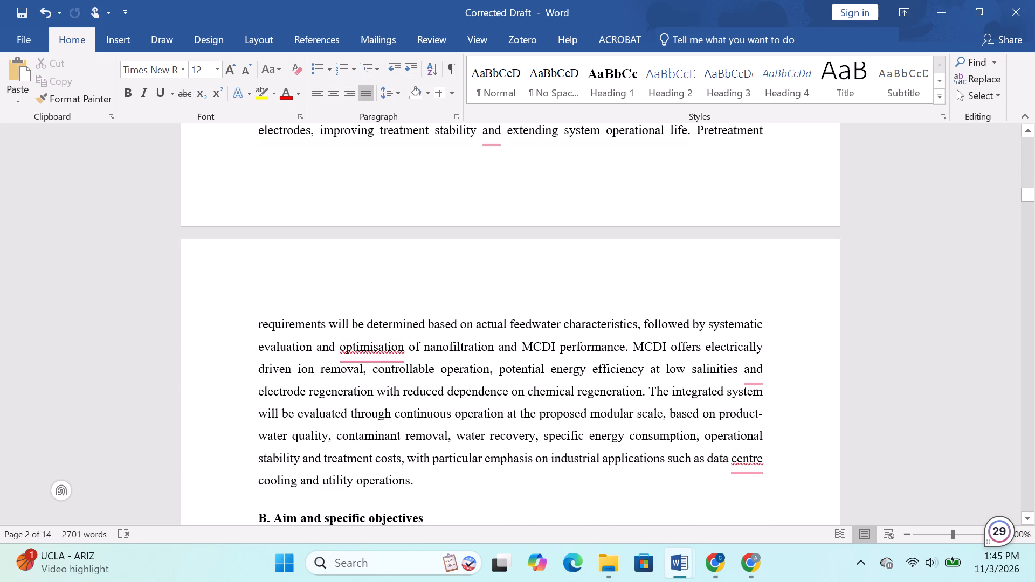
right_click(363, 349)
click(388, 405)
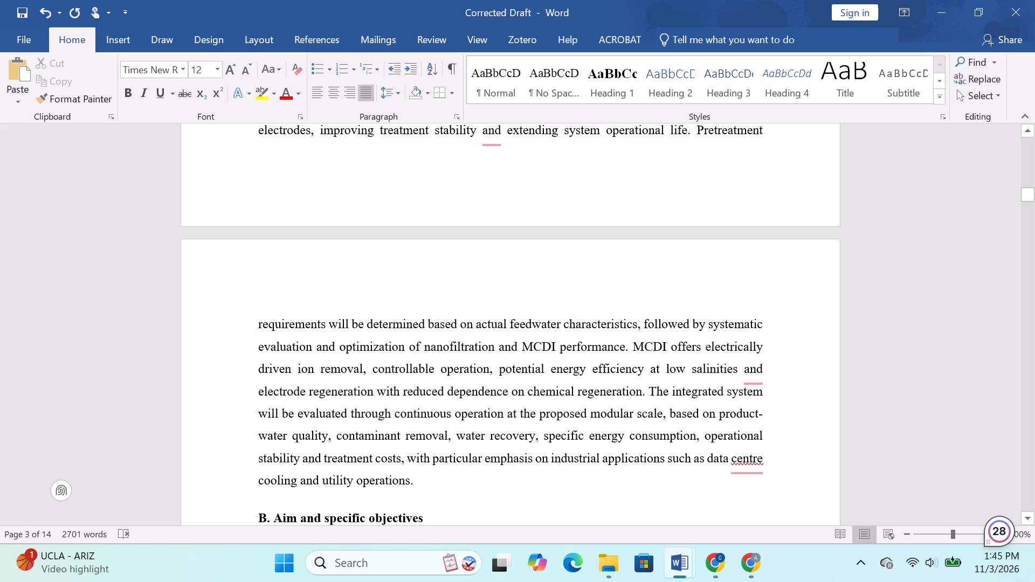
Delete "cooling-tower makeup" from objective O4 in the specific objectives table.
scroll(543, 421, down, 11)
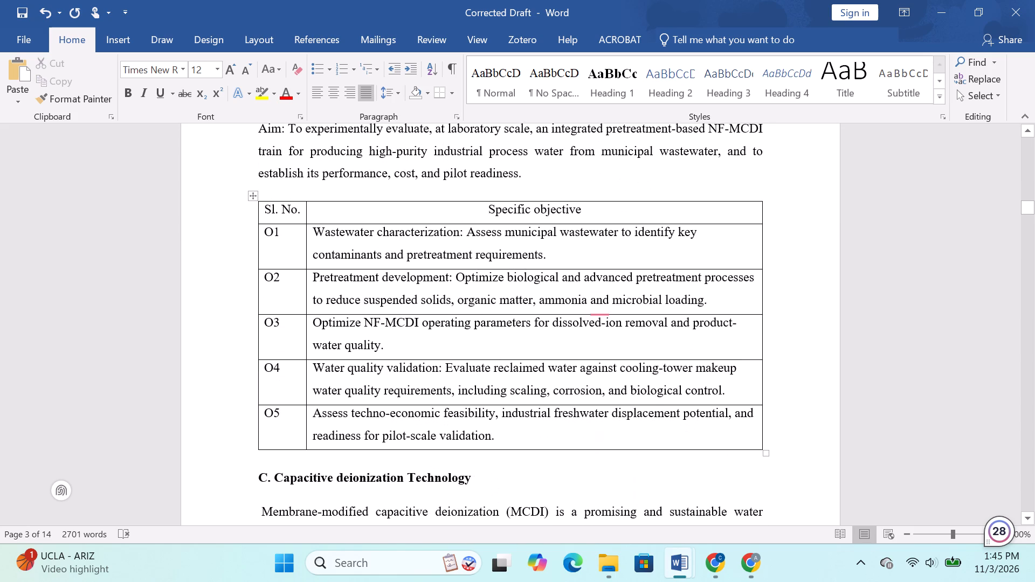
scroll(543, 421, up, 1)
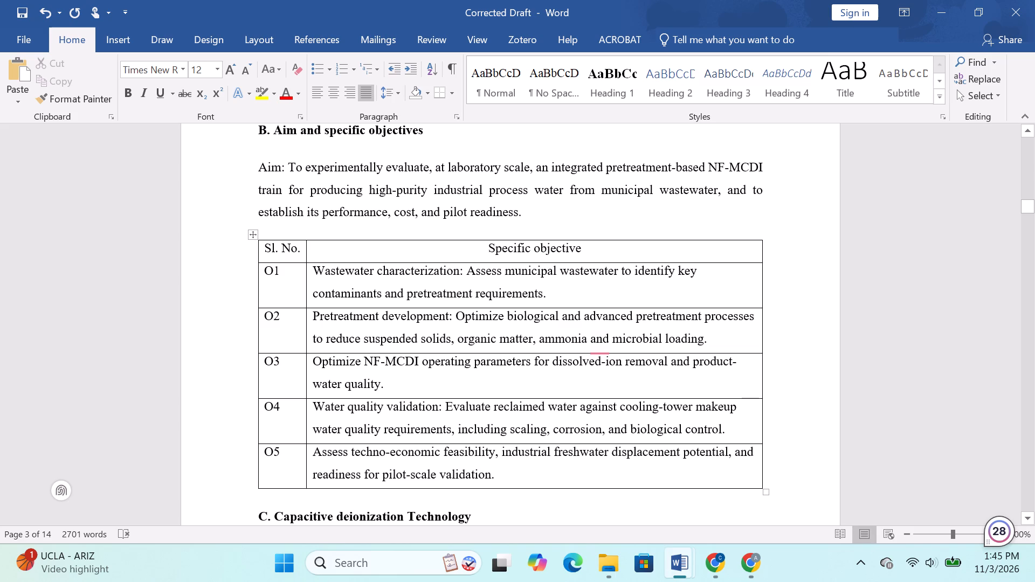
drag(619, 405, 740, 396)
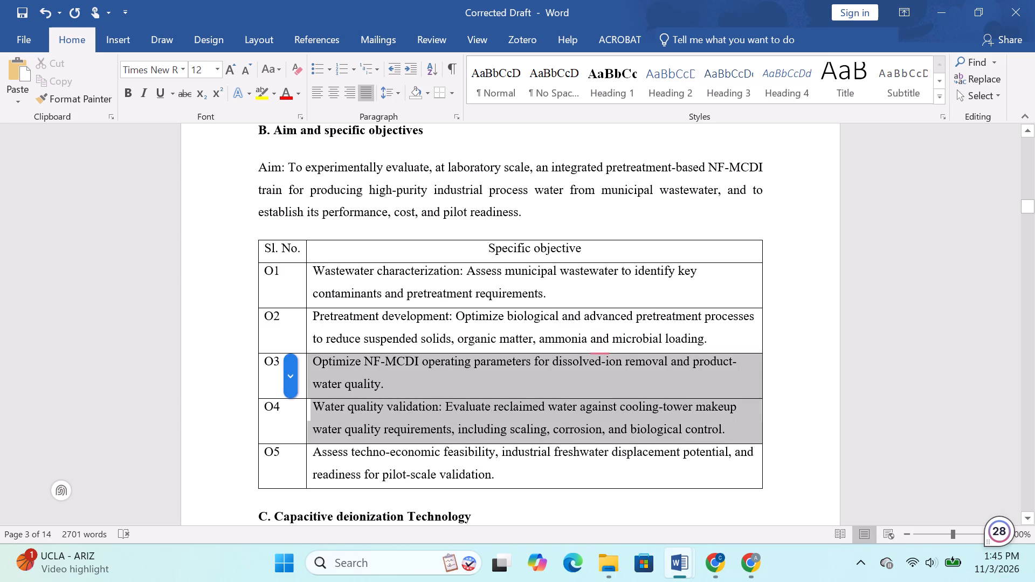
drag(740, 396, 724, 415)
click(670, 420)
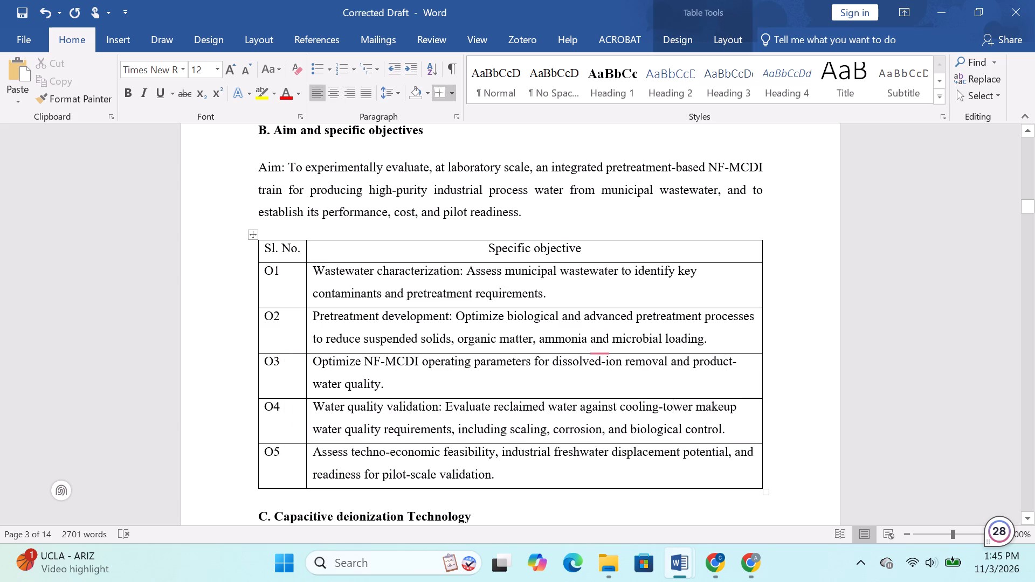
drag(619, 410, 663, 405)
drag(663, 405, 727, 401)
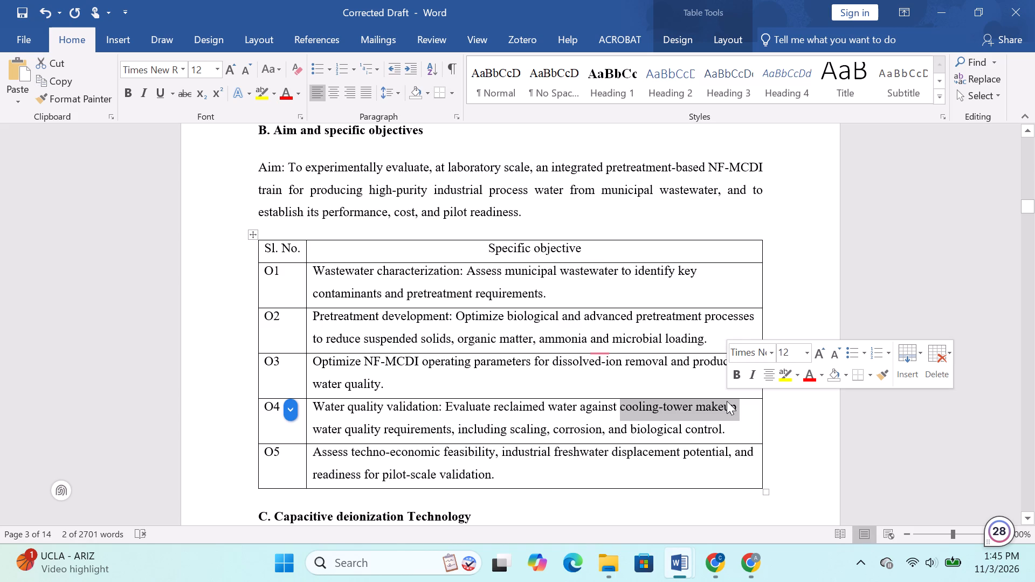
key(Delete)
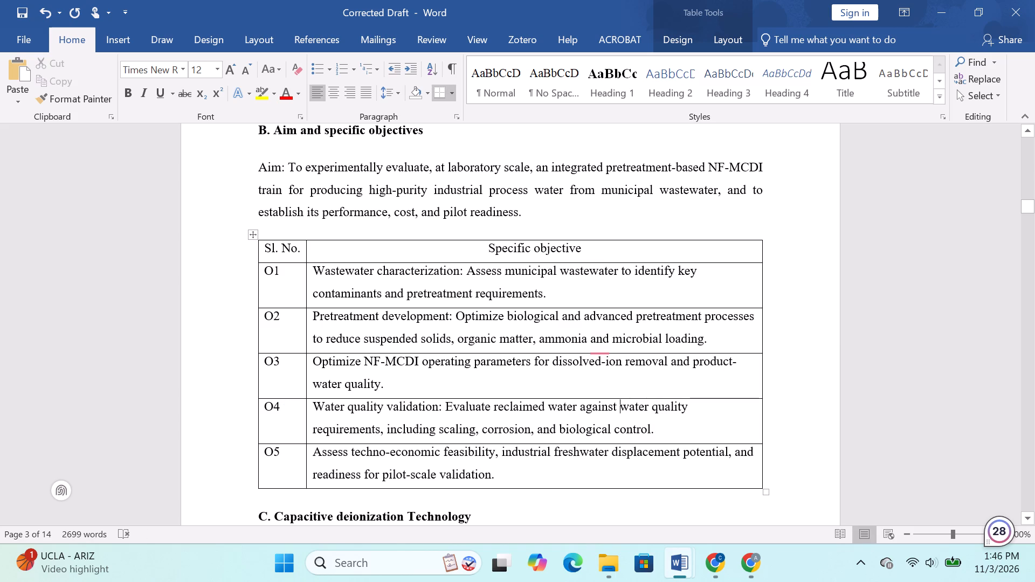
Justify the text of objective O4 in the specific objectives table.
scroll(724, 439, down, 3)
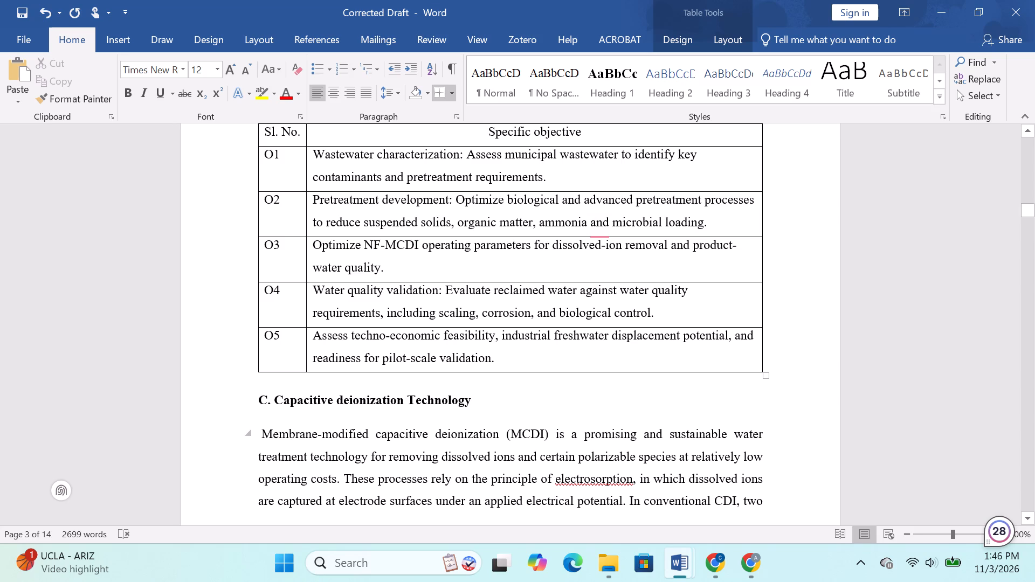
drag(666, 309, 313, 286)
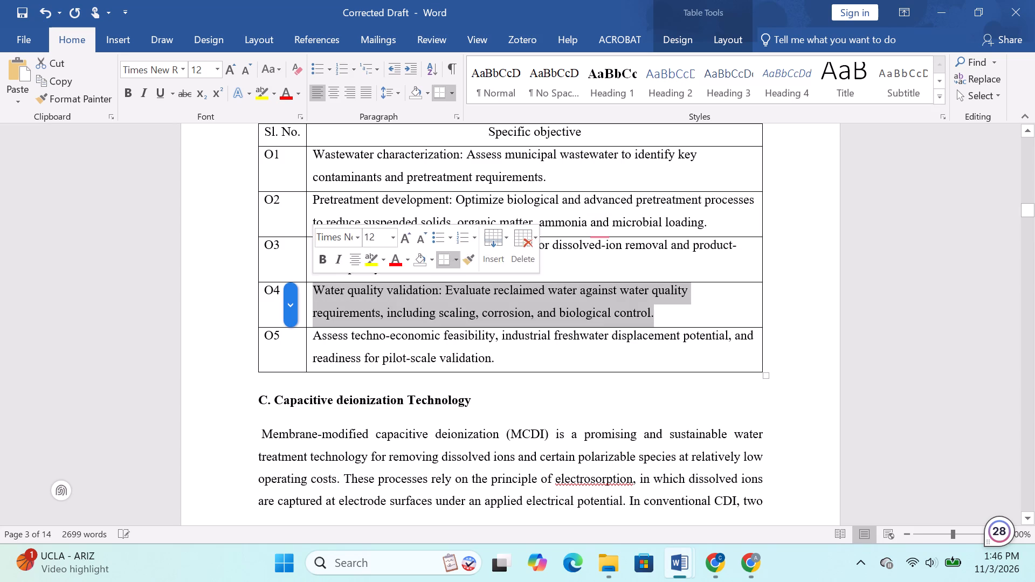
click(365, 98)
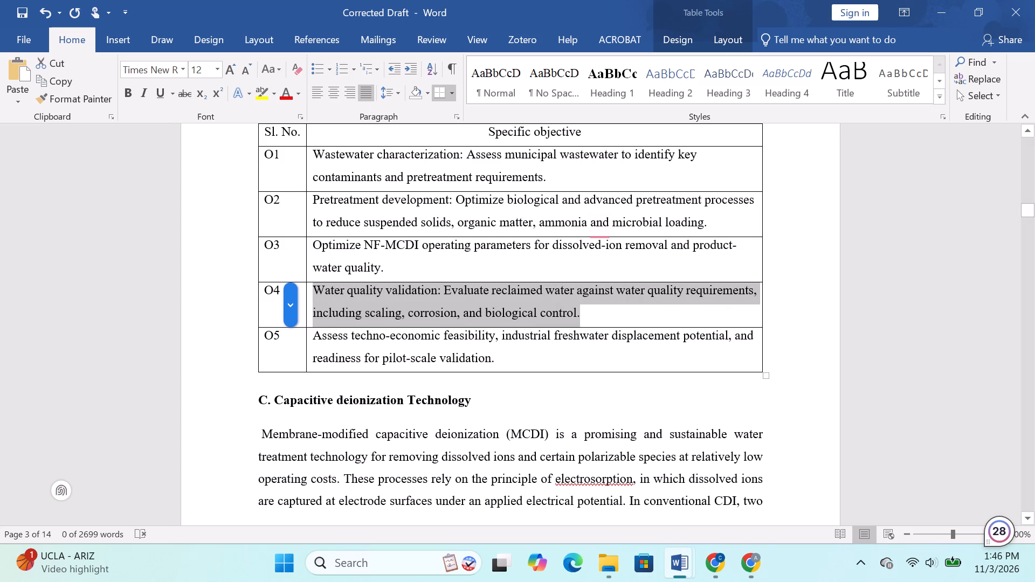
Correct "high-water" to "high water" before "recovery" in the Capacitive deionization Technology section.
scroll(524, 350, down, 3)
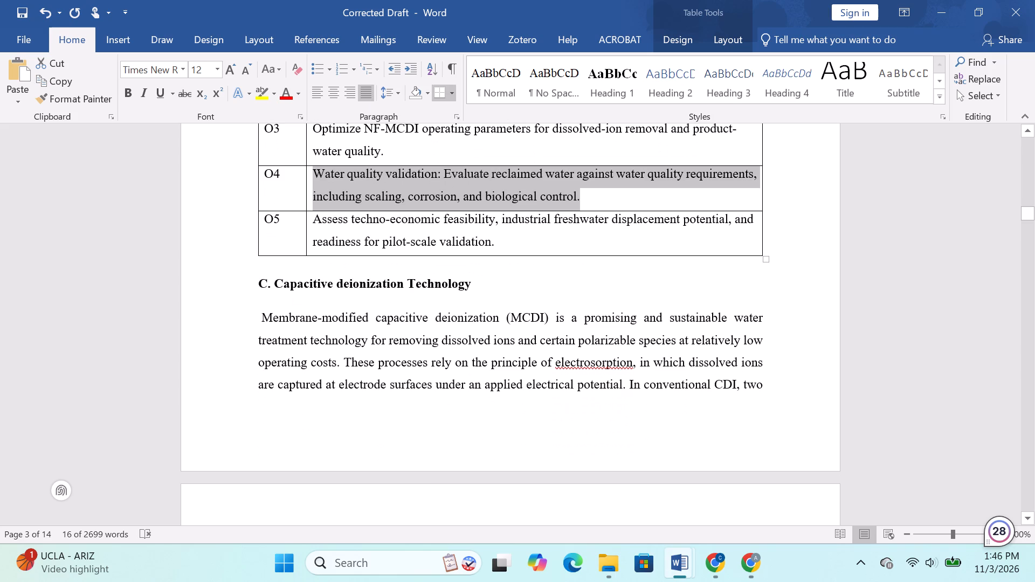
scroll(524, 350, down, 6)
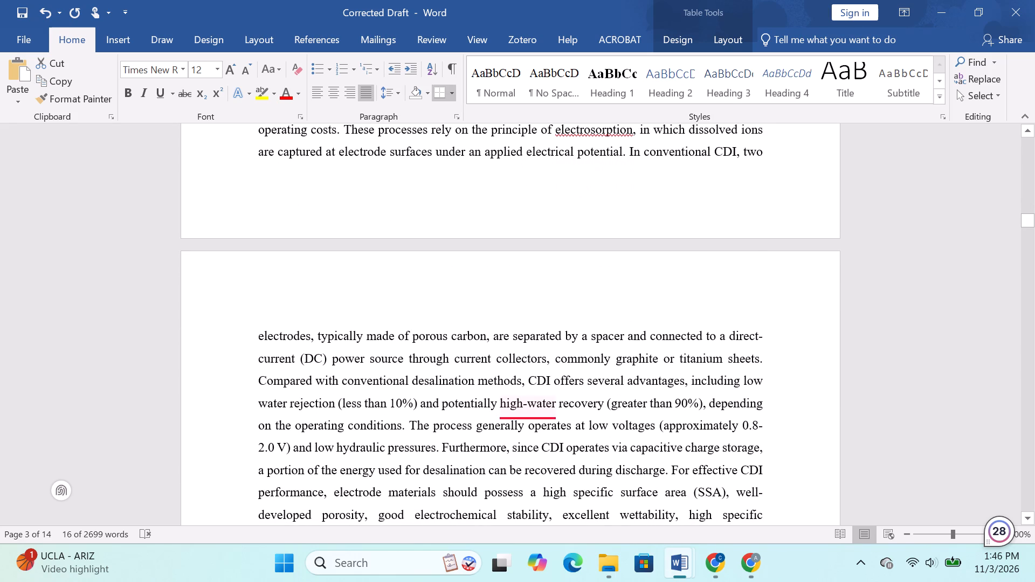
click(534, 301)
scroll(538, 316, down, 6)
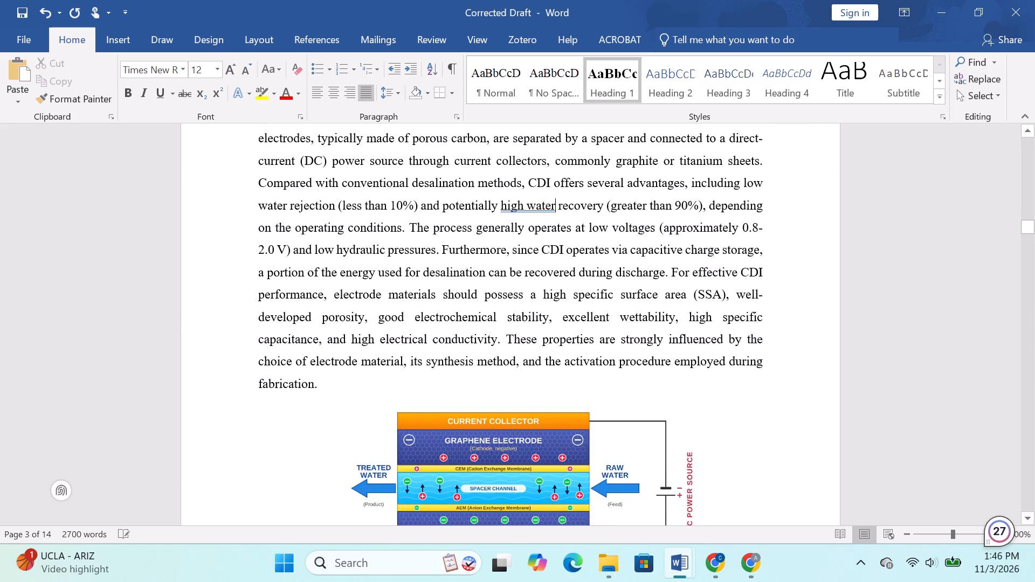
Examine the treatment process flow diagram, the NF-MCDI schematic, the monitoring layer and the pretreatment description that follows.
scroll(537, 340, down, 9)
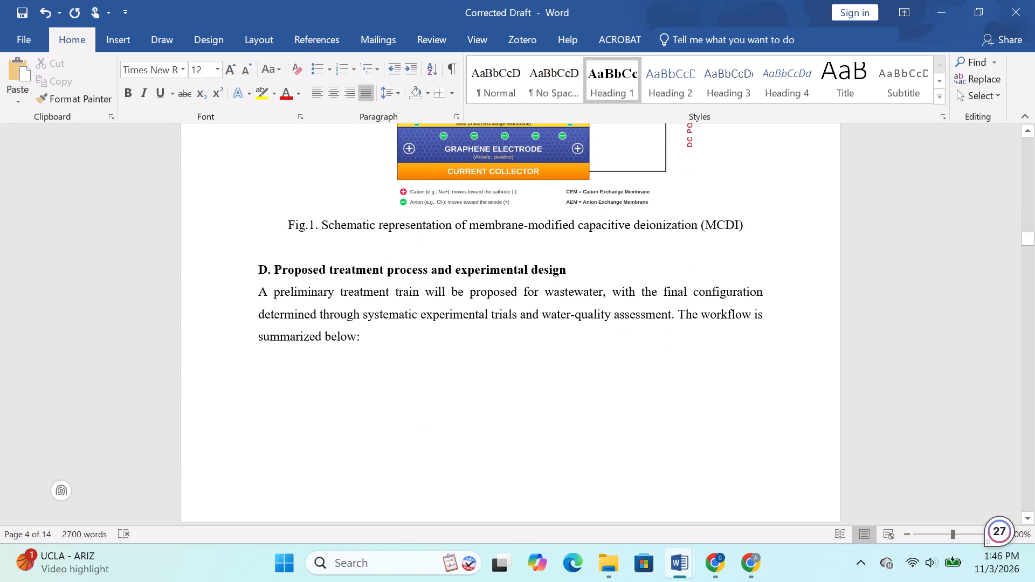
scroll(537, 340, down, 11)
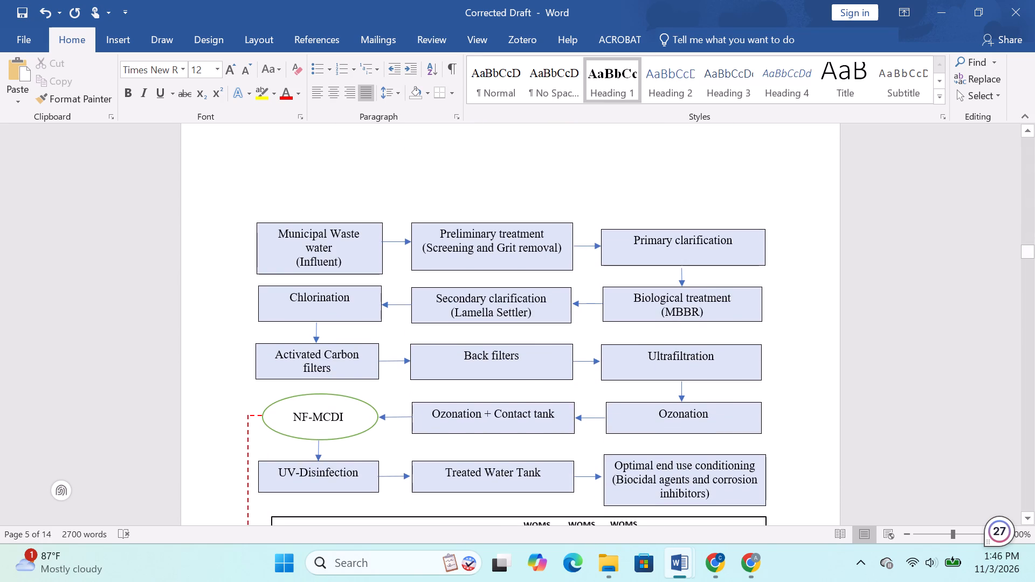
scroll(537, 340, down, 2)
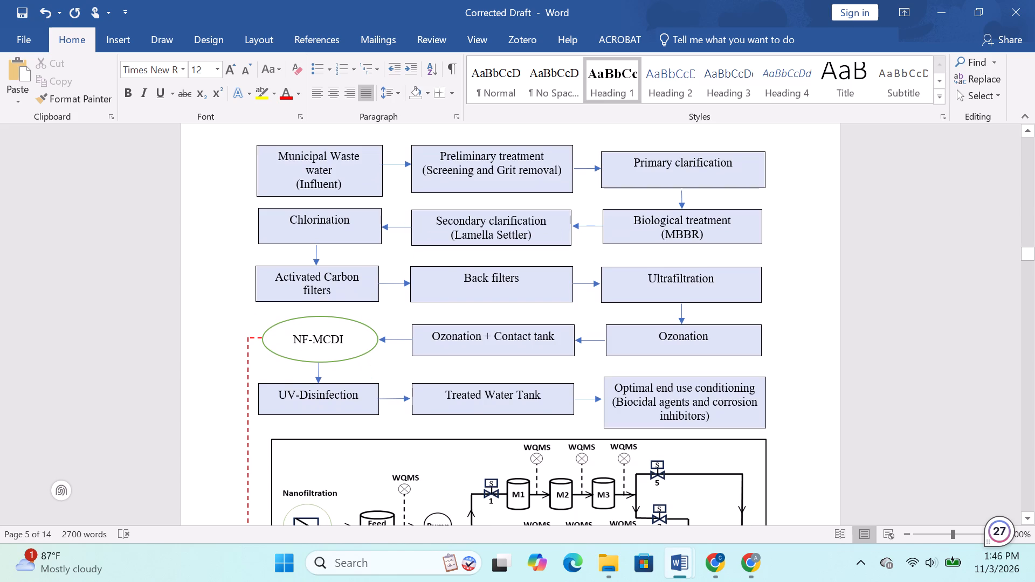
scroll(537, 340, down, 2)
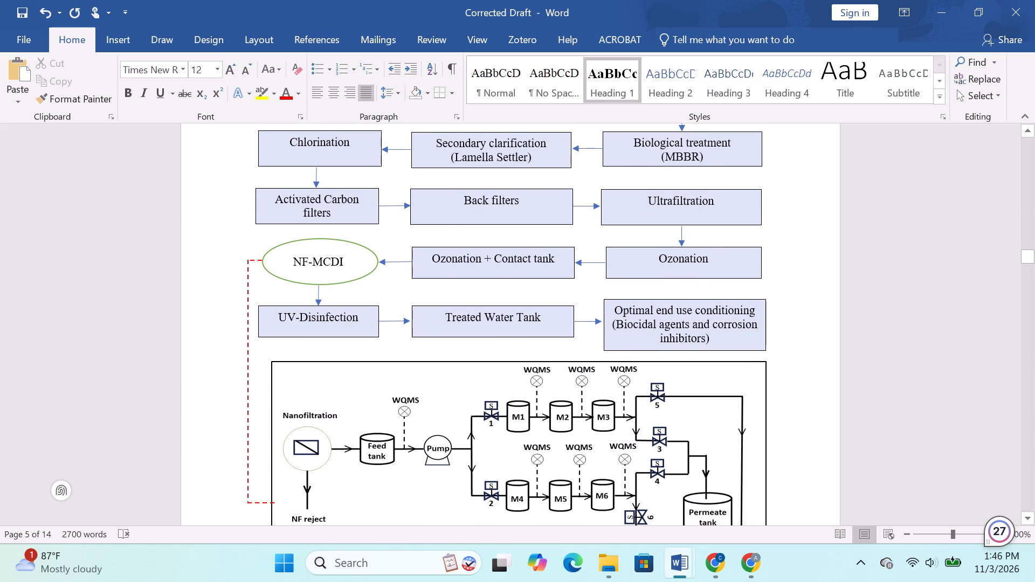
scroll(537, 340, down, 8)
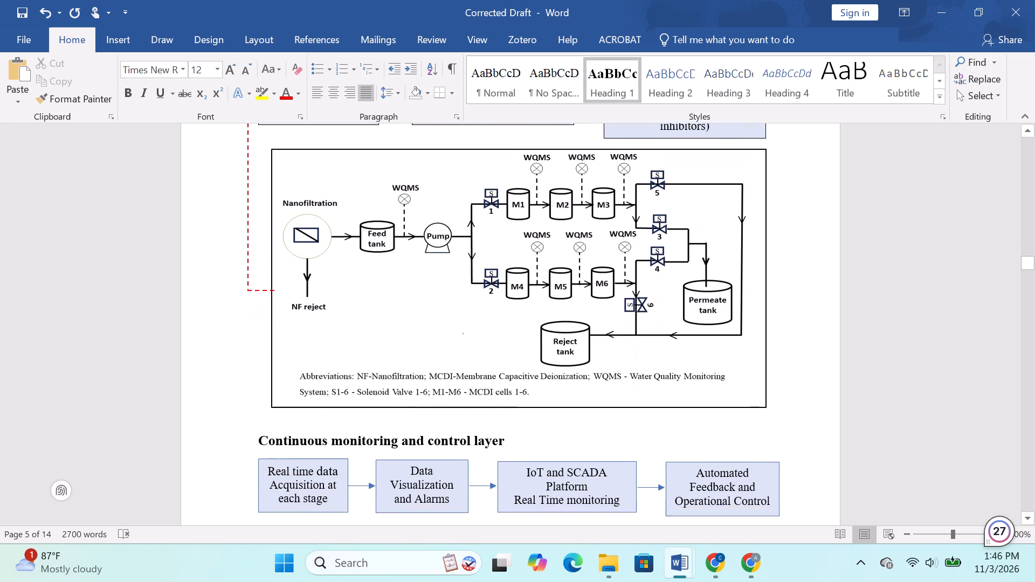
scroll(537, 340, down, 2)
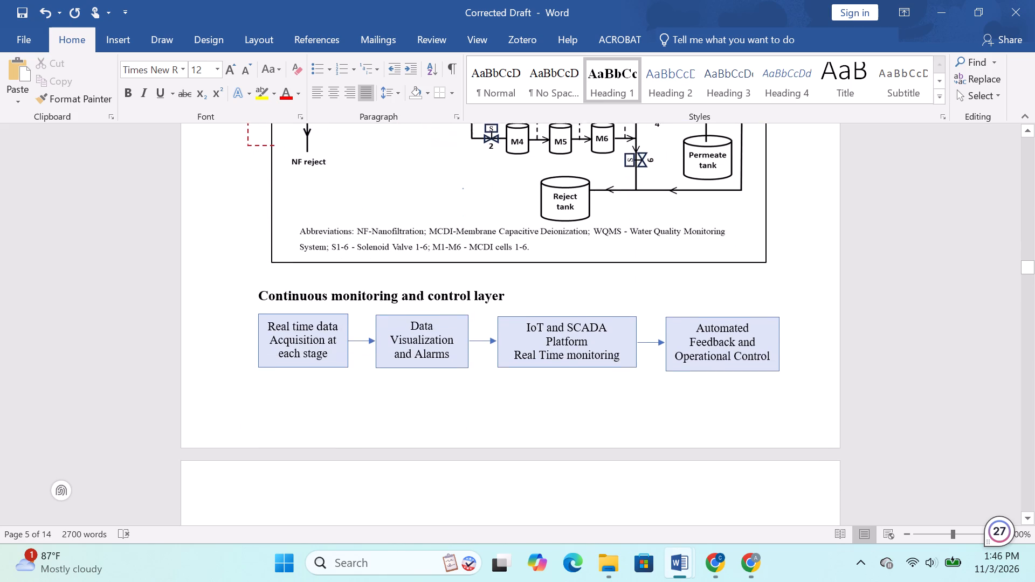
scroll(537, 340, down, 4)
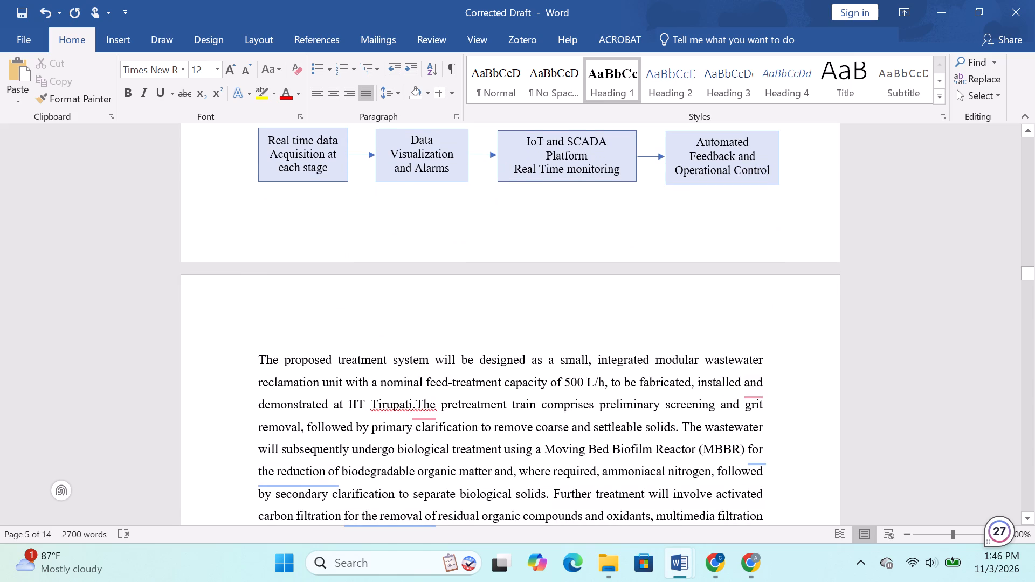
scroll(537, 340, down, 1)
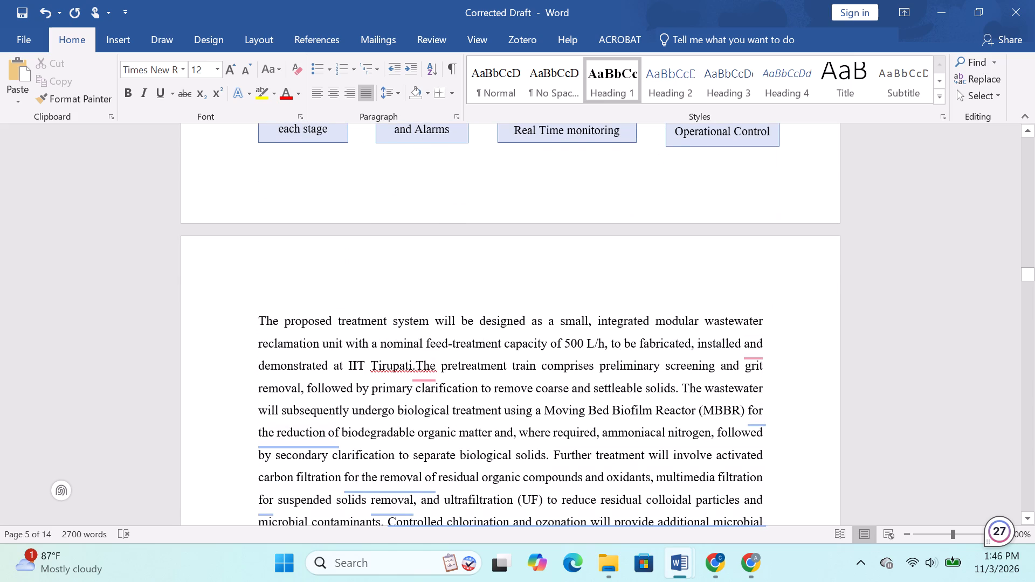
scroll(537, 340, down, 1)
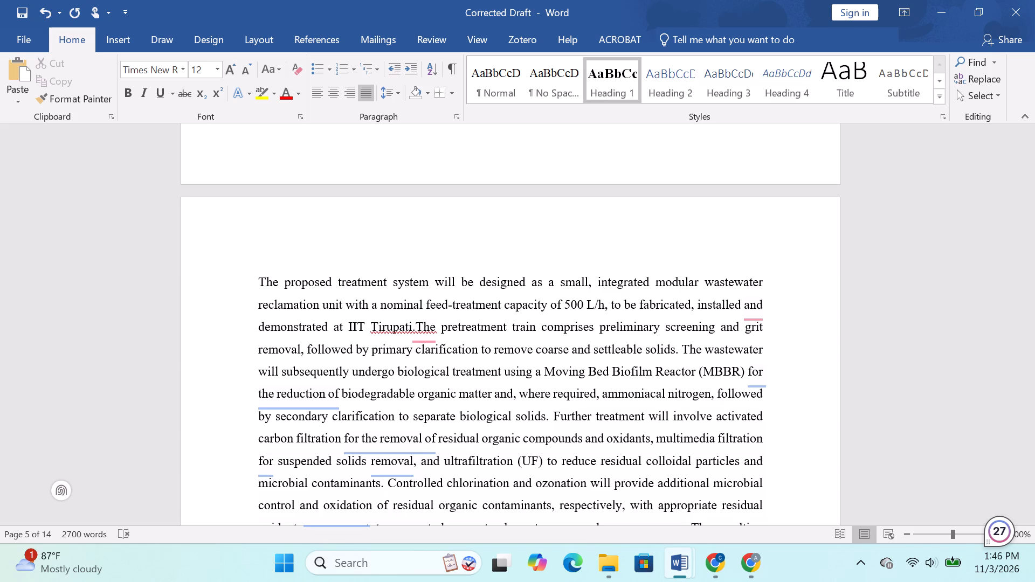
Compare the treatment stages in the flow diagram with those named in the proposed treatment system paragraph.
scroll(581, 412, up, 16)
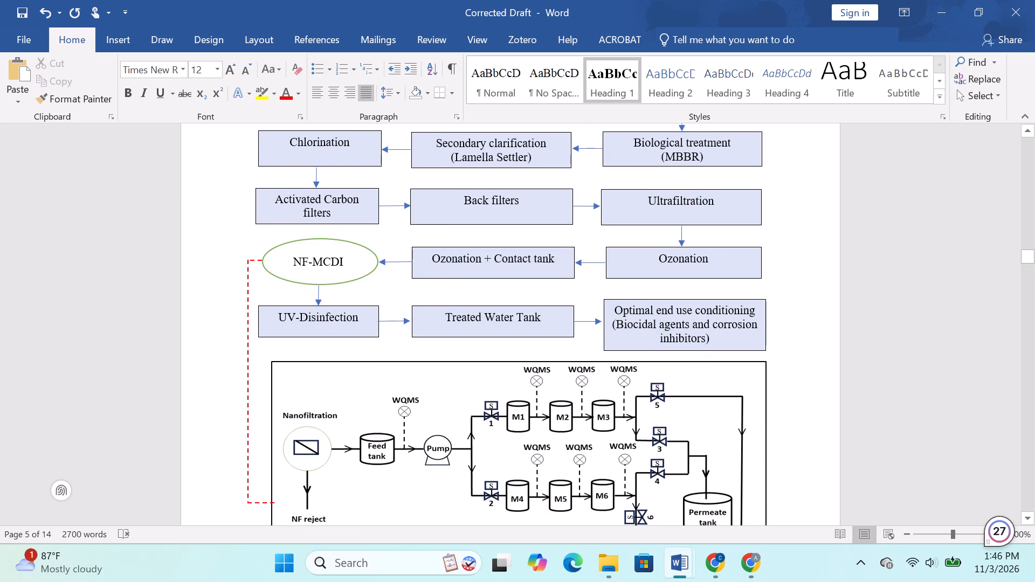
scroll(581, 412, up, 3)
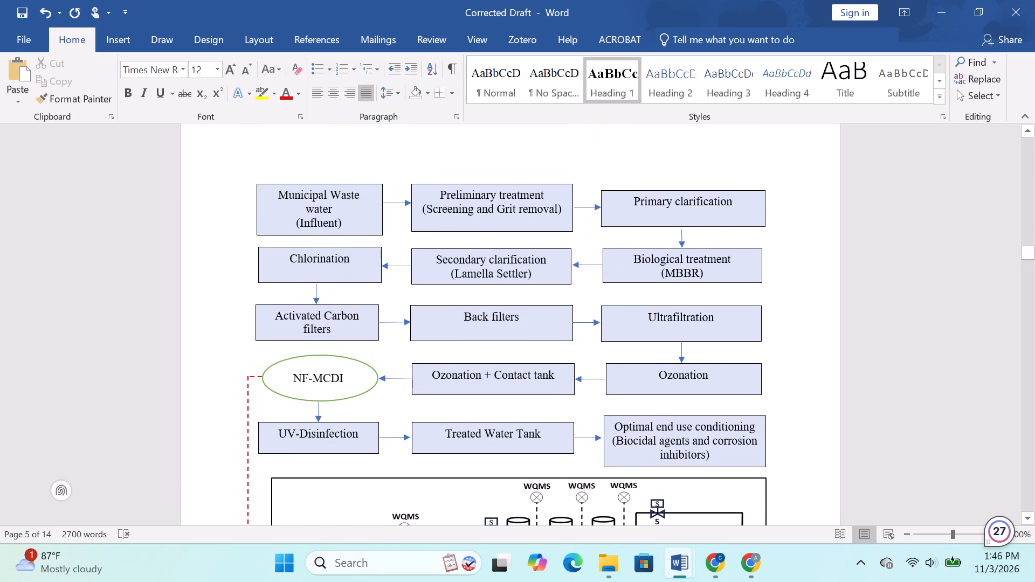
scroll(581, 412, down, 17)
scroll(581, 412, down, 5)
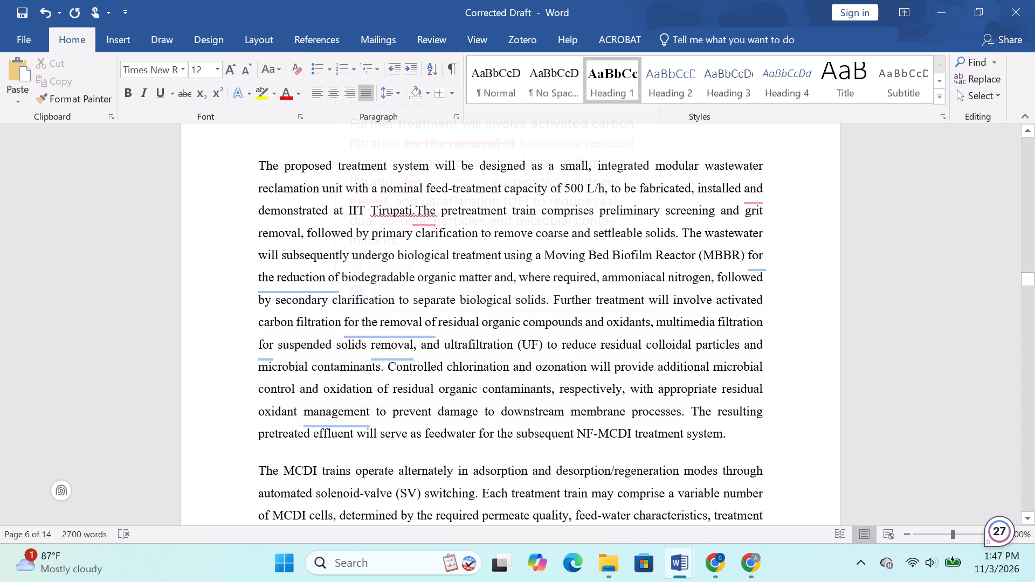
scroll(713, 325, up, 18)
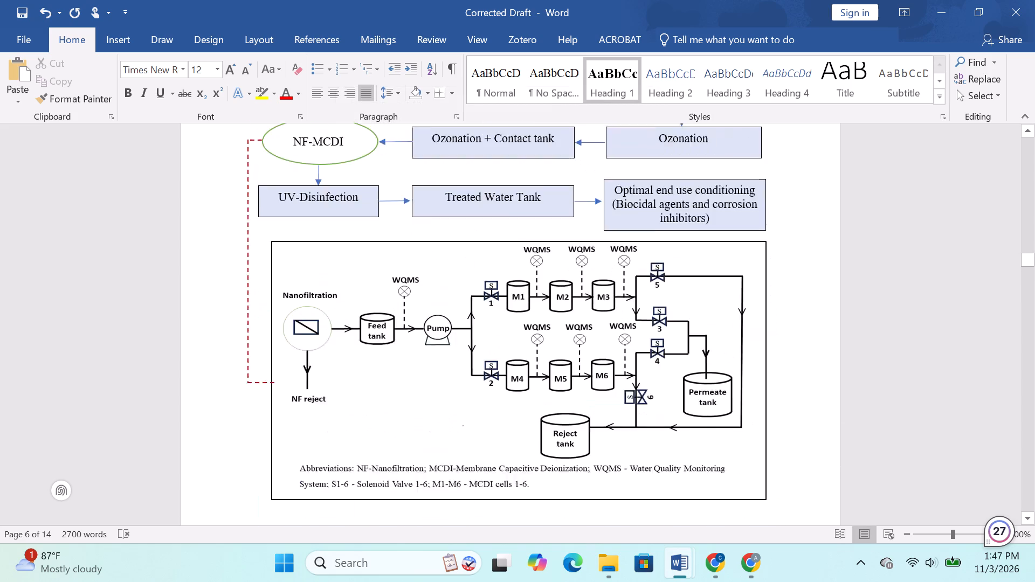
scroll(710, 325, up, 7)
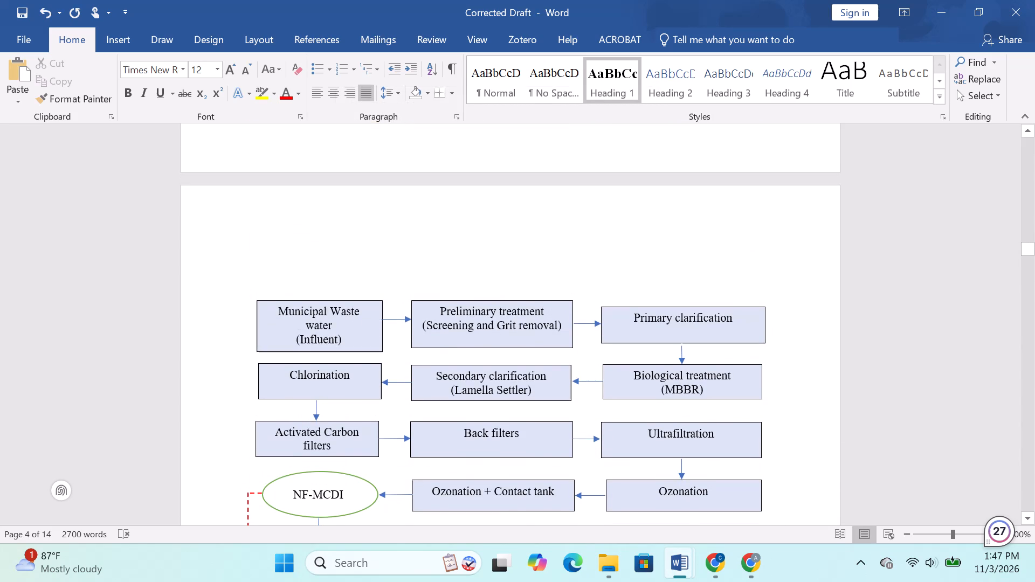
scroll(710, 325, down, 19)
scroll(710, 325, down, 6)
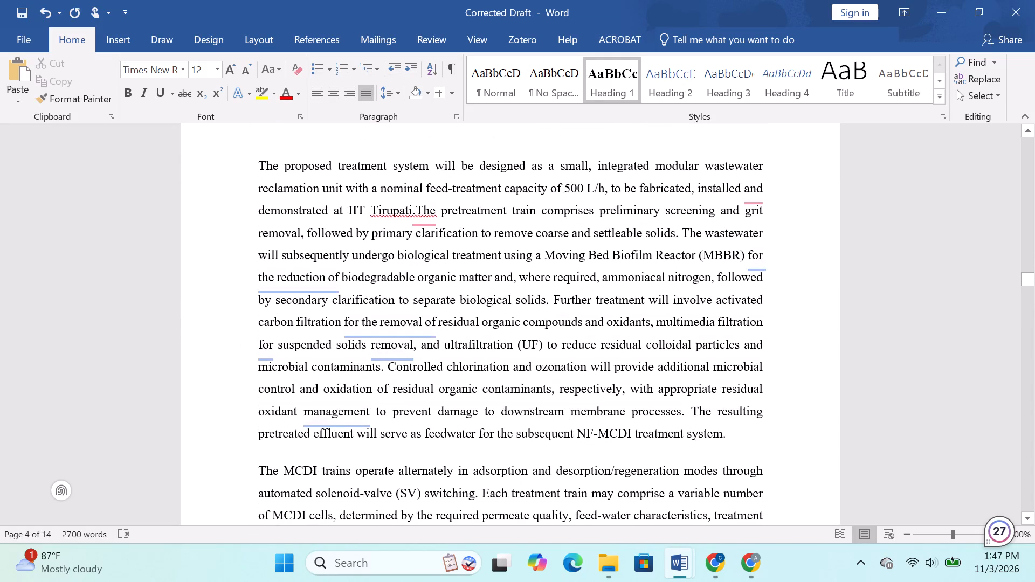
Replace "multimedia filtration" with "back filters" in the proposed treatment system paragraph.
drag(656, 327, 715, 322)
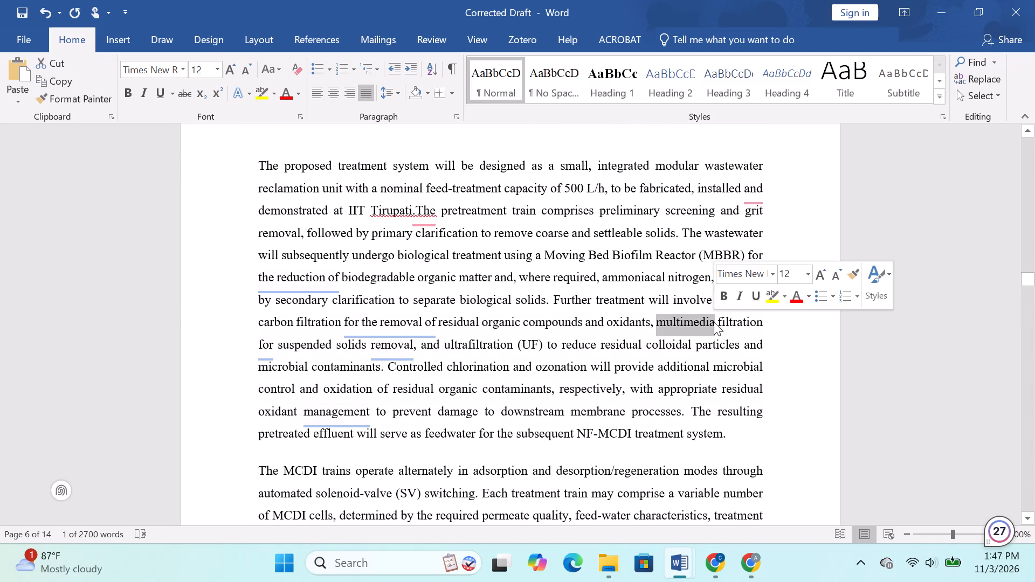
key(Delete)
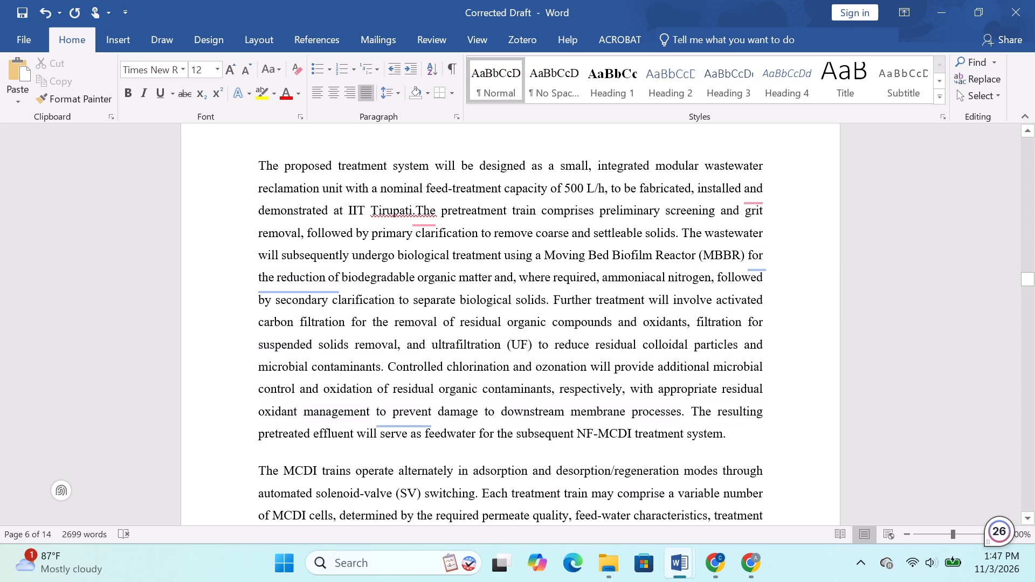
text(back)
key(space)
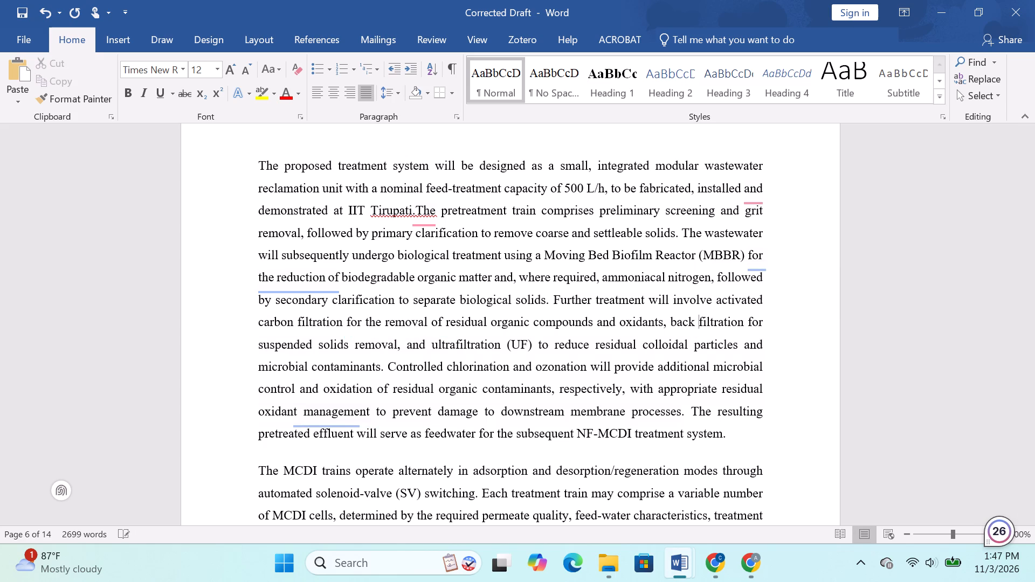
click(740, 321)
key(Delete)
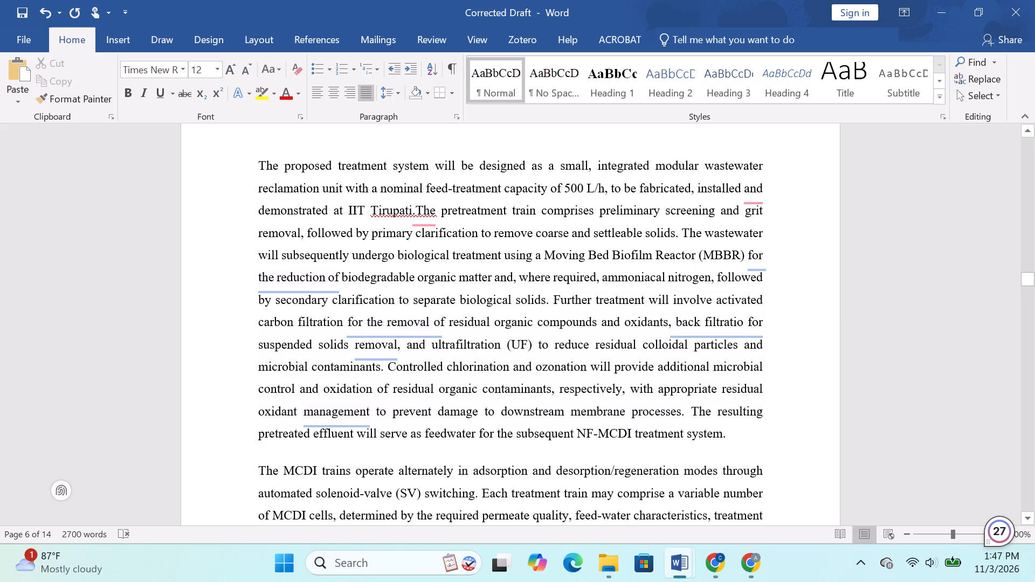
key(BackSpace)
key(BackSpace)
key(BackSpace)
key(BackSpace)
key(BackSpace)
key(BackSpace)
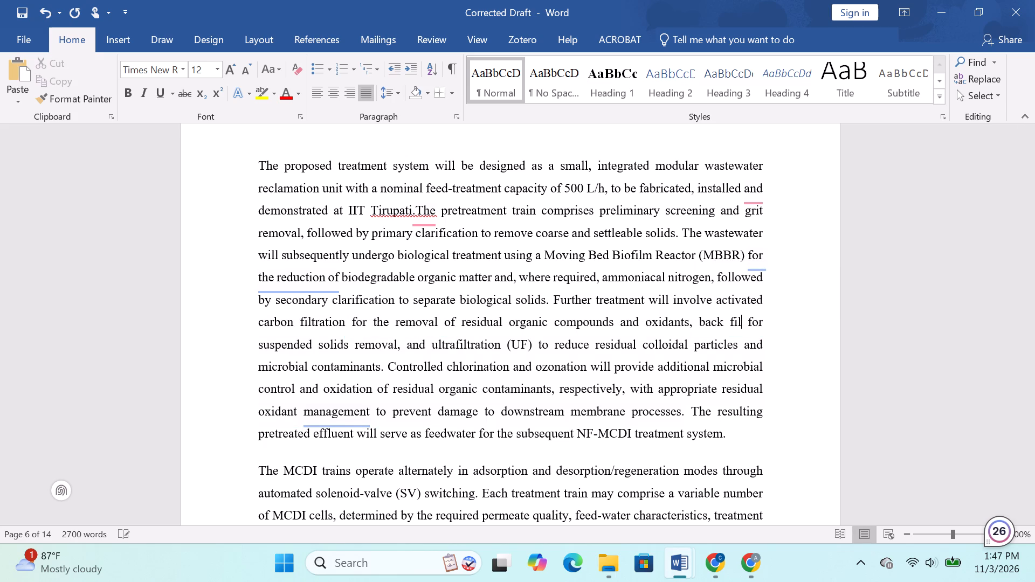
text(ters)
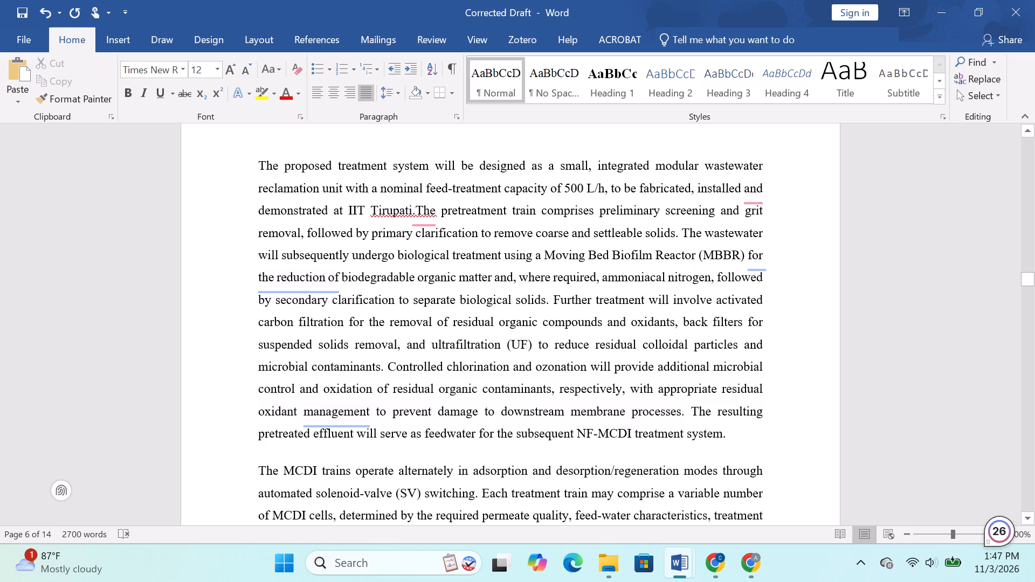
Apply the suggested rewording "to remove residual organic compounds" and "to remove suspended solids" in the sentence starting "Further treatment".
scroll(673, 382, down, 1)
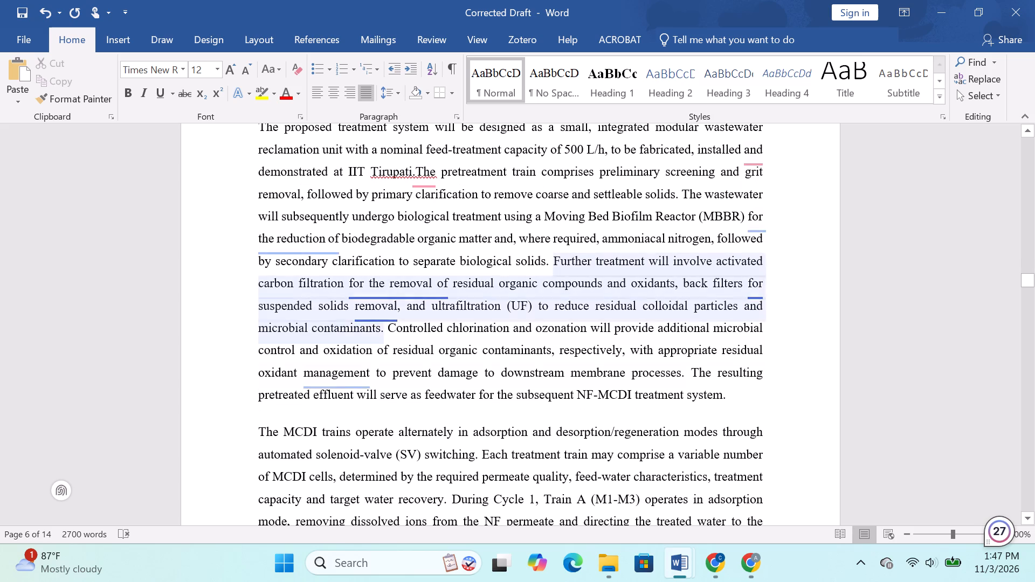
click(436, 342)
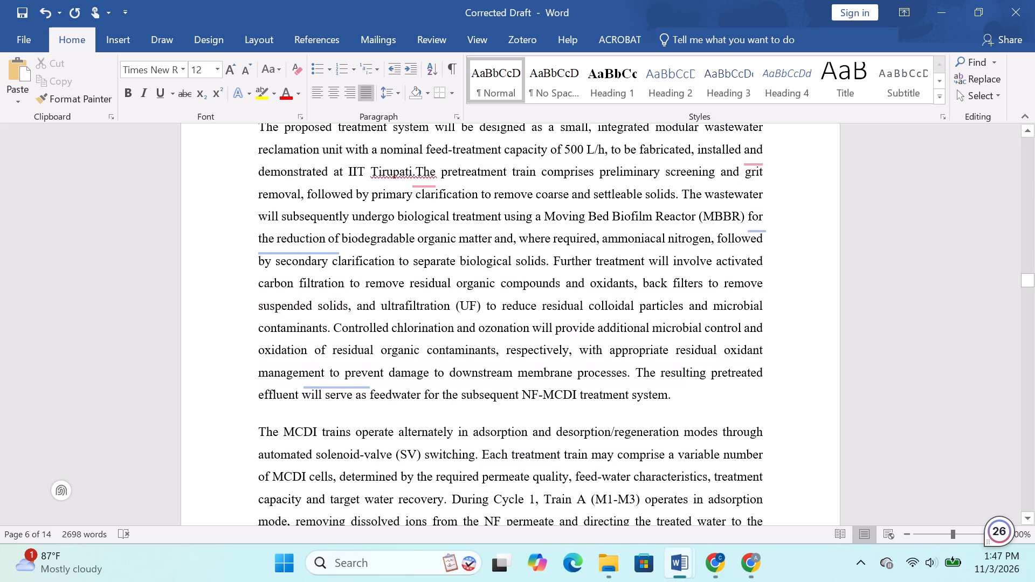
Change "for the reduction of" to "to reduce" in the Moving Bed Biofilm Reactor sentence.
click(354, 305)
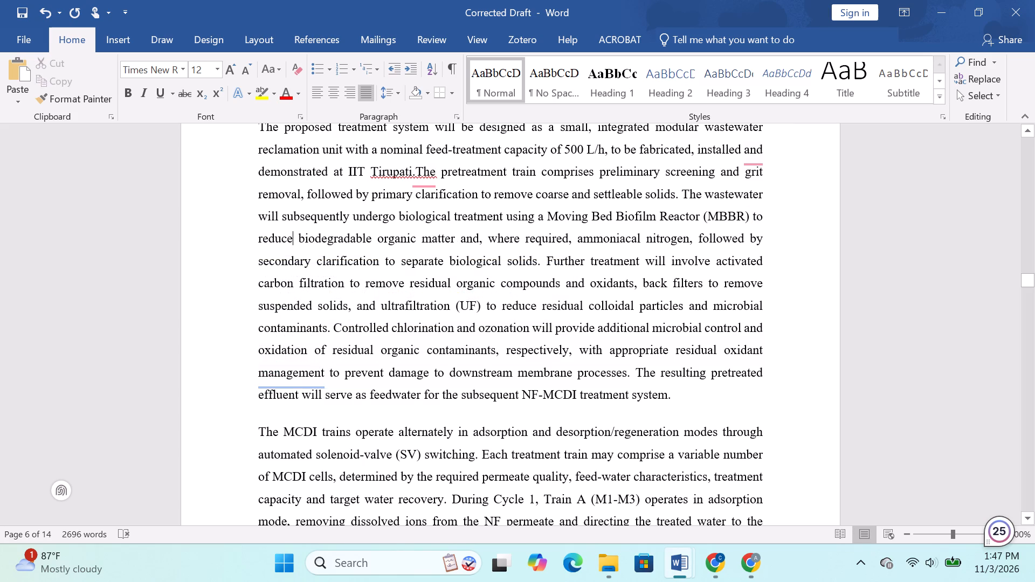
Insert the missing space between "Tirupati." and "The" in the proposed treatment system paragraph.
click(457, 221)
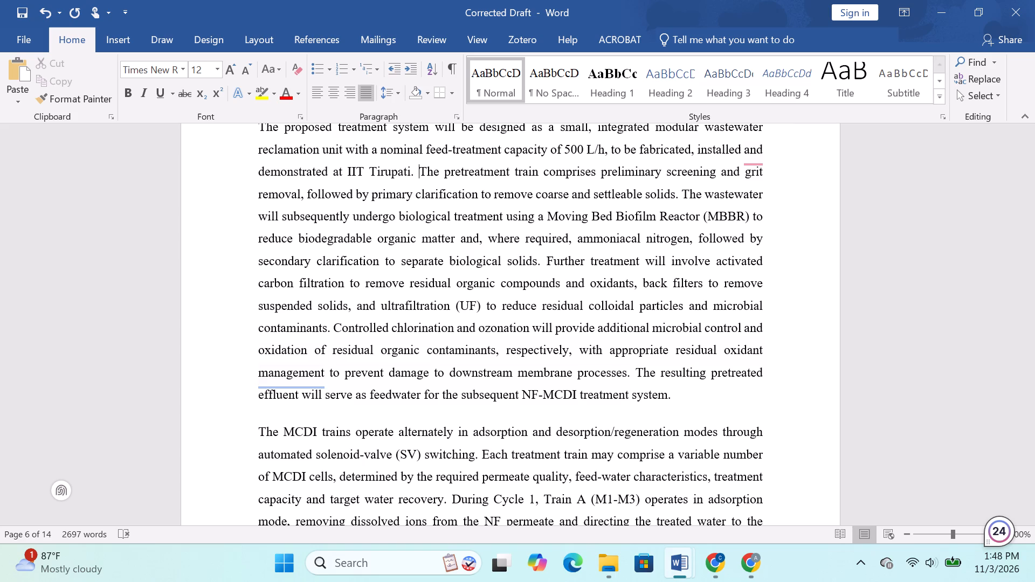
Reword "residual oxidant management" as "management of residual oxidant" in the controlled chlorination and ozonation sentence.
scroll(695, 324, down, 1)
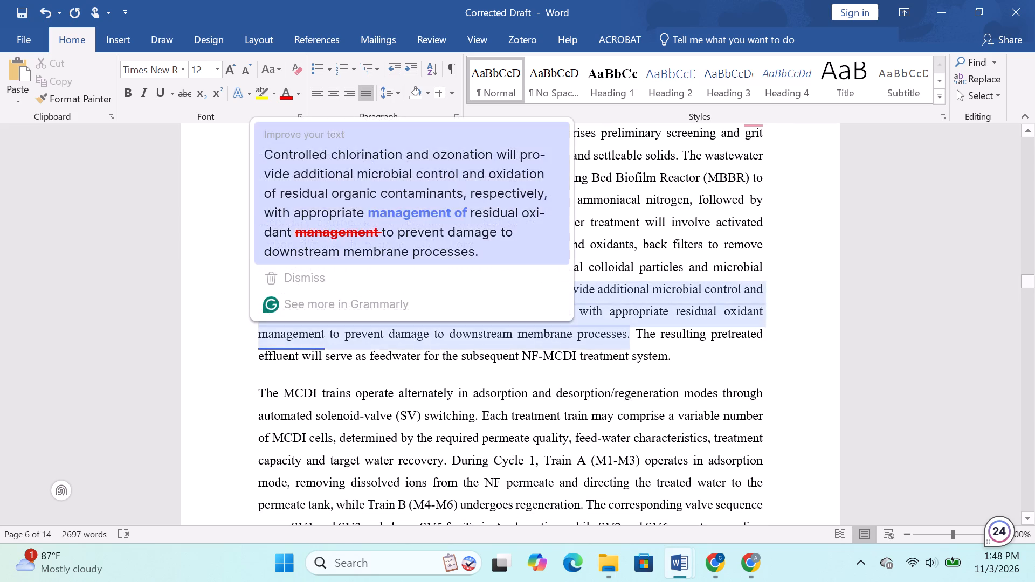
click(326, 198)
Apply the suggested rewrite of the final permeate sentence, using "then subjected to", "conditioning with" and a comma after "microbial control".
scroll(664, 343, down, 3)
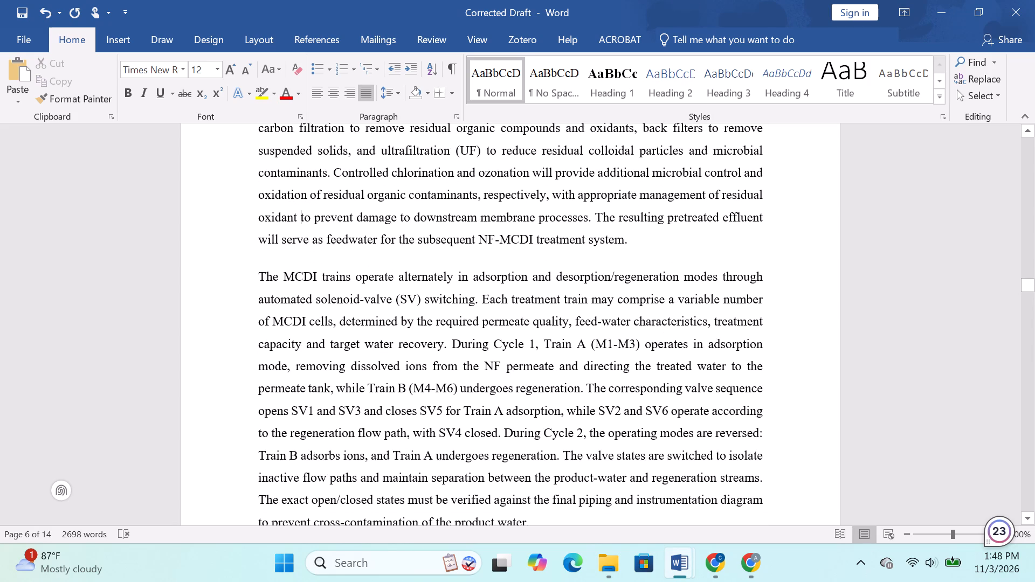
scroll(664, 343, down, 4)
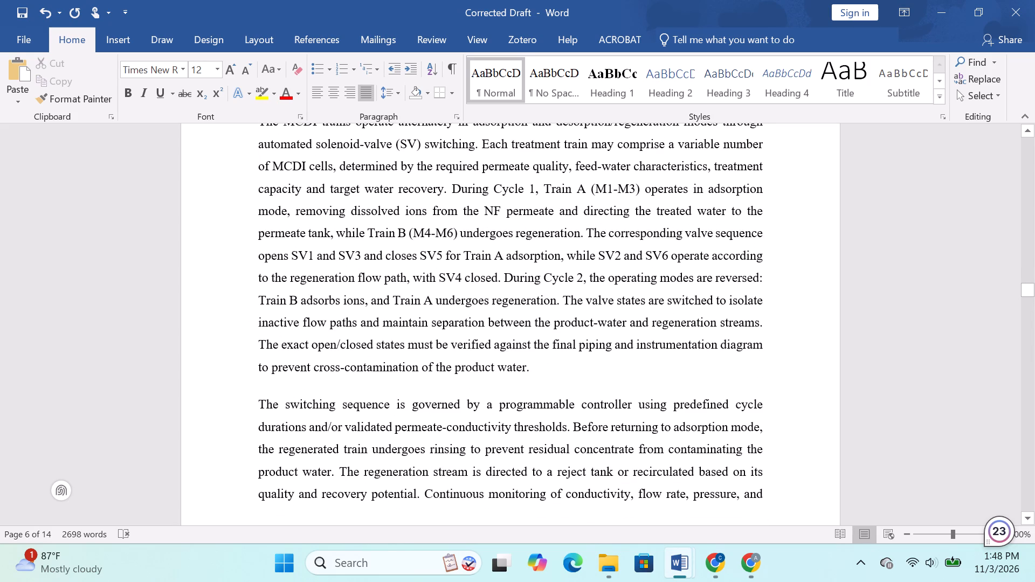
scroll(664, 343, down, 1)
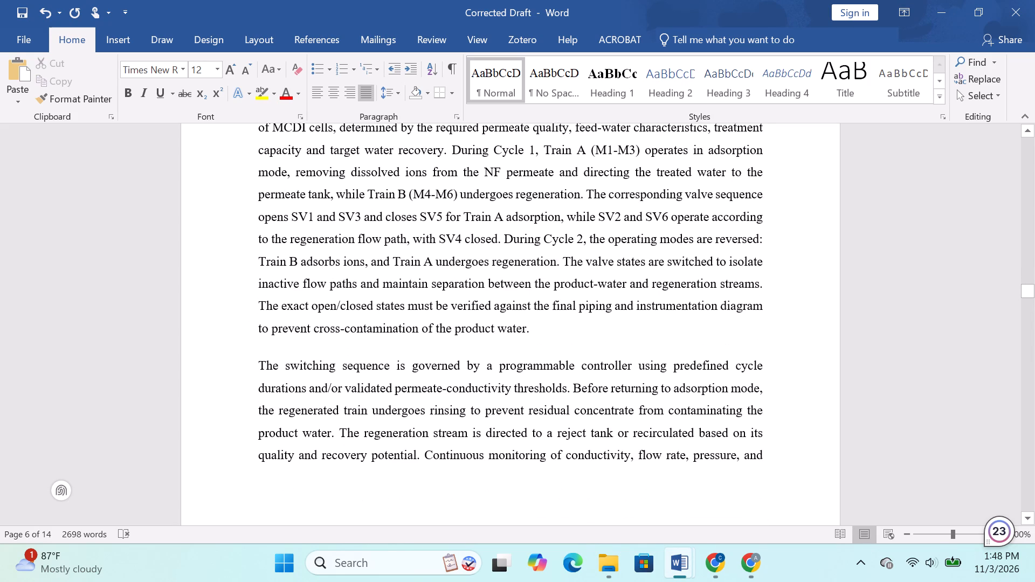
scroll(664, 343, down, 2)
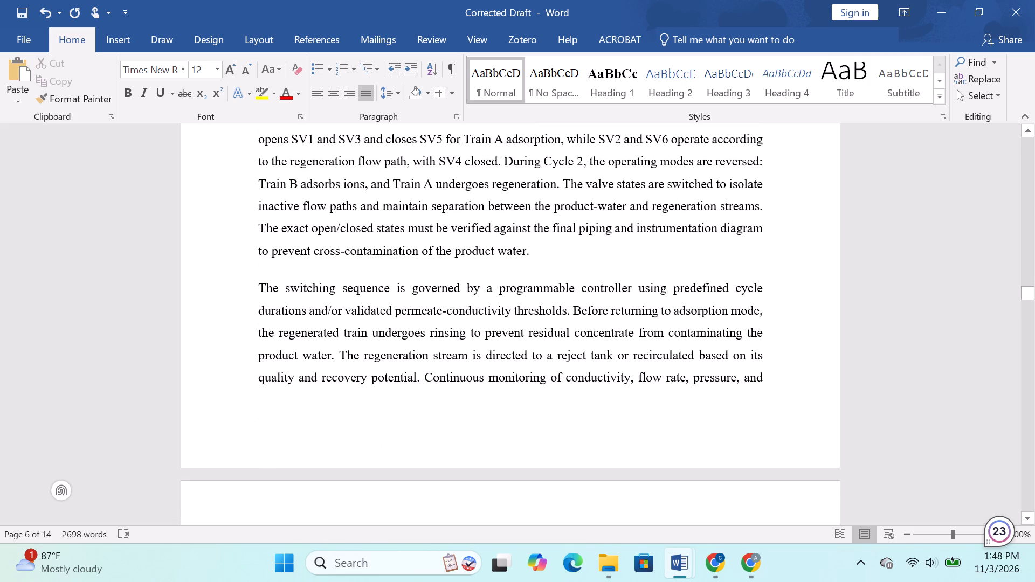
scroll(664, 343, down, 1)
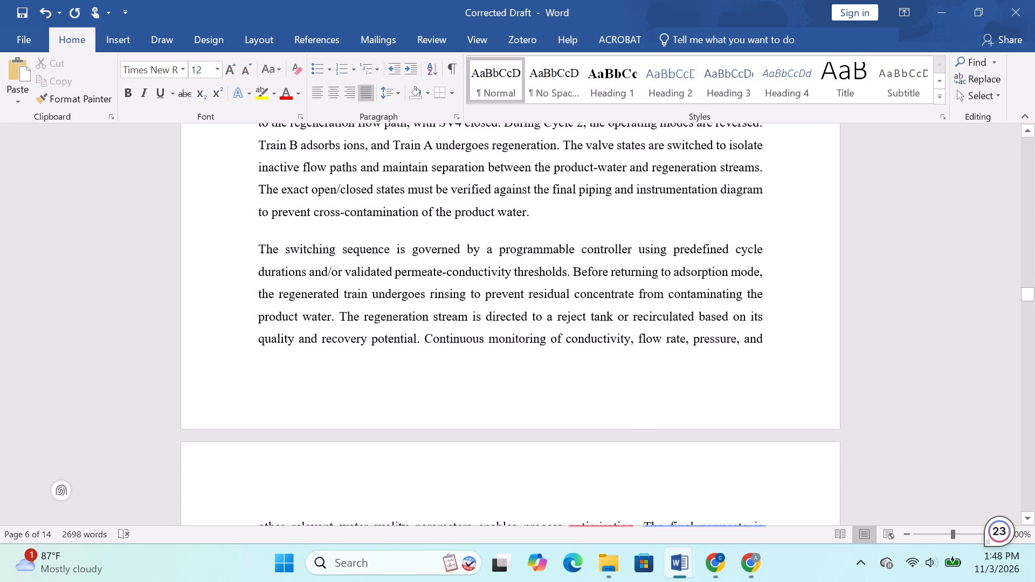
scroll(664, 343, down, 5)
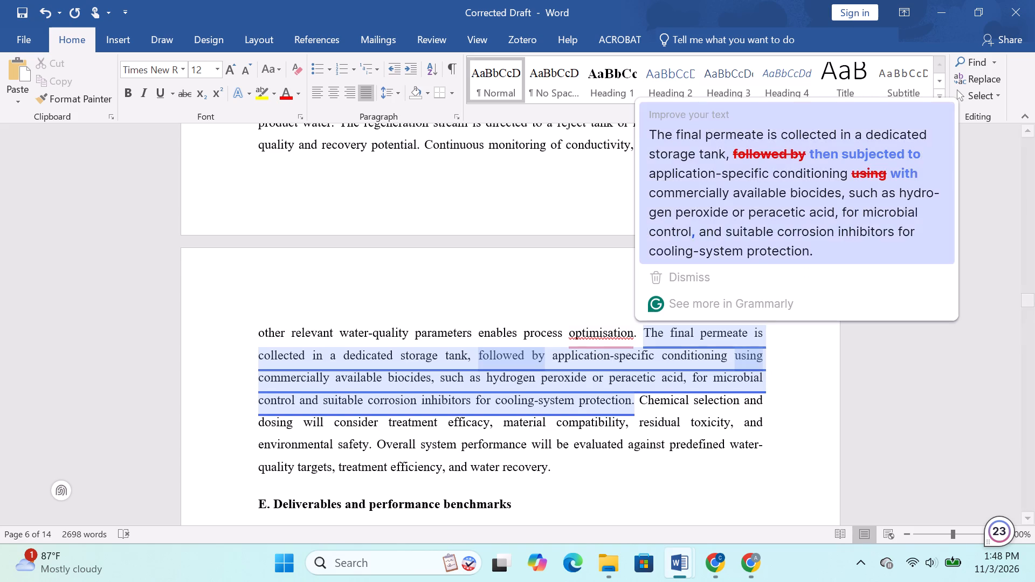
click(745, 200)
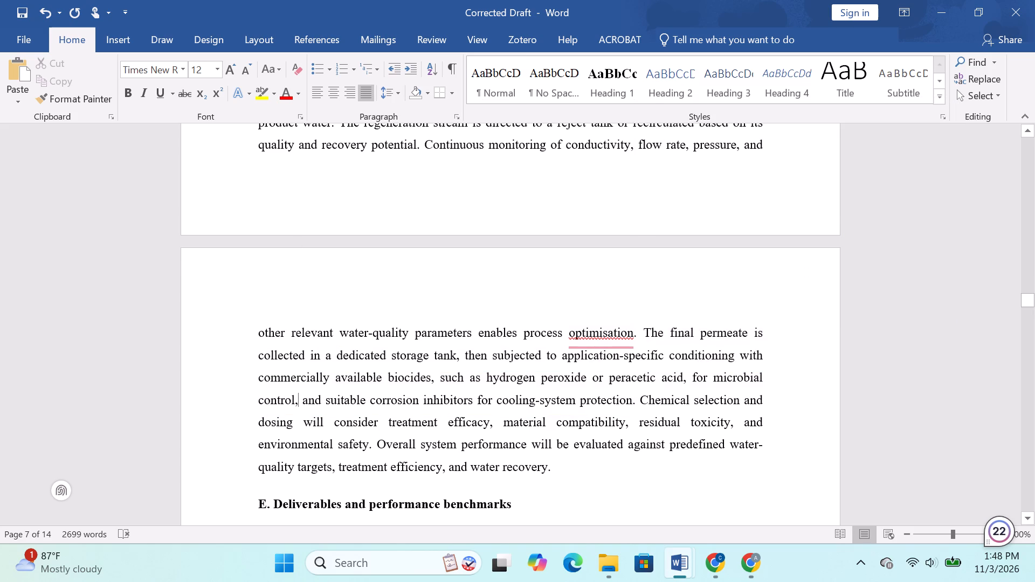
Add the missing serial commas before "and" in the Expected output entries of deliverables 1 and 3 in the E.1 table.
scroll(738, 304, down, 6)
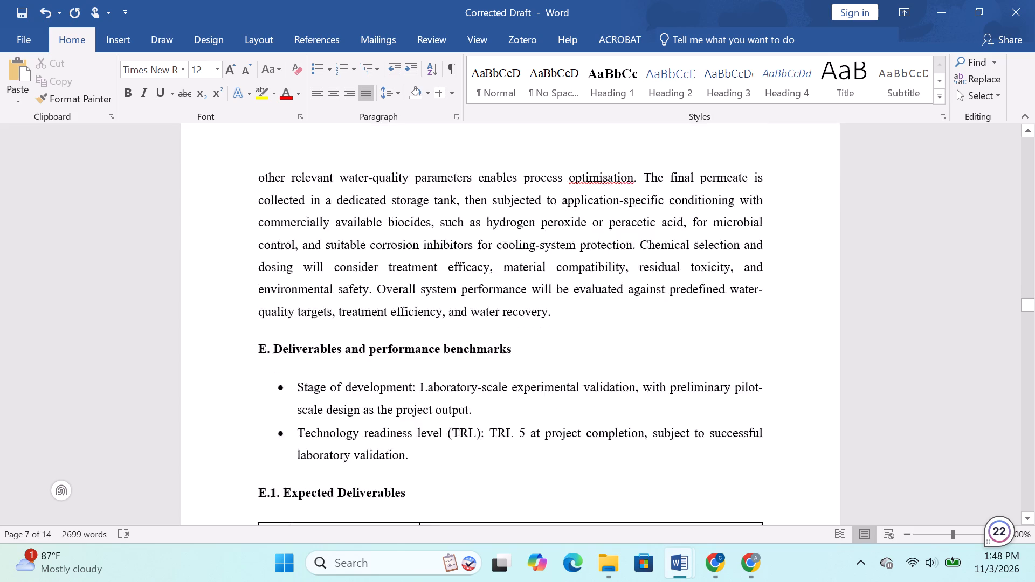
scroll(738, 304, down, 5)
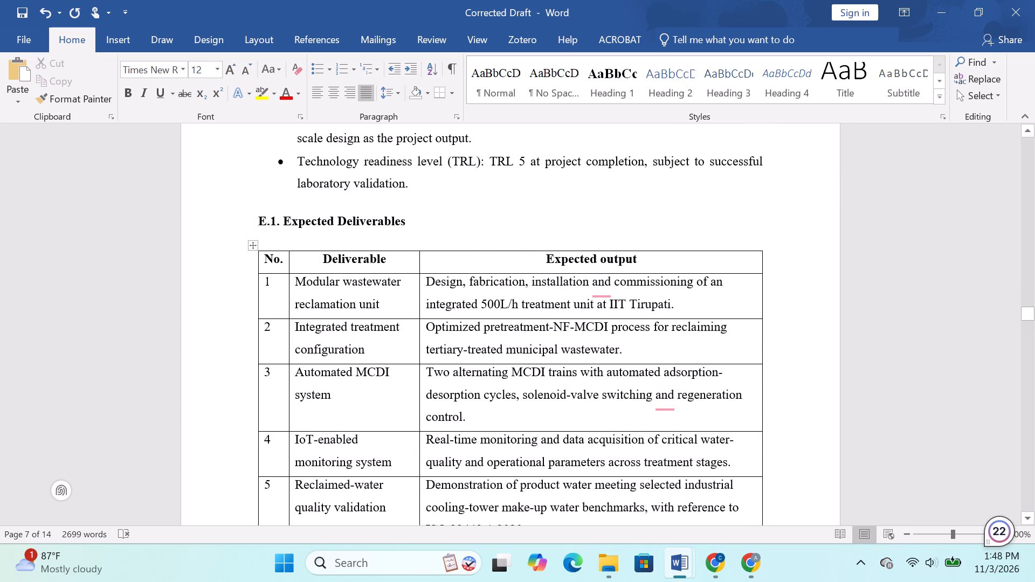
click(623, 329)
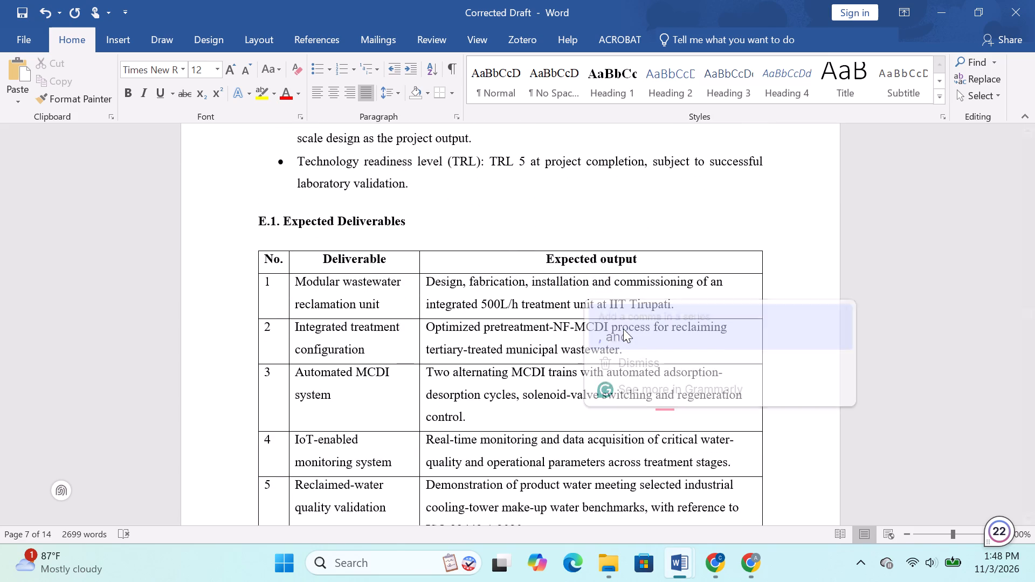
click(684, 428)
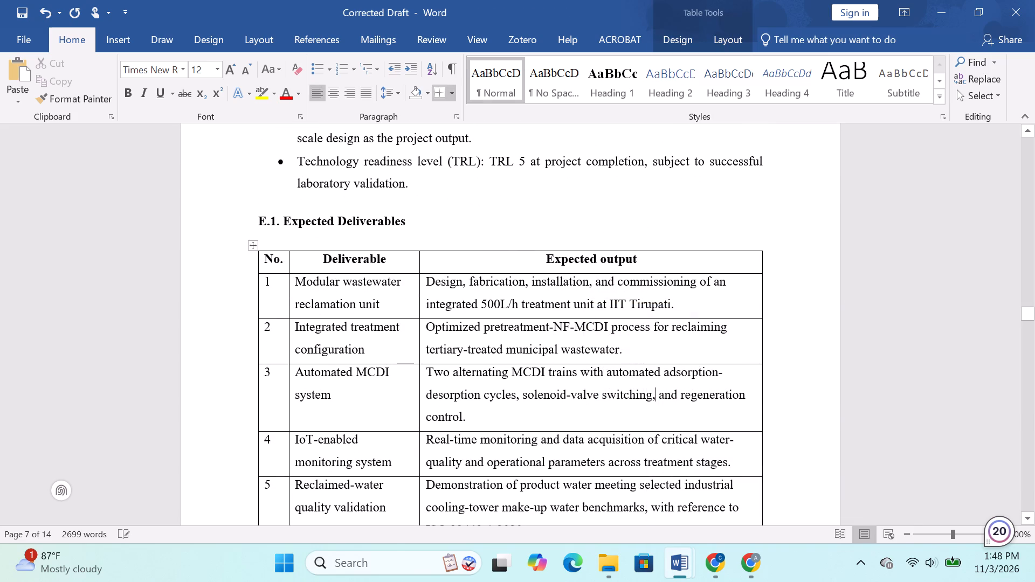
Review the remaining E.1 deliverables and the E.2 water-quality benchmarks table, including its benchmark column heading.
scroll(609, 309, down, 1)
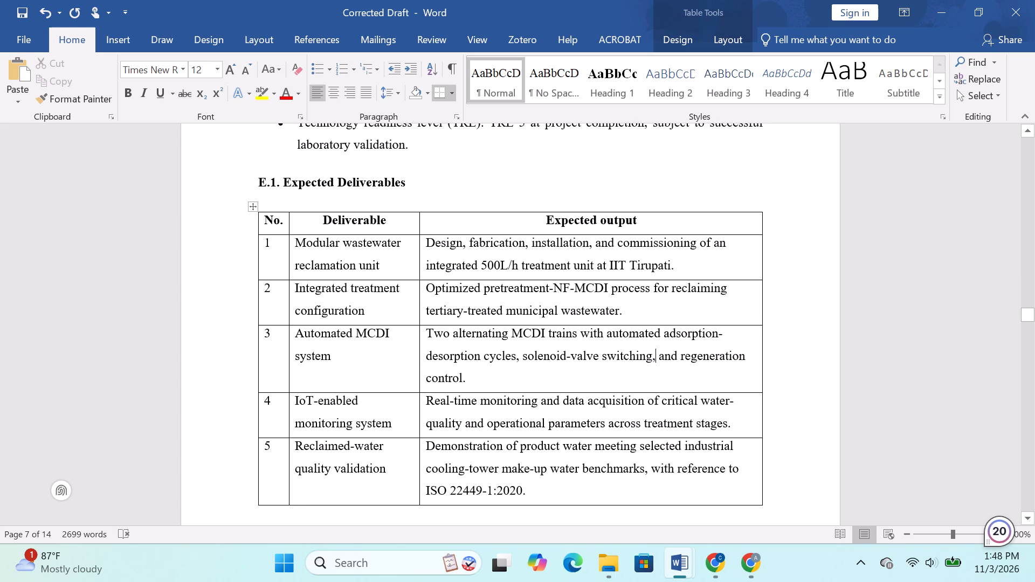
scroll(609, 309, down, 10)
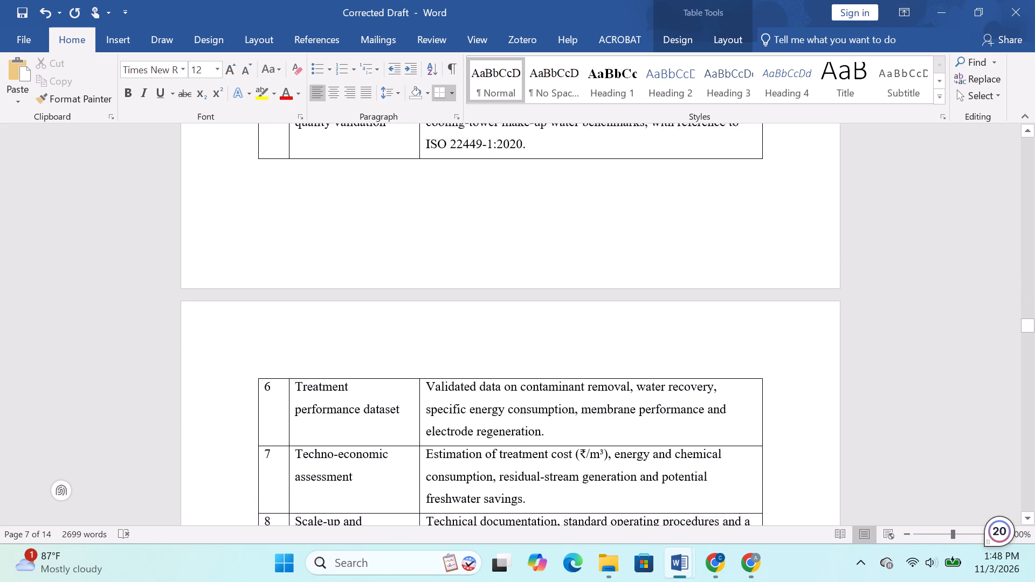
scroll(609, 309, down, 9)
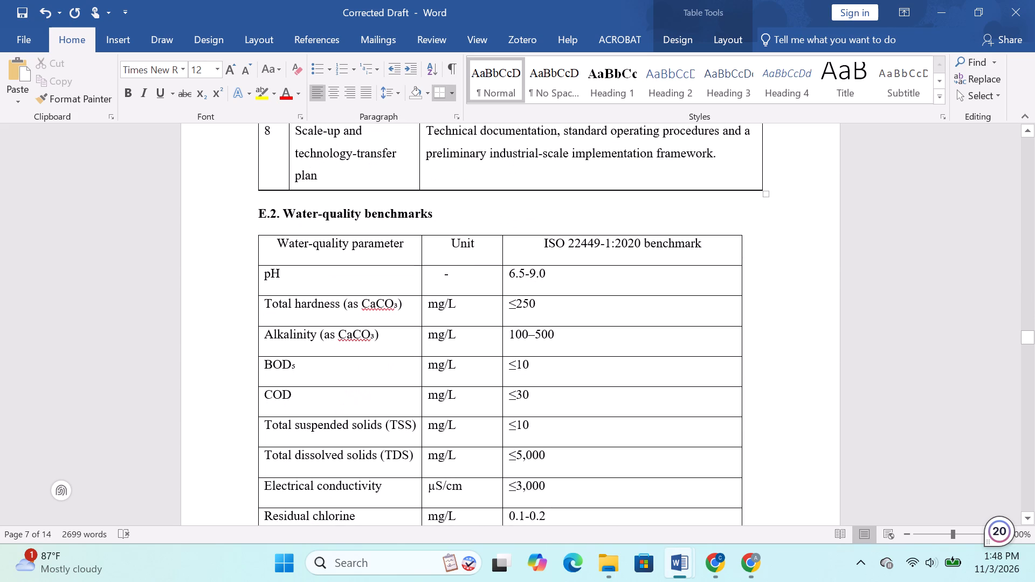
scroll(608, 308, down, 3)
scroll(608, 308, up, 2)
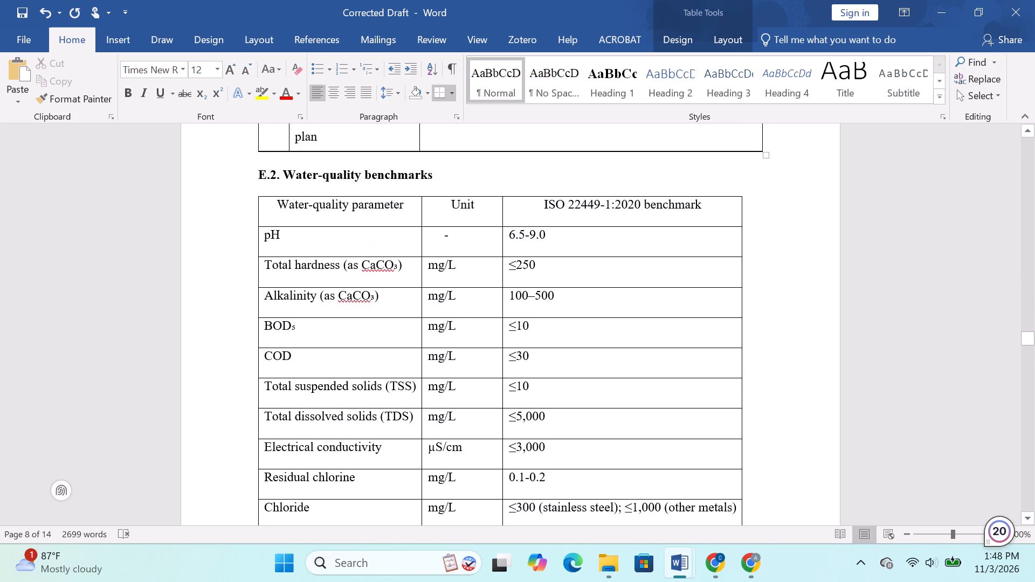
drag(644, 203, 657, 202)
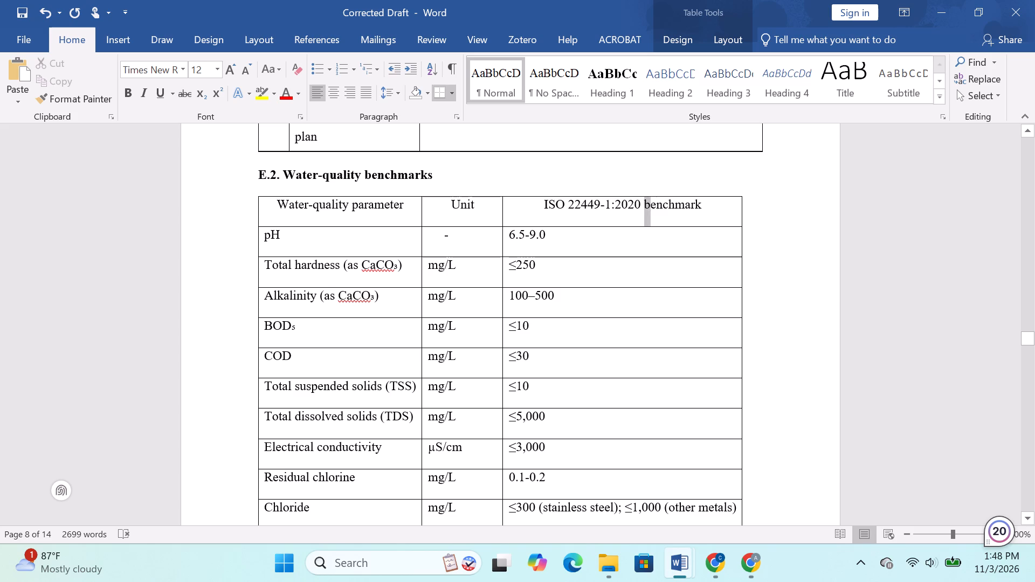
drag(657, 202, 716, 202)
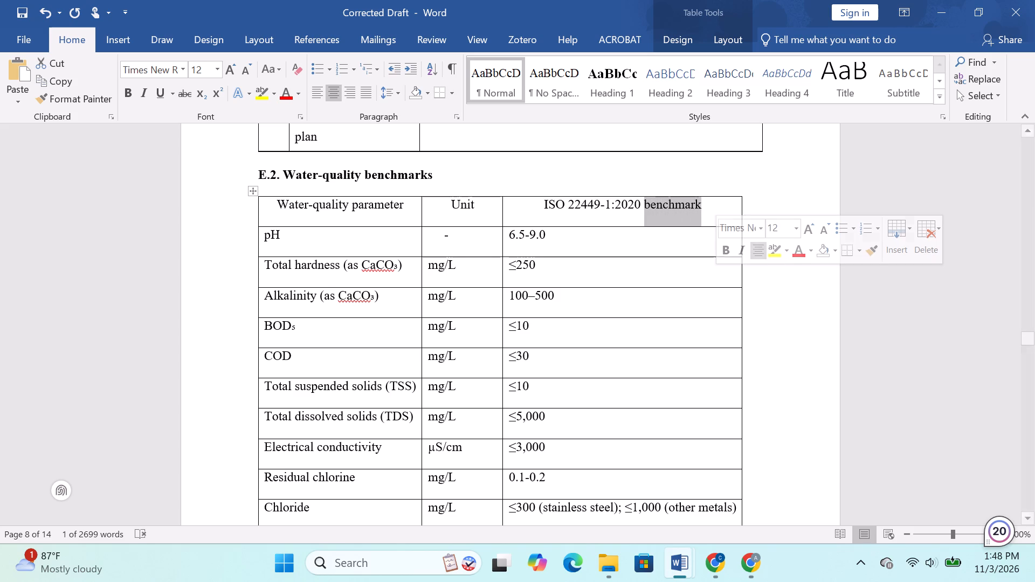
click(670, 323)
Remove the extra space after "≤5," in the Ammonia-N benchmark entry of the E.2 table.
scroll(670, 323, down, 11)
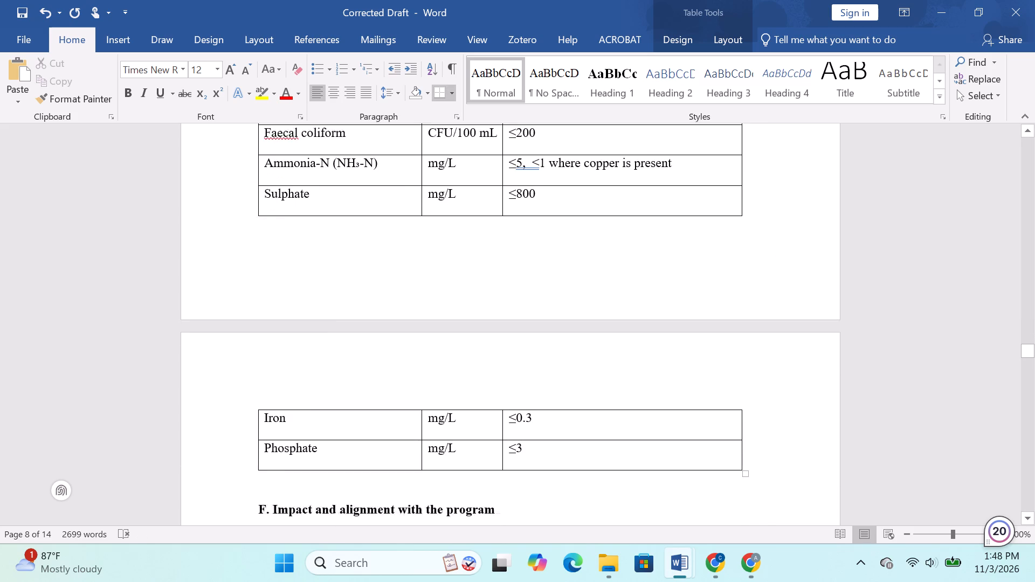
click(523, 142)
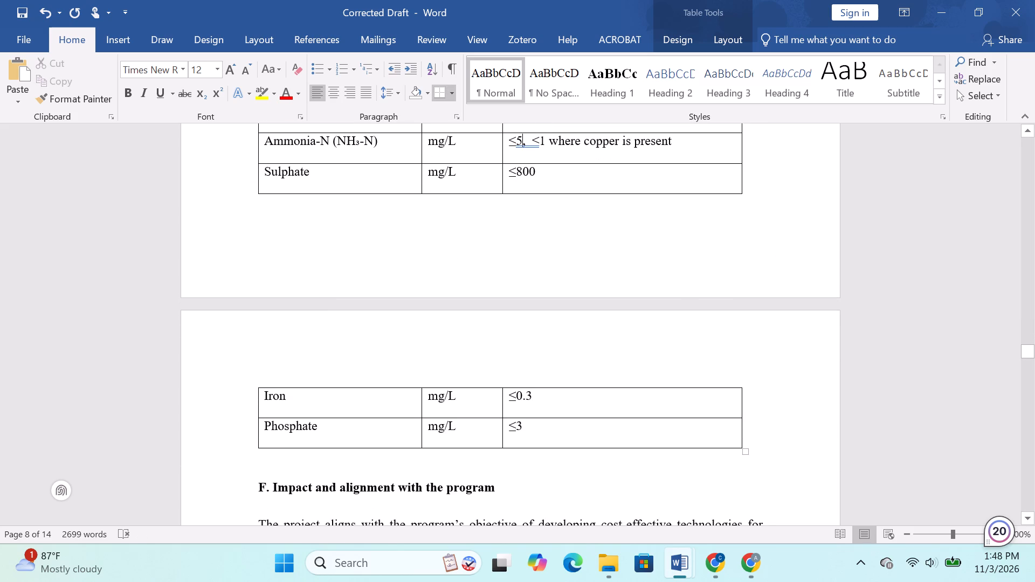
right_click(527, 141)
click(492, 157)
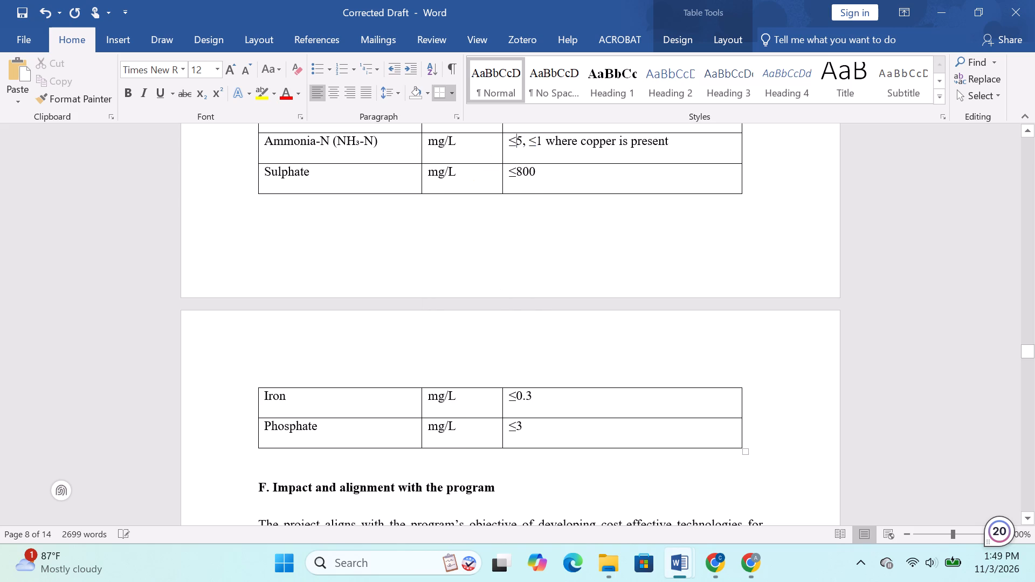
Read through the sections from F. Impact and alignment with the program to the K timeline and budget note.
scroll(624, 302, down, 8)
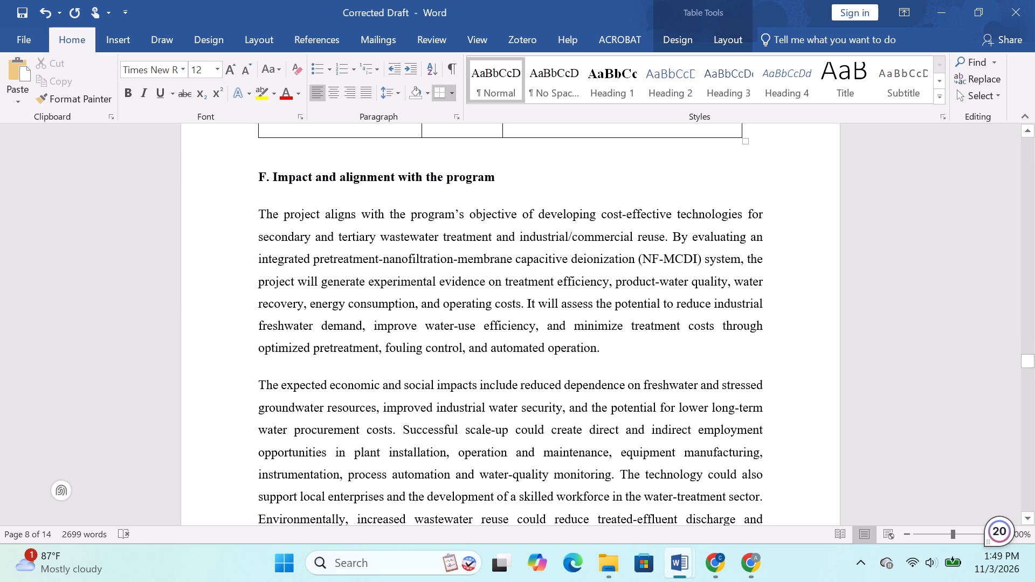
scroll(624, 307, down, 20)
scroll(627, 307, down, 1)
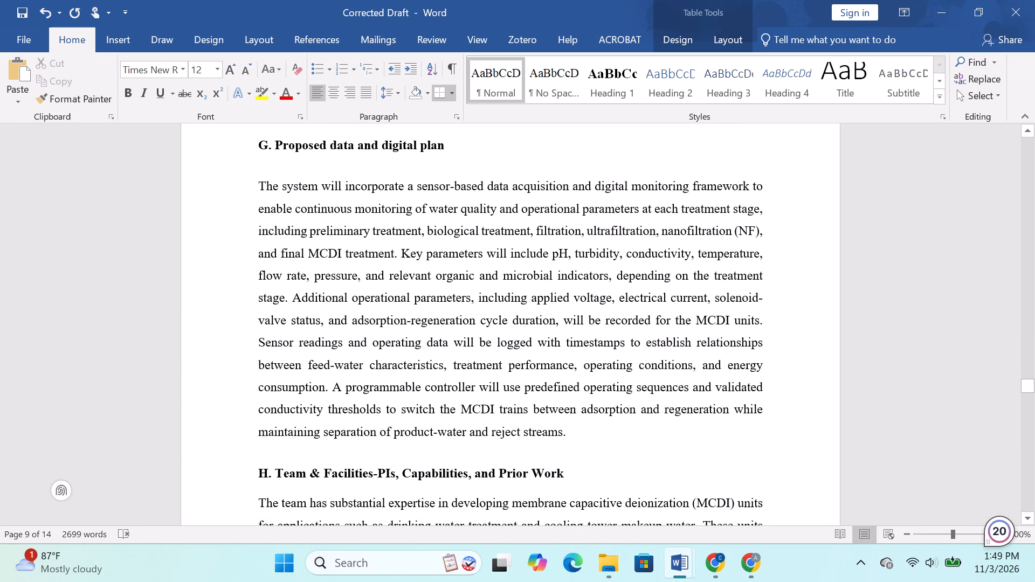
scroll(627, 307, down, 19)
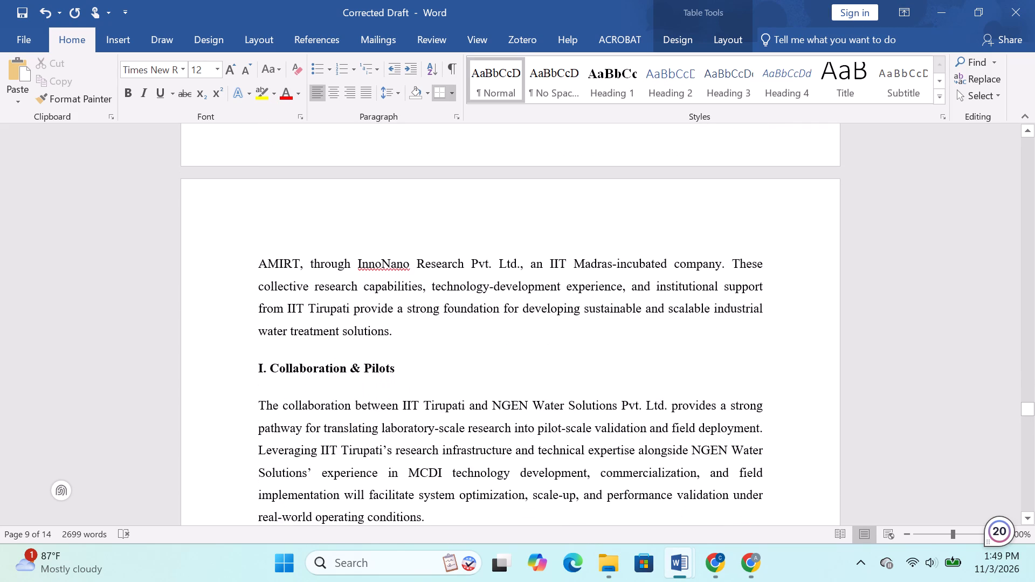
scroll(627, 307, down, 15)
scroll(627, 307, down, 9)
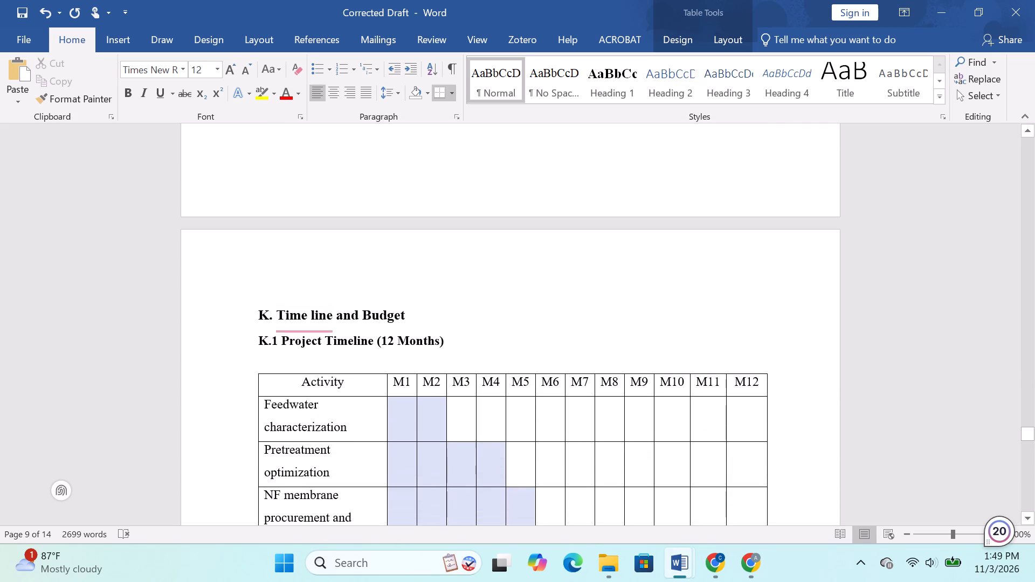
scroll(627, 307, down, 2)
scroll(627, 307, down, 20)
scroll(627, 307, down, 13)
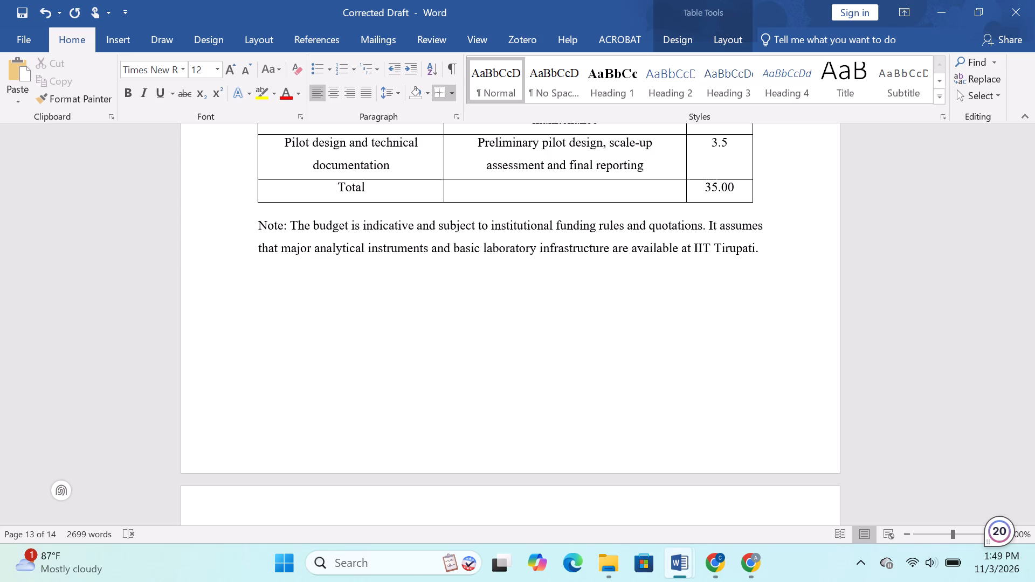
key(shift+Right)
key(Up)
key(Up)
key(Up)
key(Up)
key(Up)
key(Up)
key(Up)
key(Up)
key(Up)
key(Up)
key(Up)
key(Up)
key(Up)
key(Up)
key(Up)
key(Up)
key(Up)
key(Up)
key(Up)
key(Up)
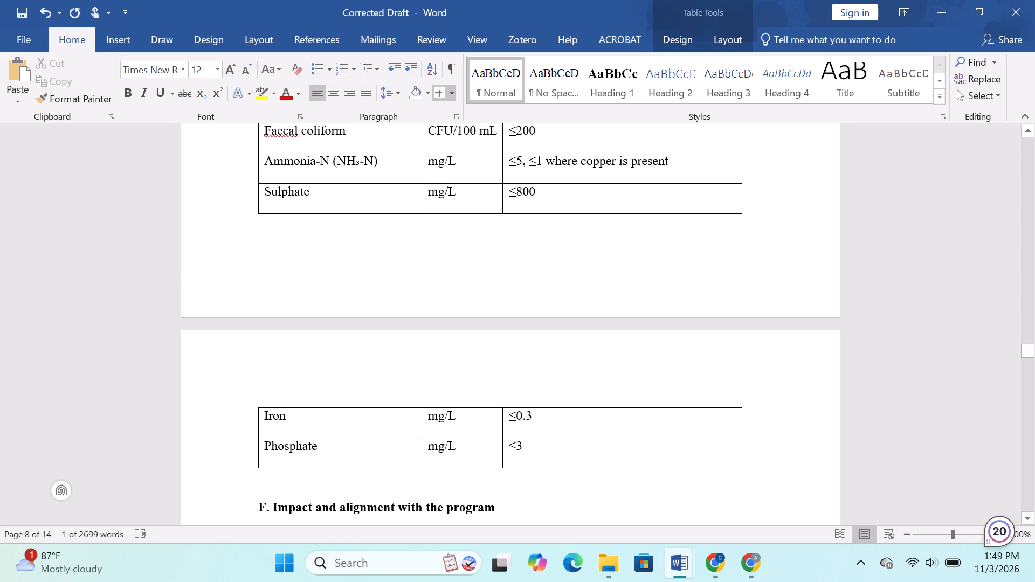
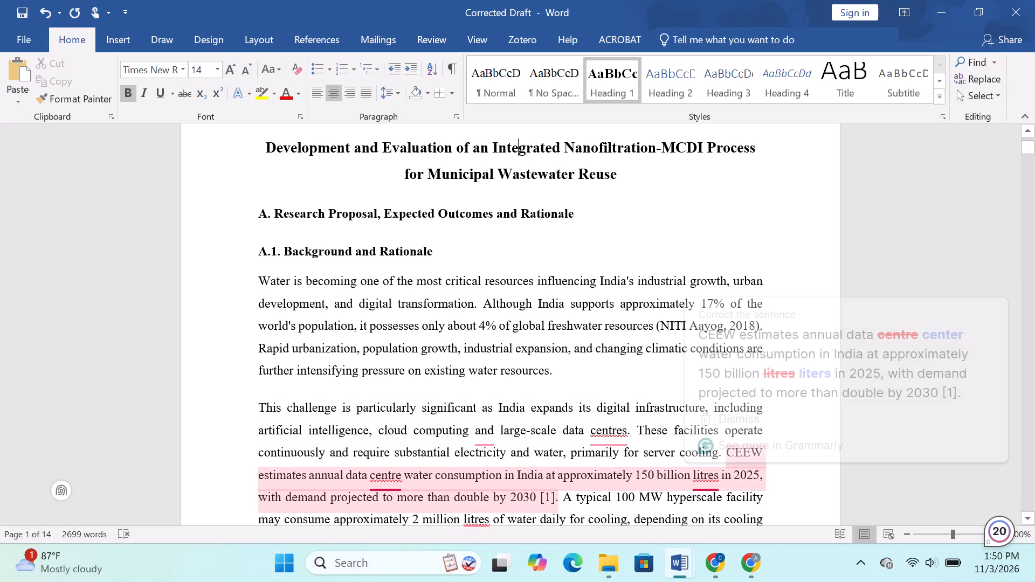
Check the second paragraph of A.1 Background and Rationale, placing the text cursor at the end of citation [1].
click(554, 495)
click(554, 495)
scroll(554, 495, down, 2)
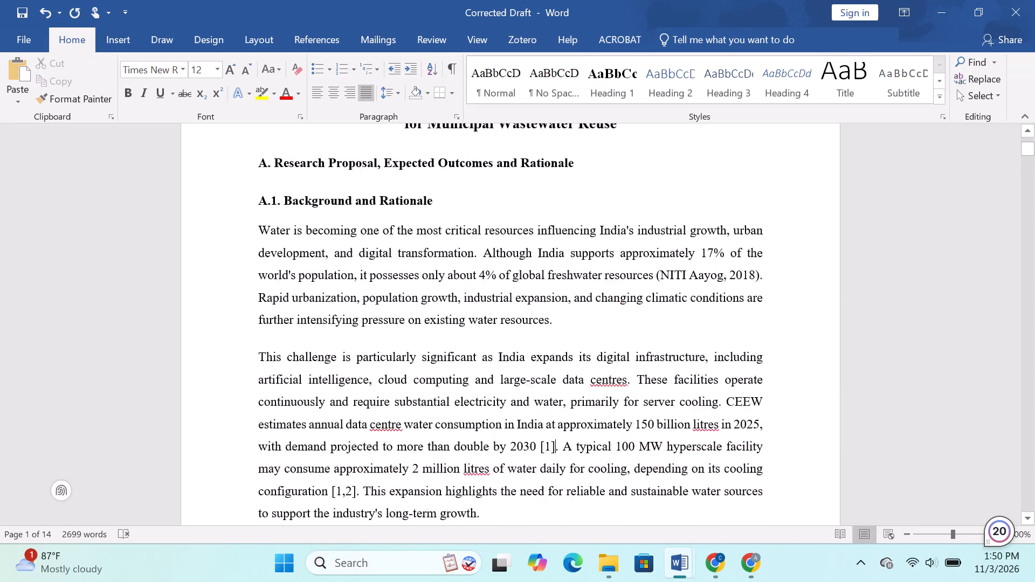
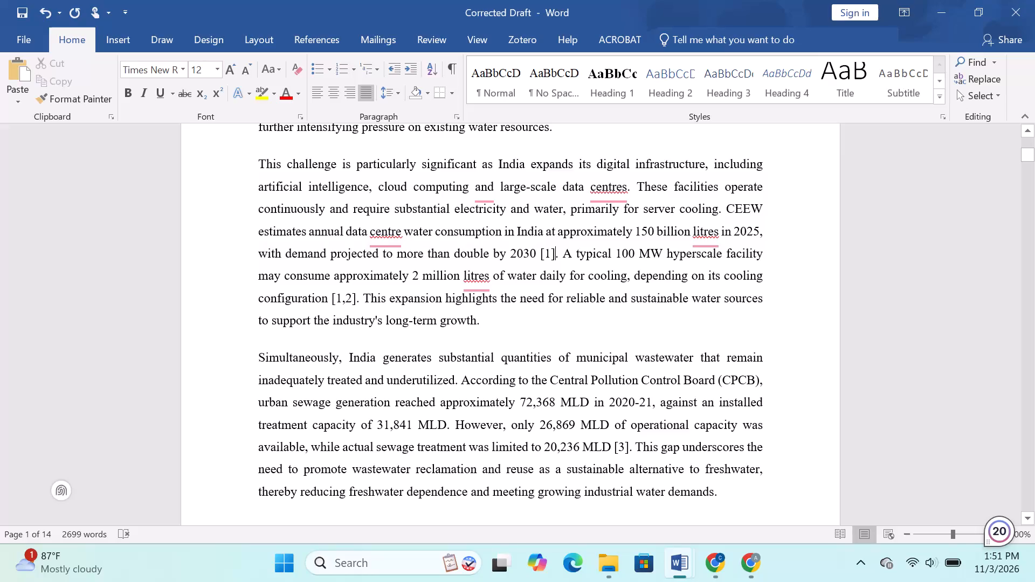
Look through the whole proposal from A.1 Background and Rationale down to the L. References list and back to the title.
click(556, 252)
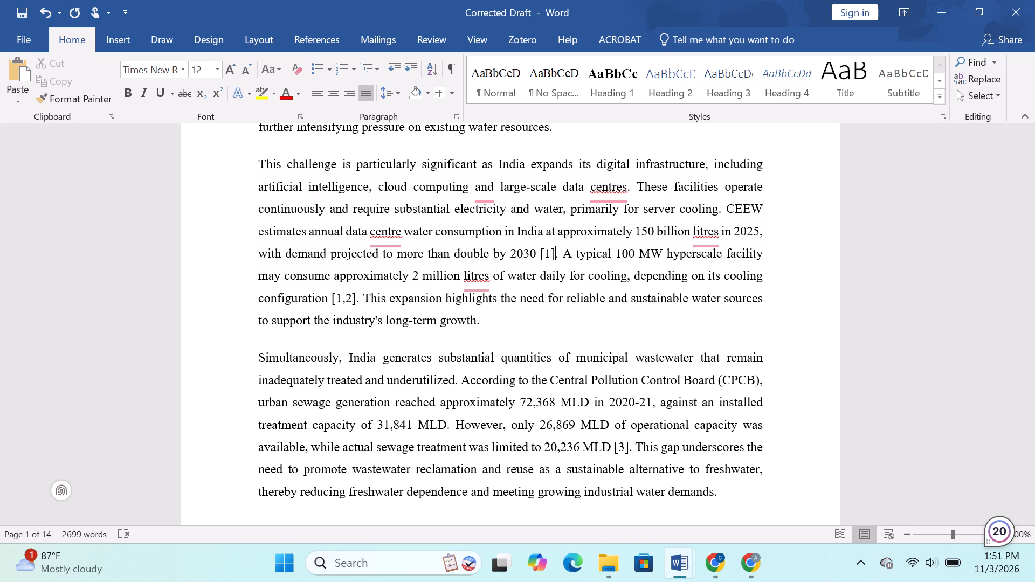
scroll(556, 252, down, 8)
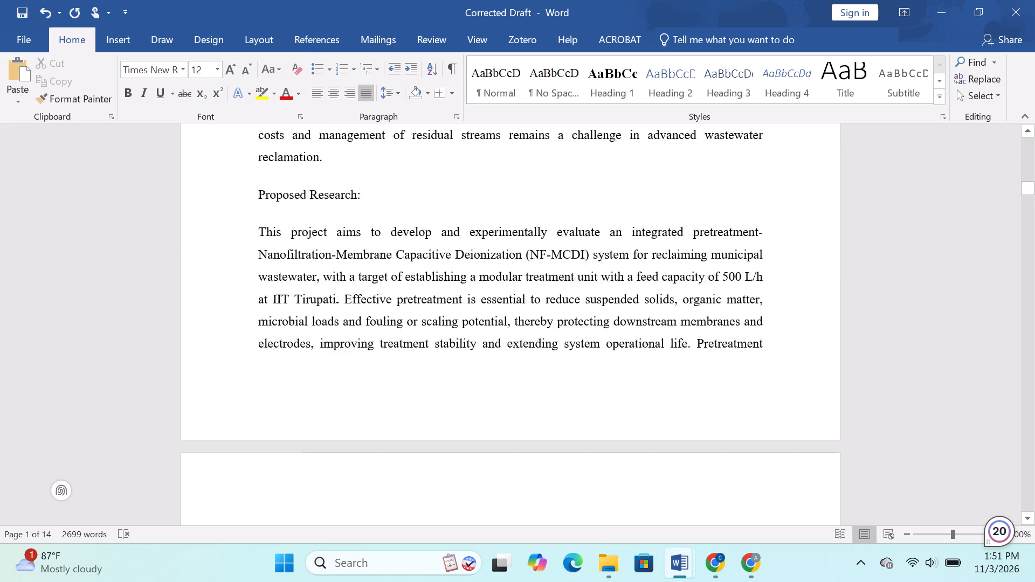
scroll(556, 252, down, 8)
scroll(556, 252, down, 20)
scroll(556, 252, down, 13)
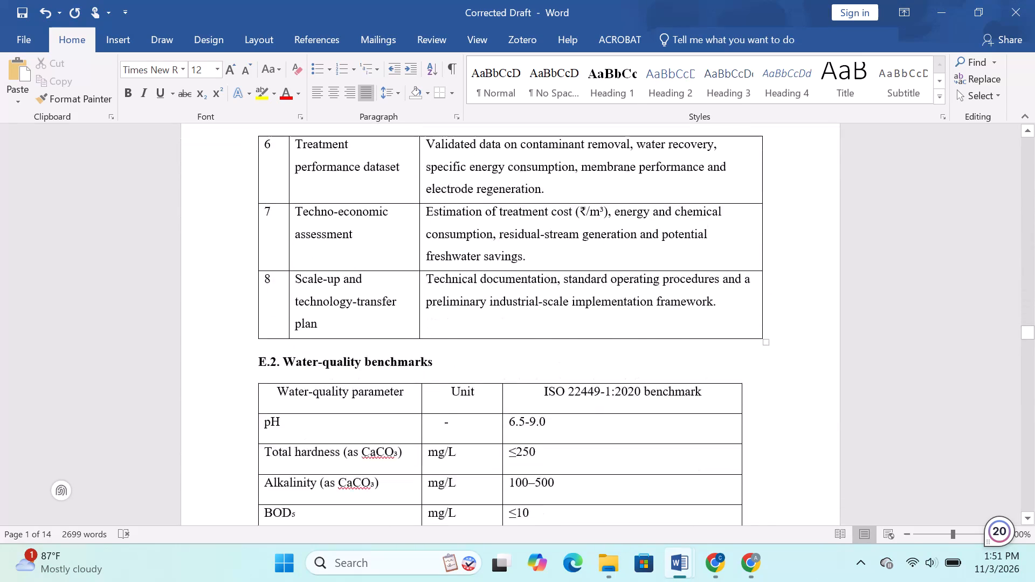
scroll(556, 252, down, 12)
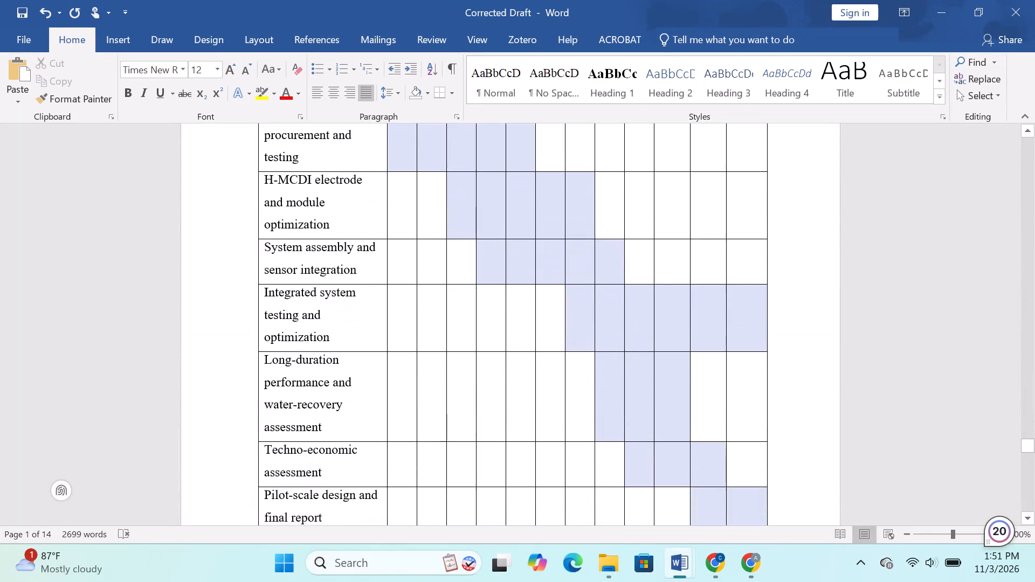
scroll(556, 252, down, 8)
scroll(556, 252, up, 5)
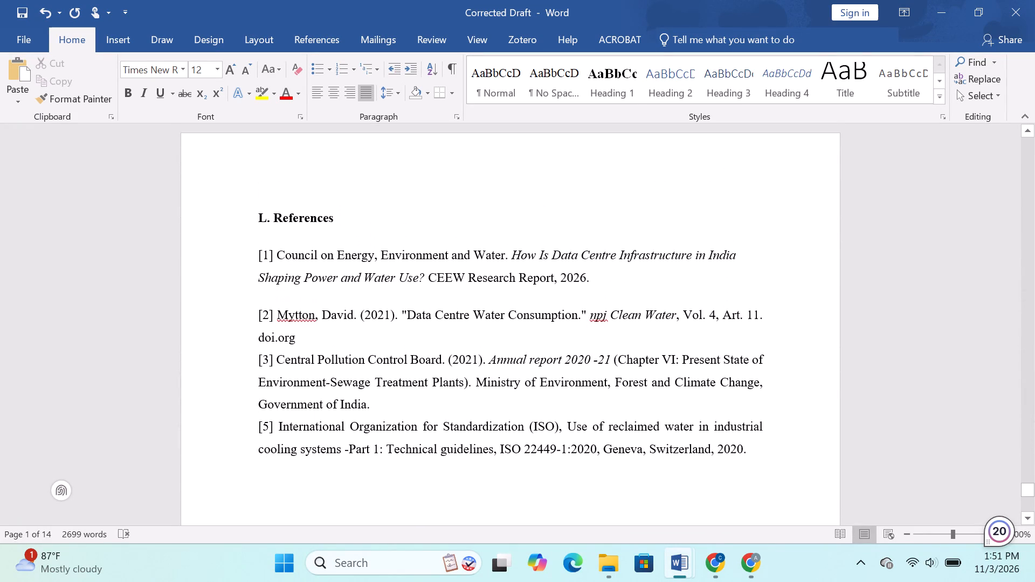
scroll(556, 252, up, 1)
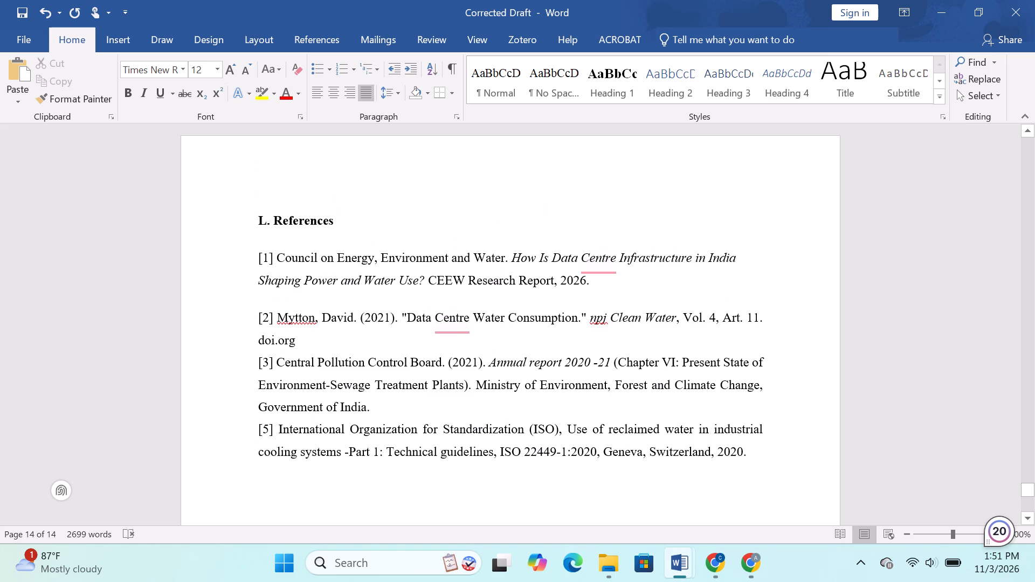
scroll(556, 252, up, 18)
scroll(556, 252, up, 20)
scroll(556, 252, up, 20)
scroll(556, 252, up, 20)
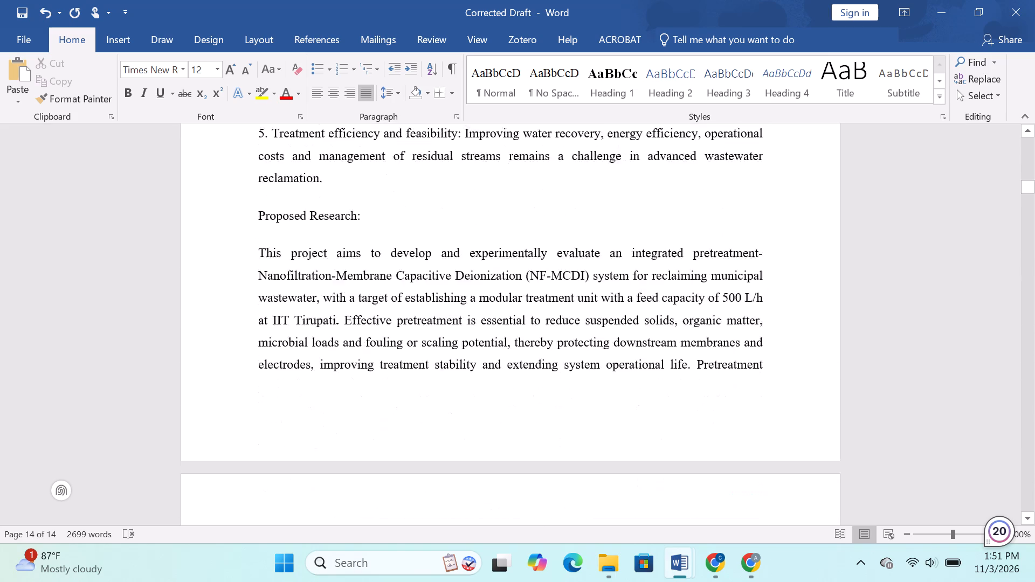
scroll(556, 252, up, 7)
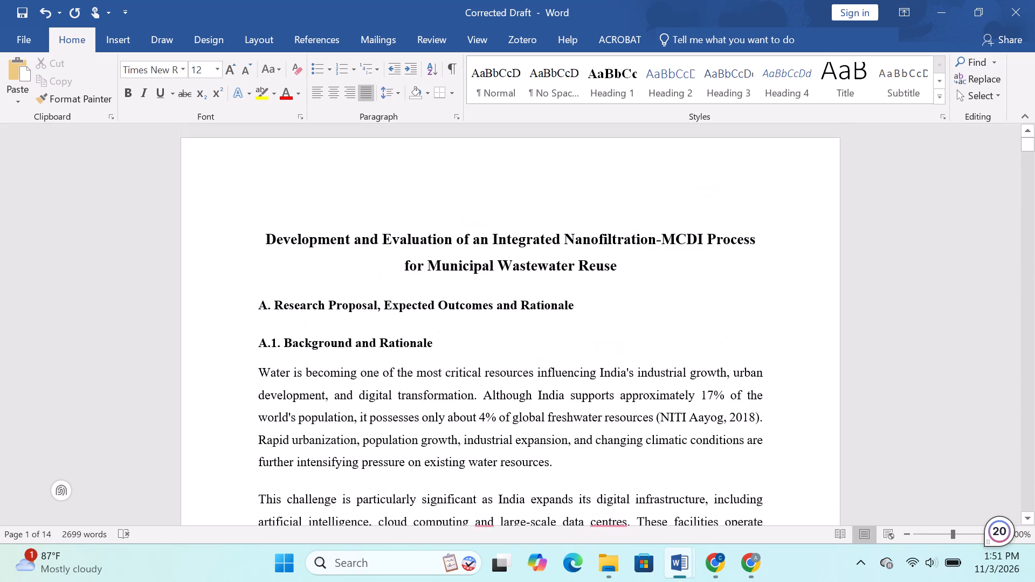
Accept the suggested correction of the second A.1 paragraph's first sentence to "cloud computing, and large-scale data centers" and save the document.
scroll(556, 252, down, 1)
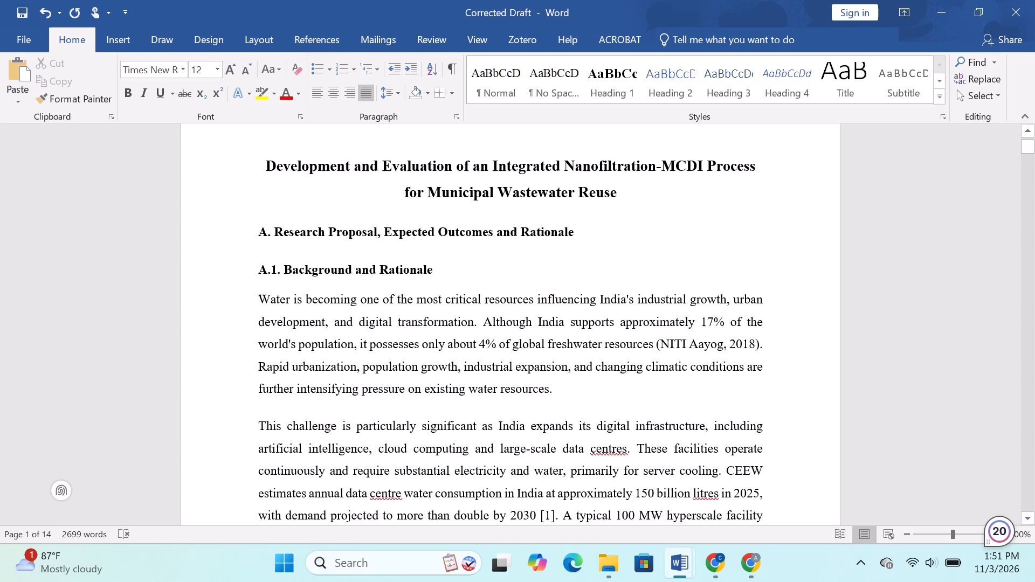
scroll(556, 252, down, 1)
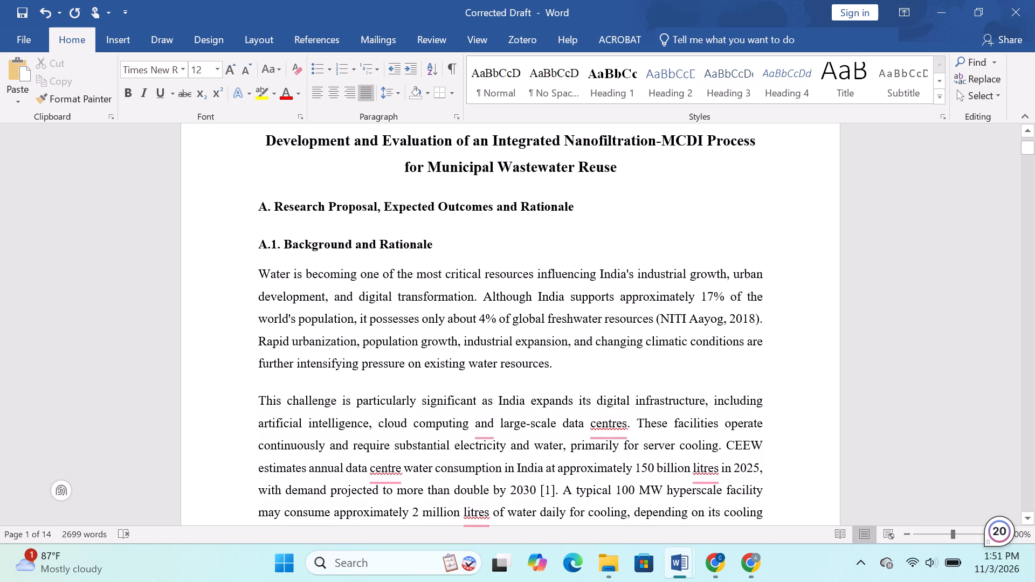
click(585, 366)
scroll(585, 366, down, 1)
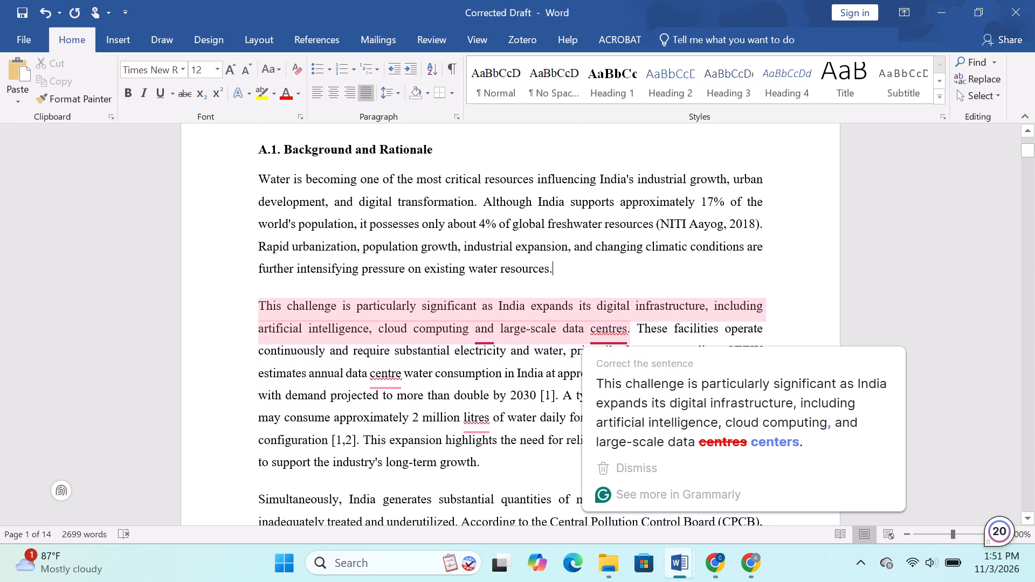
click(636, 418)
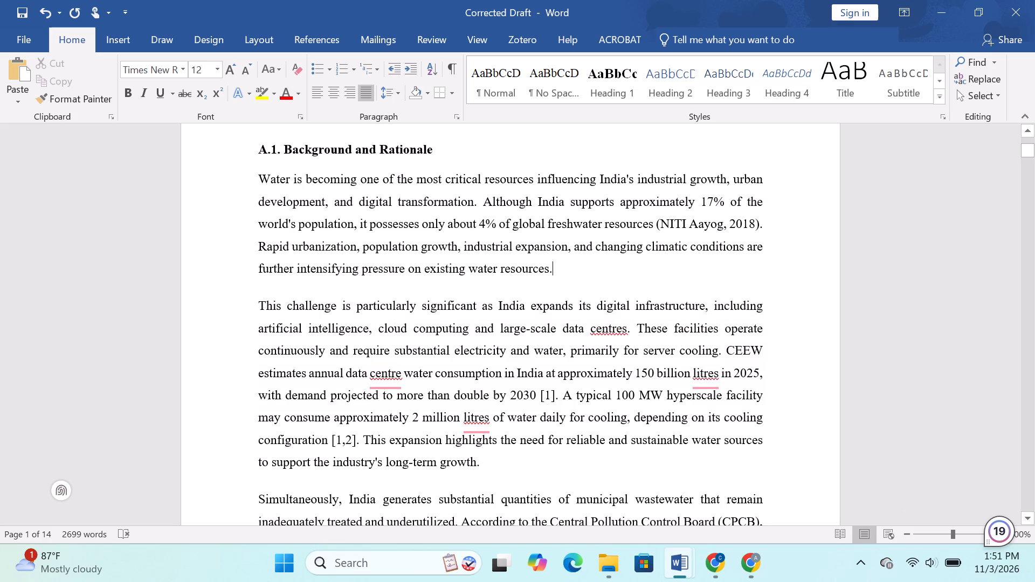
key(ctrl+s)
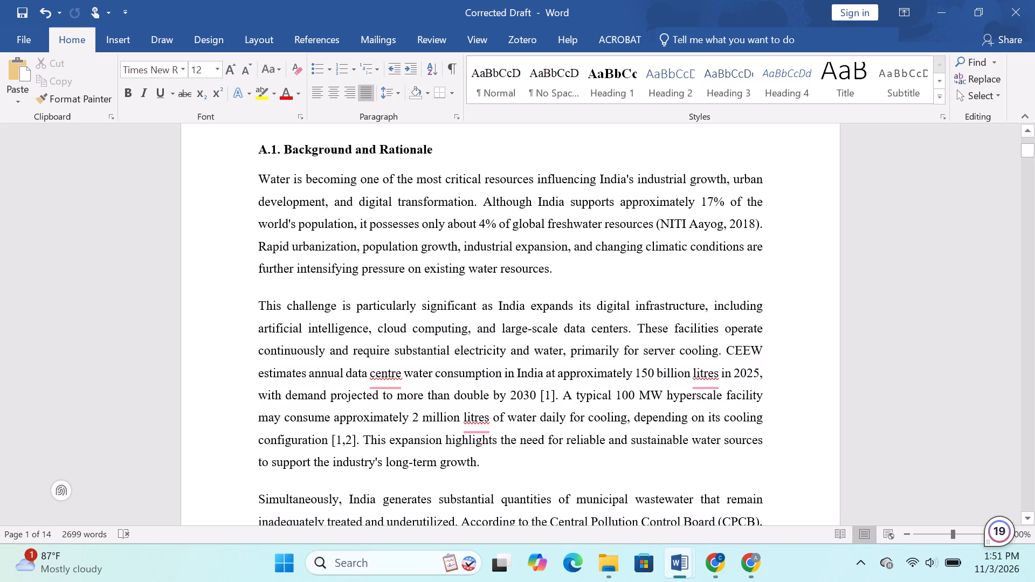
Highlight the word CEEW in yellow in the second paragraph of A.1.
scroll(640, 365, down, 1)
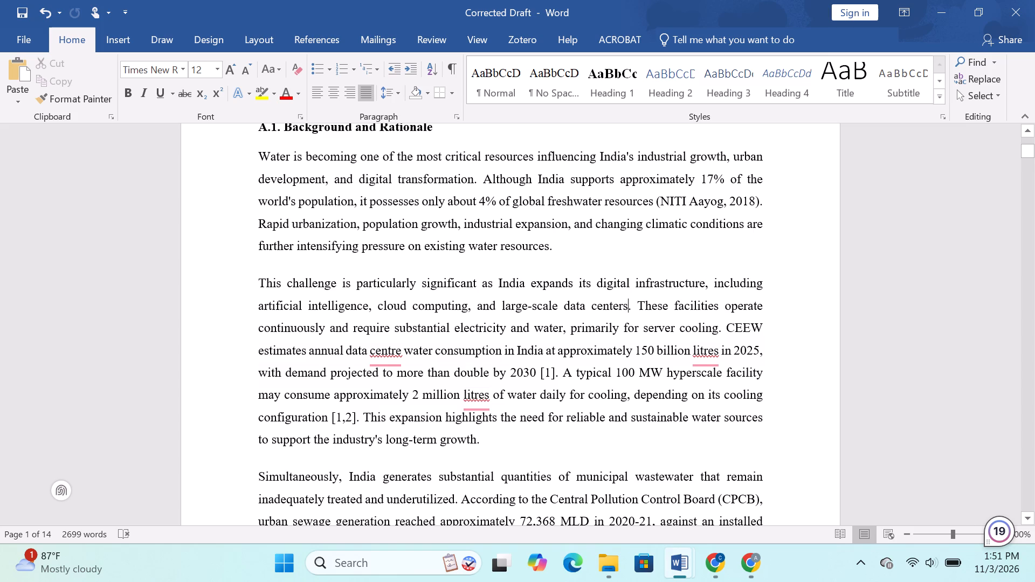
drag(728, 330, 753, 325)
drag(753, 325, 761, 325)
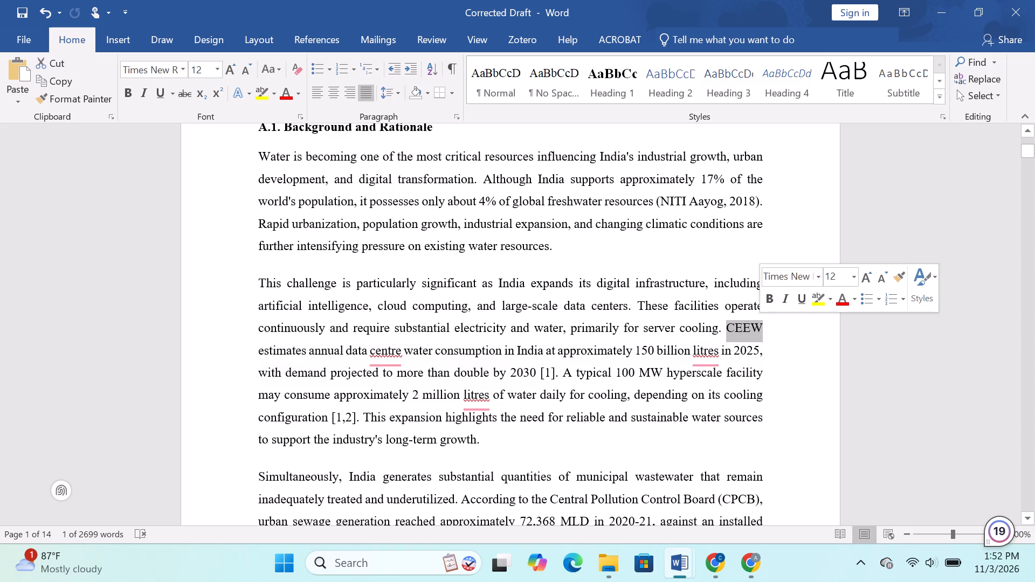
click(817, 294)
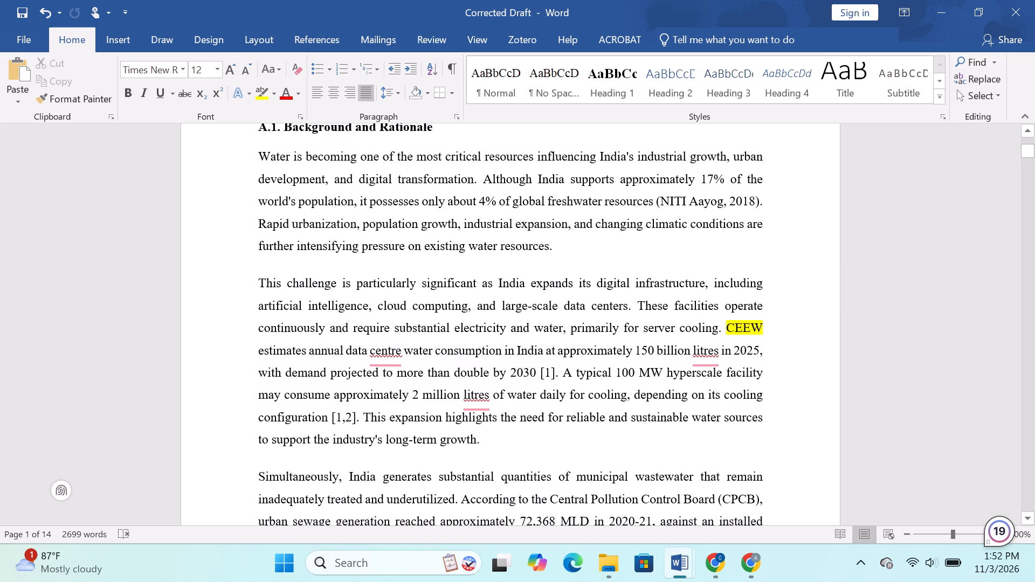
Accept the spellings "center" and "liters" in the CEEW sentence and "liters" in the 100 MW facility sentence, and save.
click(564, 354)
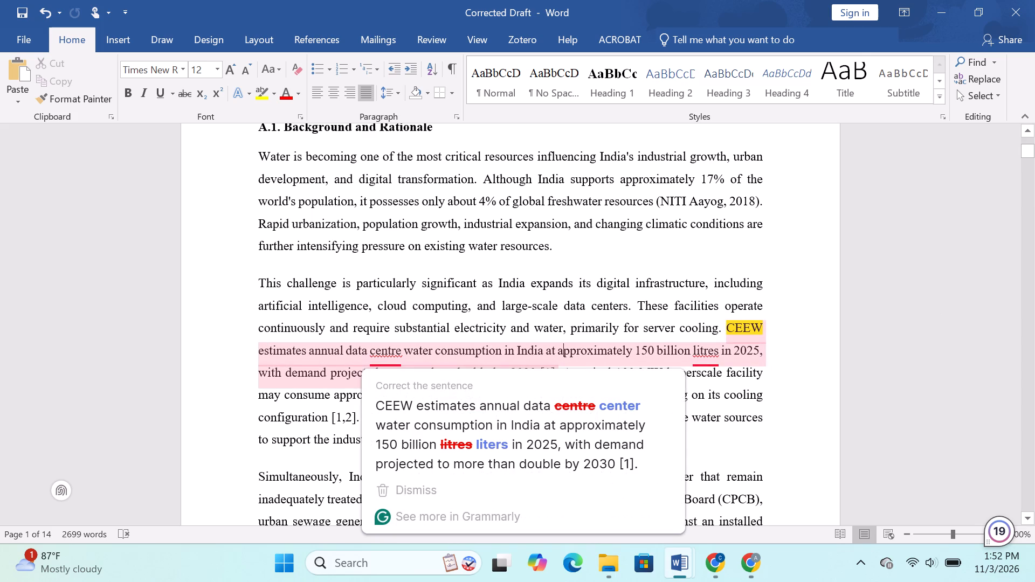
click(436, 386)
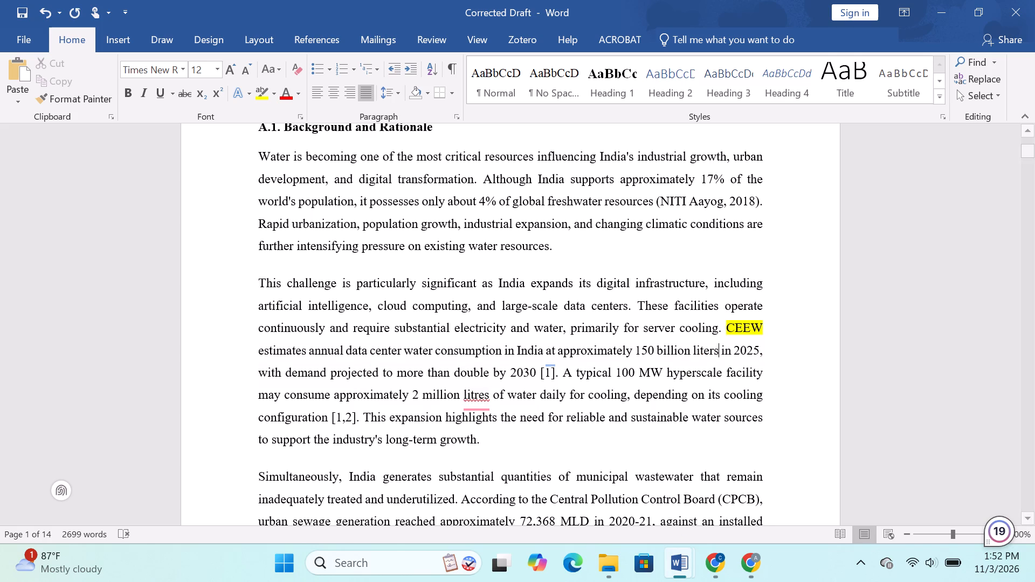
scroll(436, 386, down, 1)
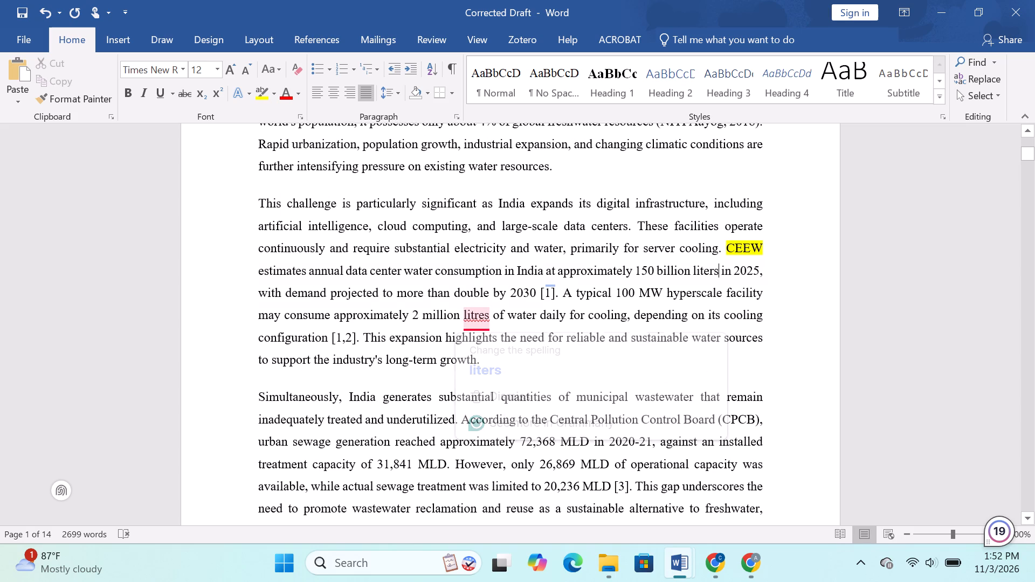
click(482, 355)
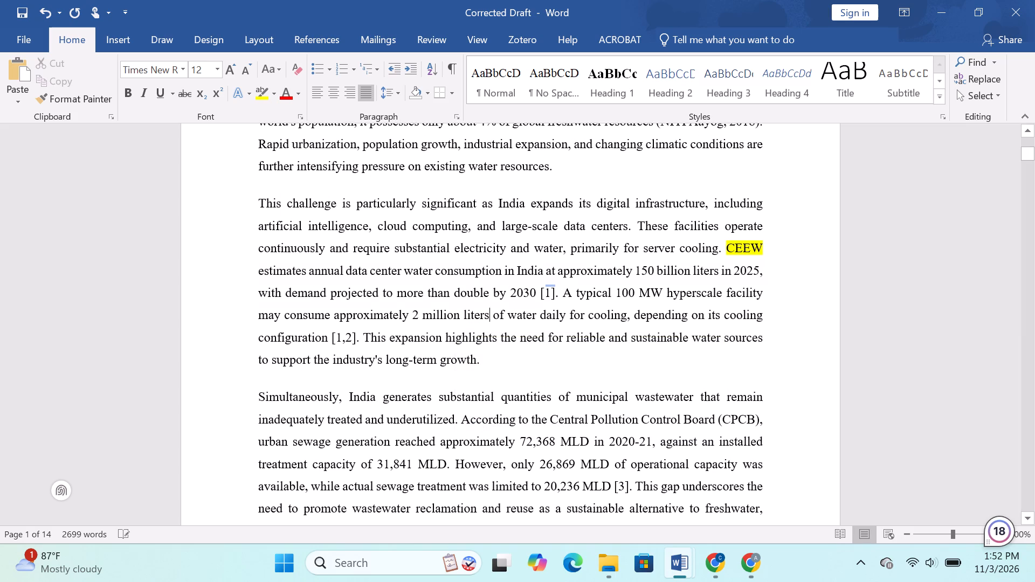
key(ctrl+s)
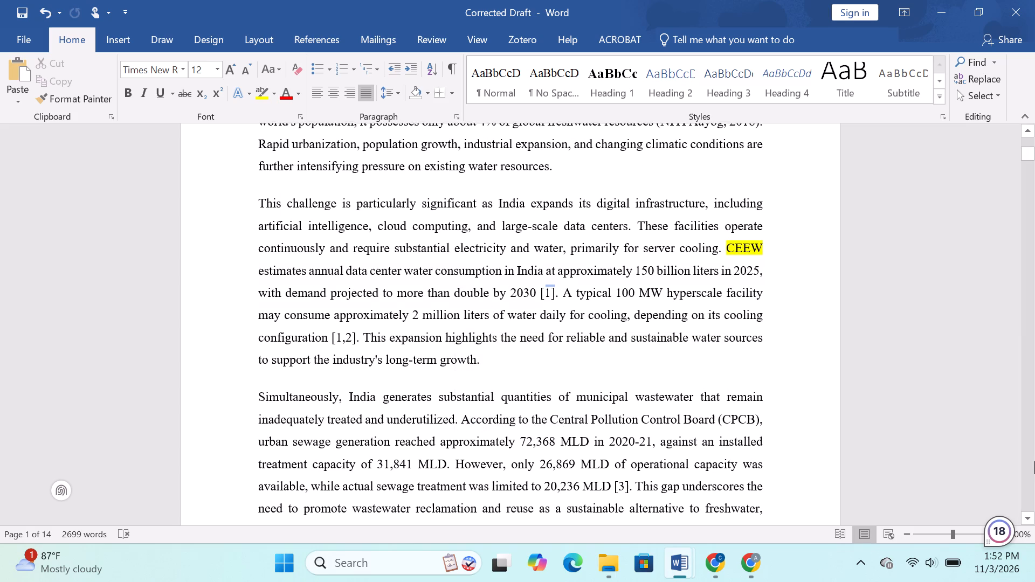
Check the "I write in" language option in Grammarly's customization settings, then close the settings.
click(1000, 529)
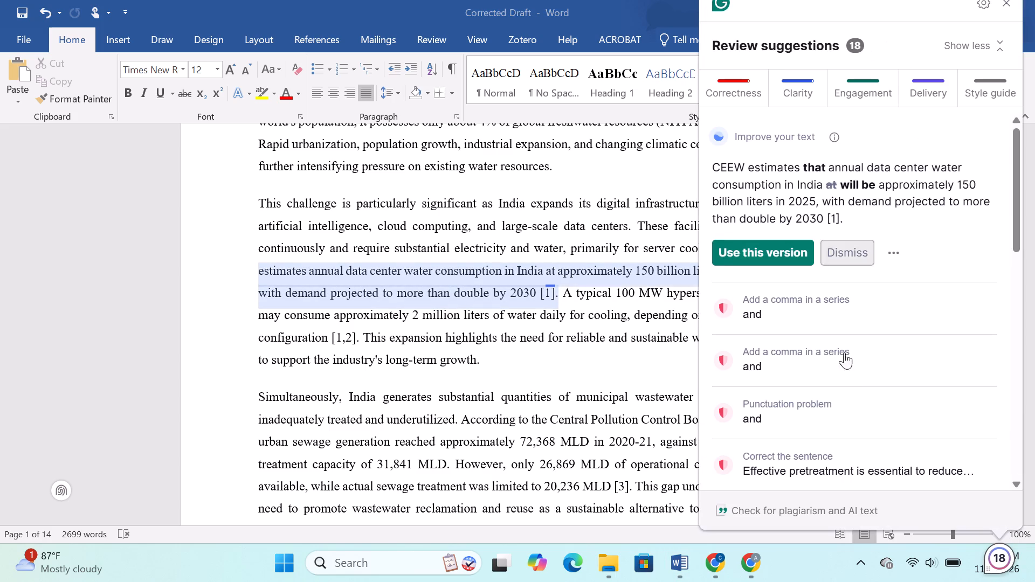
click(984, 8)
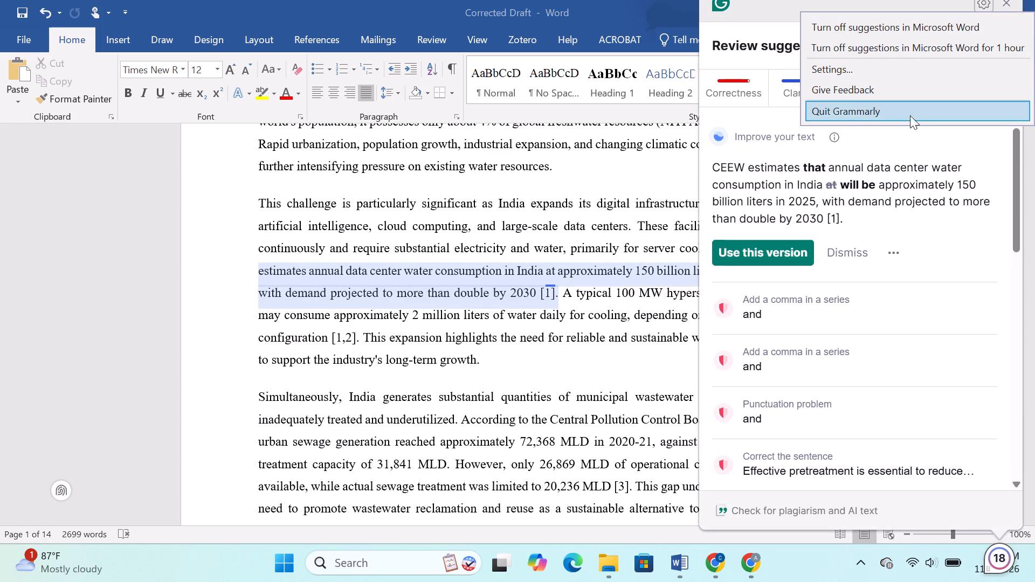
click(939, 65)
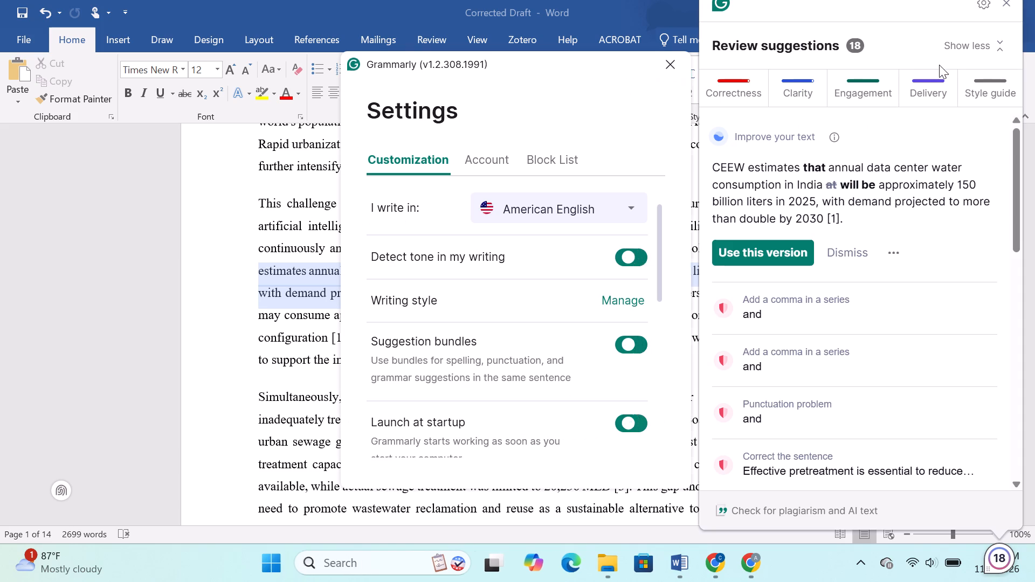
click(593, 204)
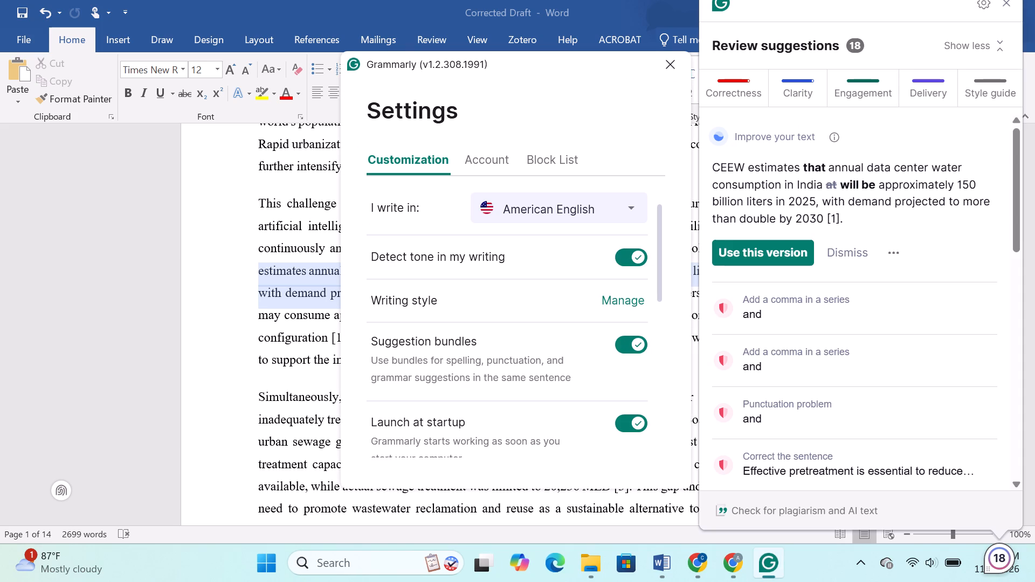
click(629, 211)
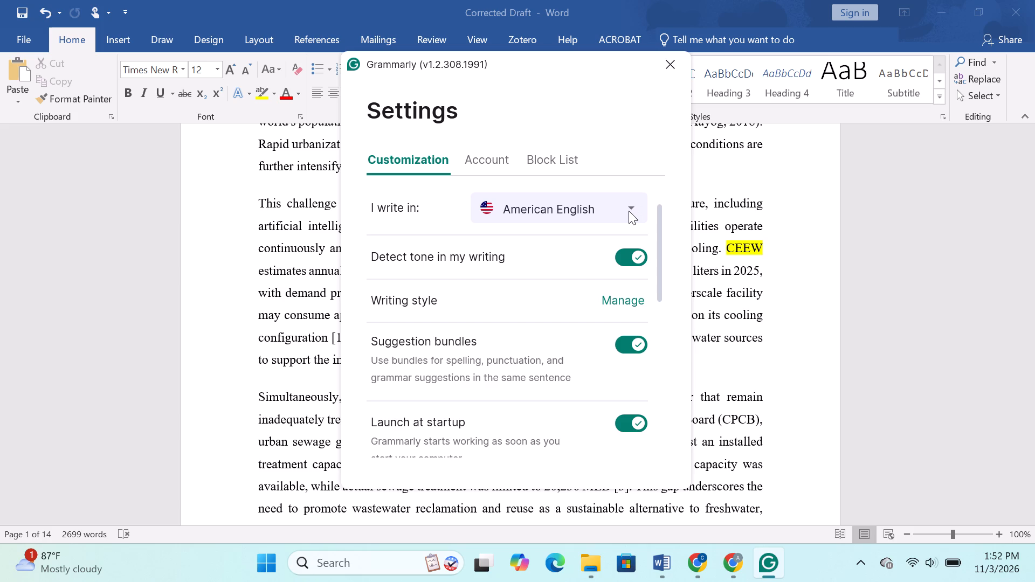
click(678, 64)
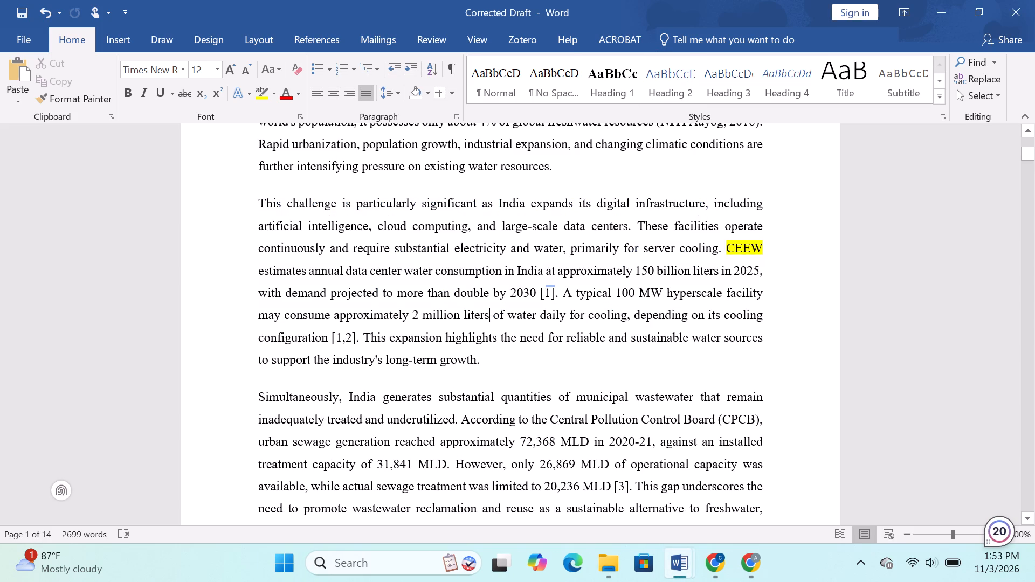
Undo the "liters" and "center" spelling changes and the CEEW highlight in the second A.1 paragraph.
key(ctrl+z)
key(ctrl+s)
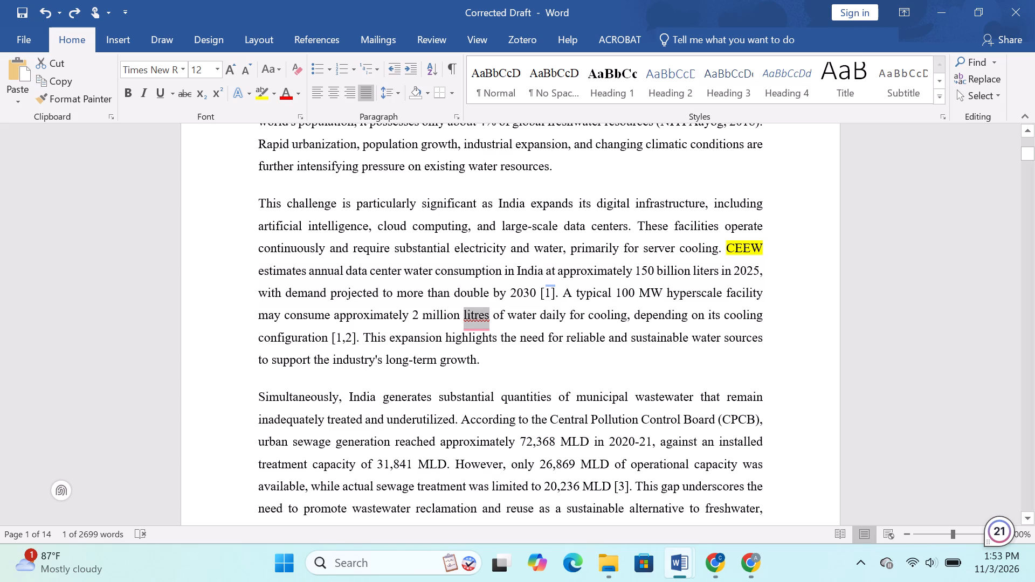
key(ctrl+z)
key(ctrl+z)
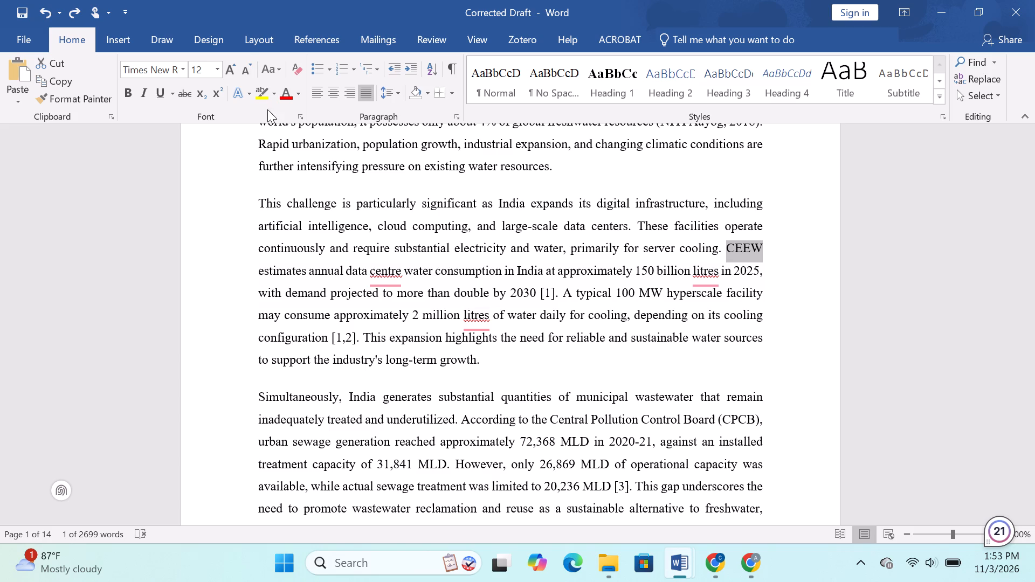
Apply yellow highlighting to the word CEEW in the second paragraph of A.1.
click(260, 93)
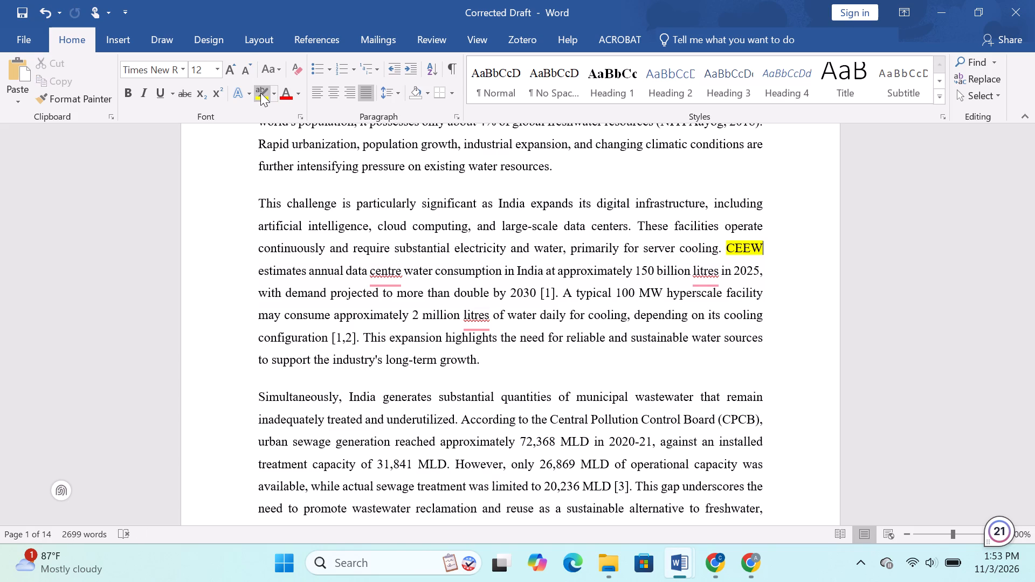
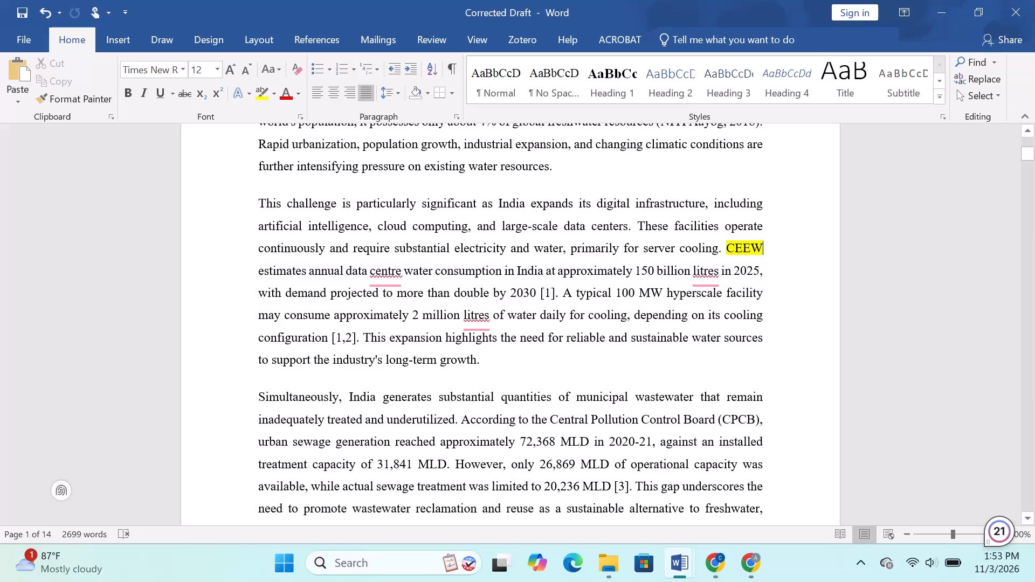
Set Grammarly's "I write in" language to Indian English, then close the settings.
click(1002, 526)
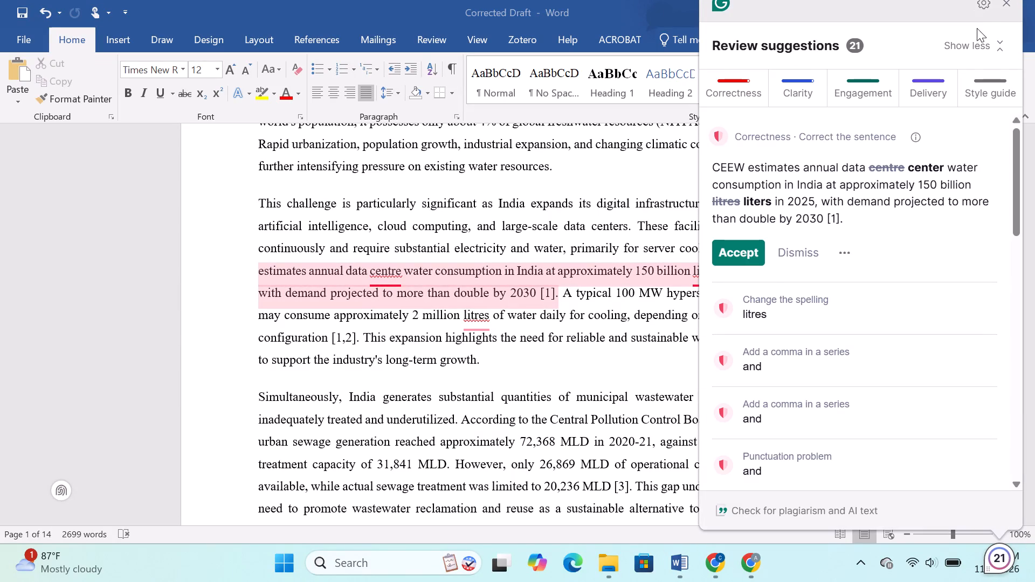
click(985, 4)
click(935, 70)
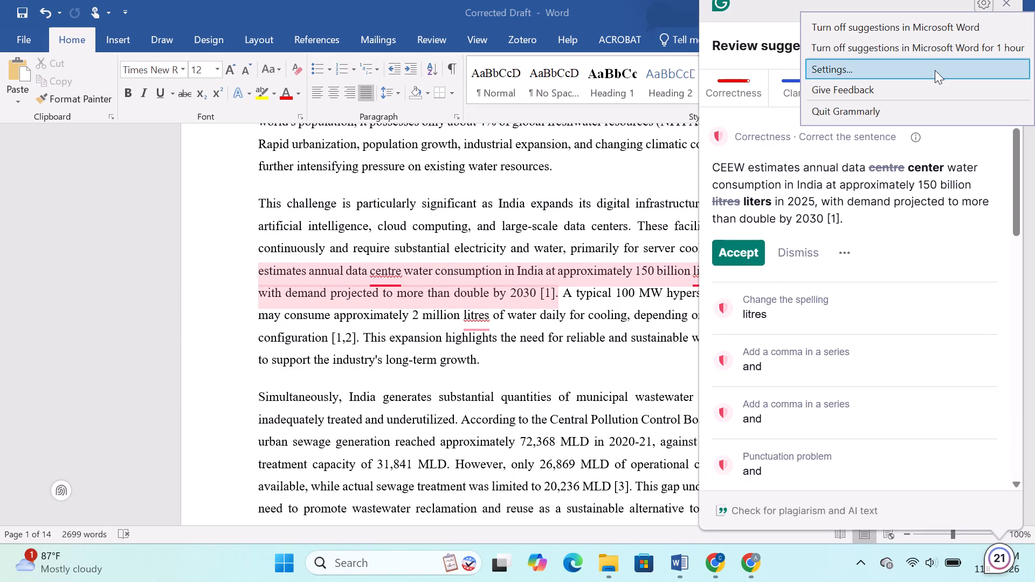
click(632, 205)
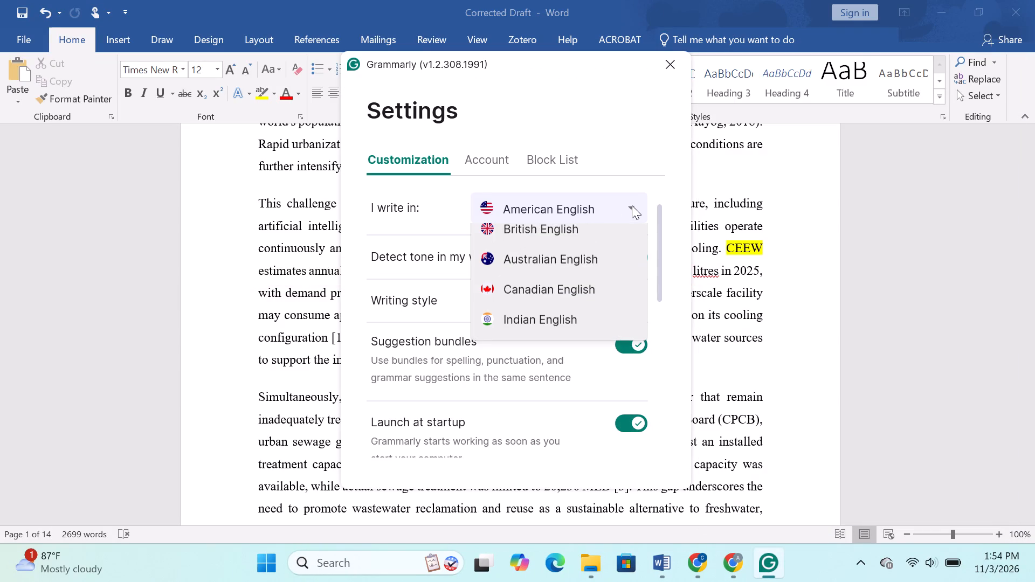
click(574, 329)
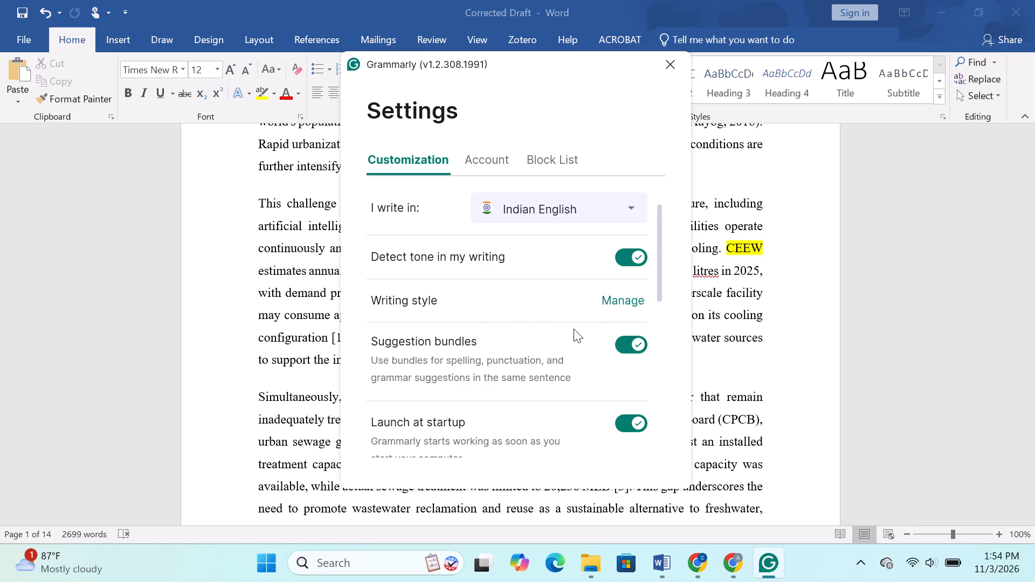
scroll(560, 401, down, 3)
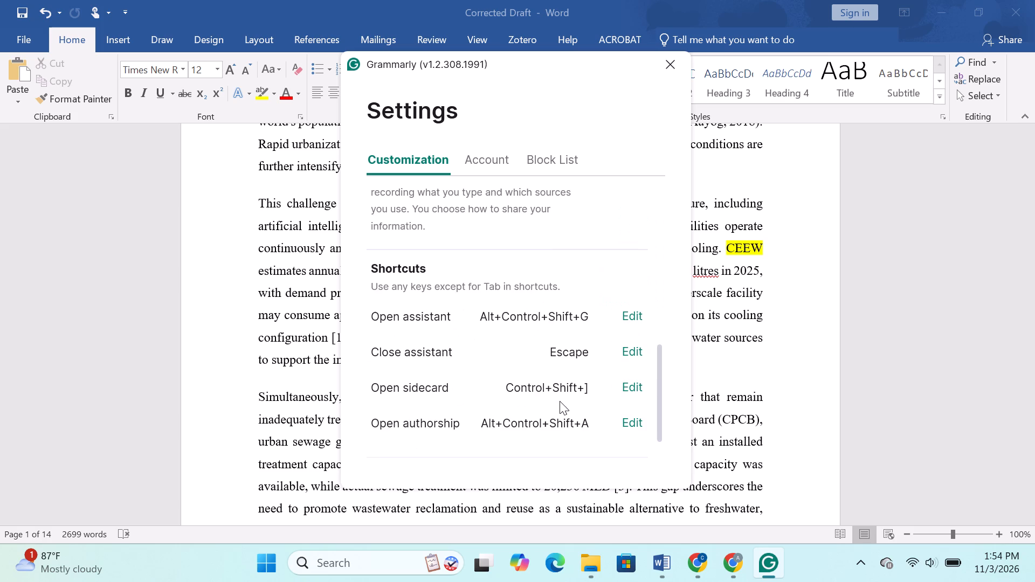
scroll(560, 401, up, 3)
click(663, 60)
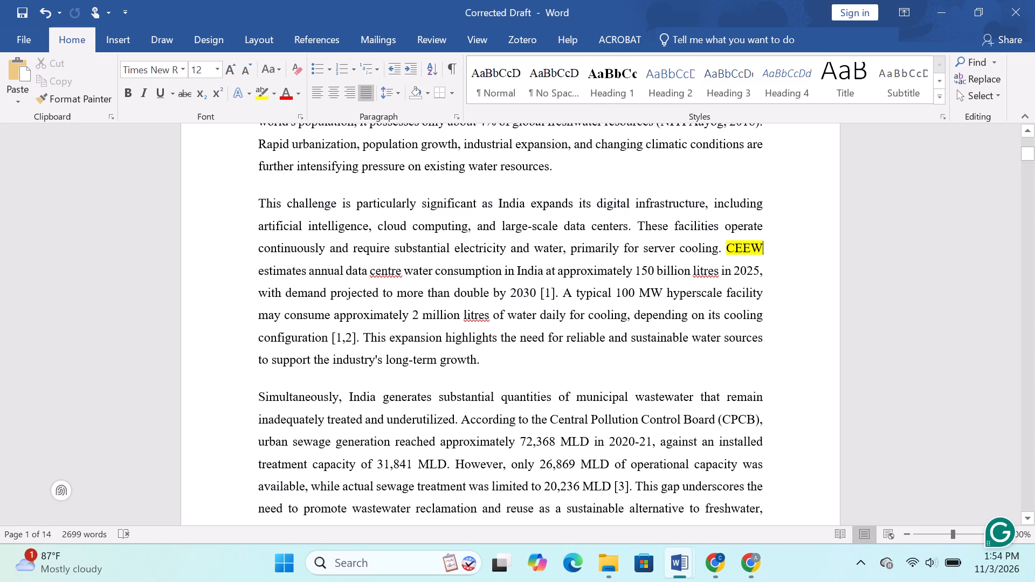
Proofread the second and third paragraphs of A.1, on data-center water demand and municipal wastewater, checking the flagged spellings.
scroll(639, 285, up, 1)
click(686, 316)
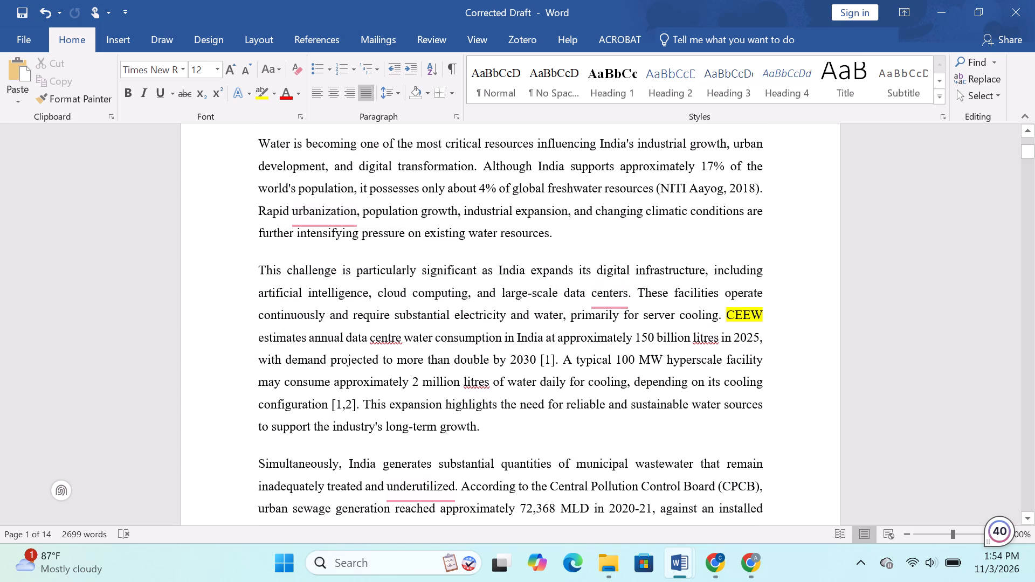
click(691, 289)
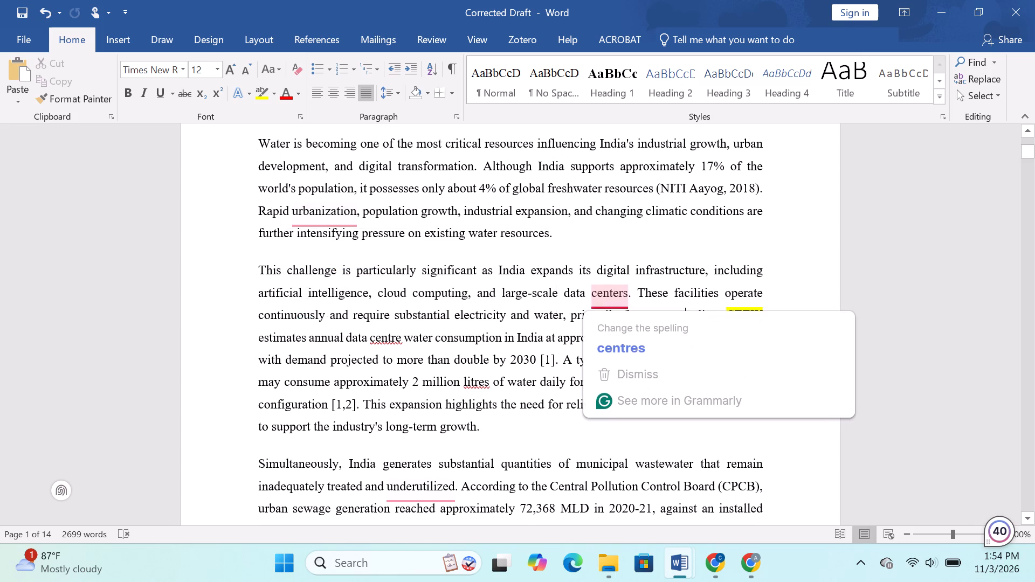
scroll(691, 289, down, 1)
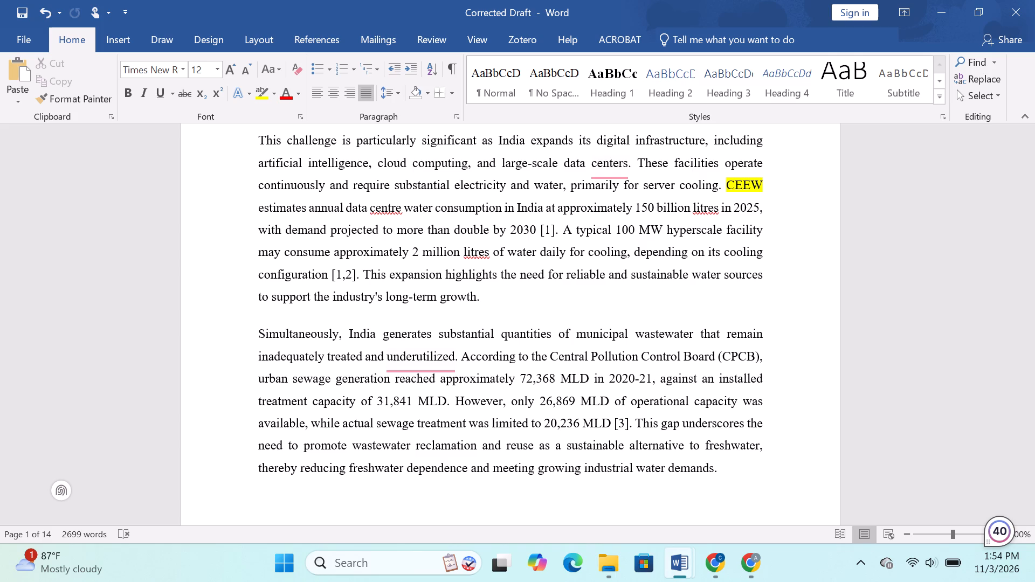
scroll(691, 289, down, 1)
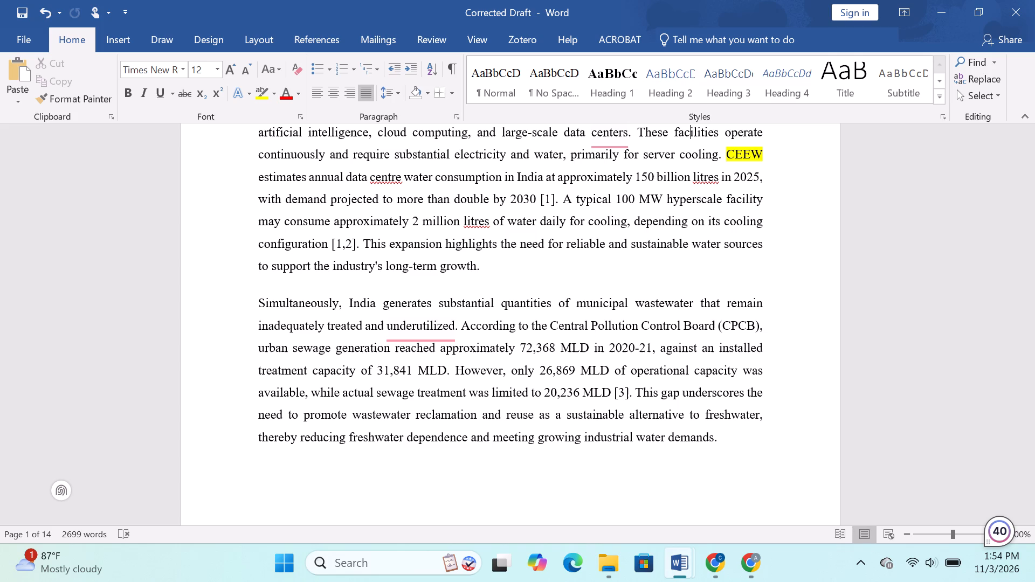
double_click(641, 205)
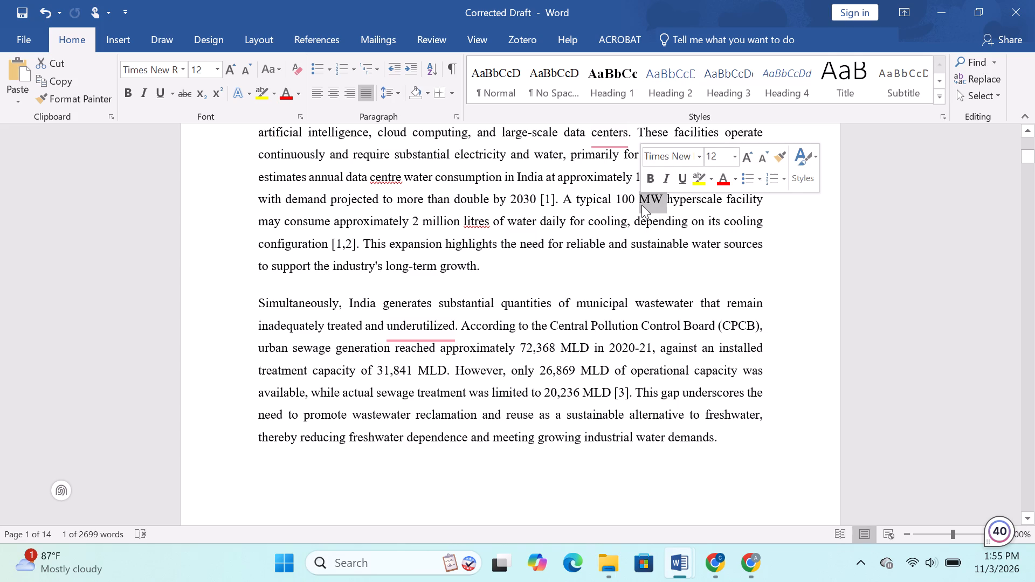
click(605, 215)
scroll(605, 215, down, 2)
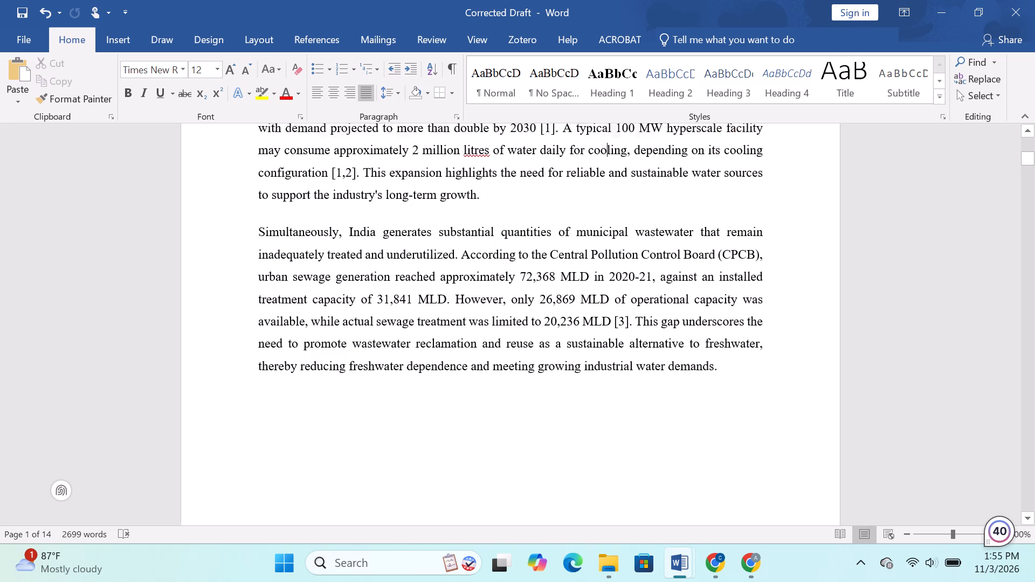
scroll(603, 215, down, 1)
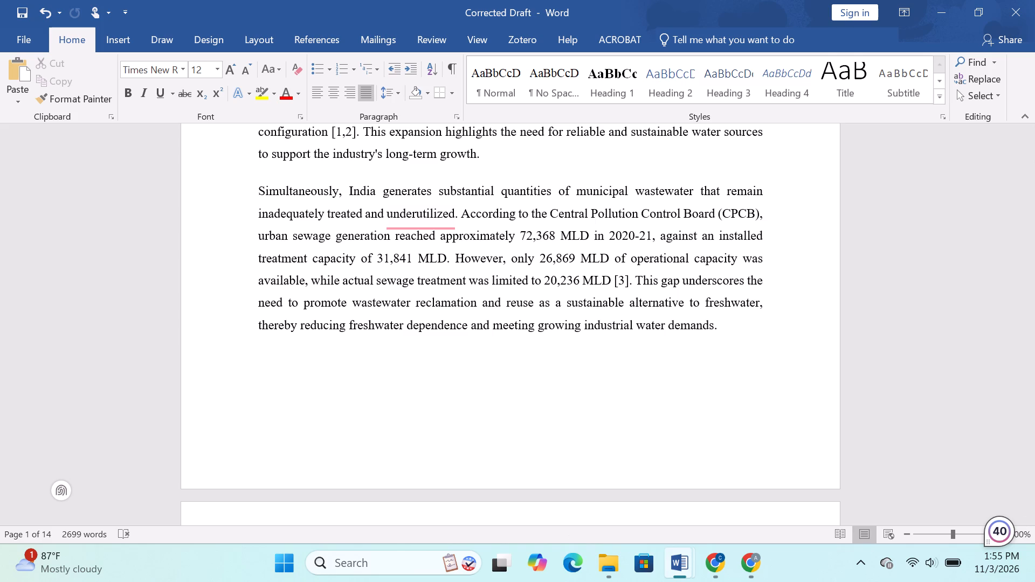
scroll(603, 215, up, 2)
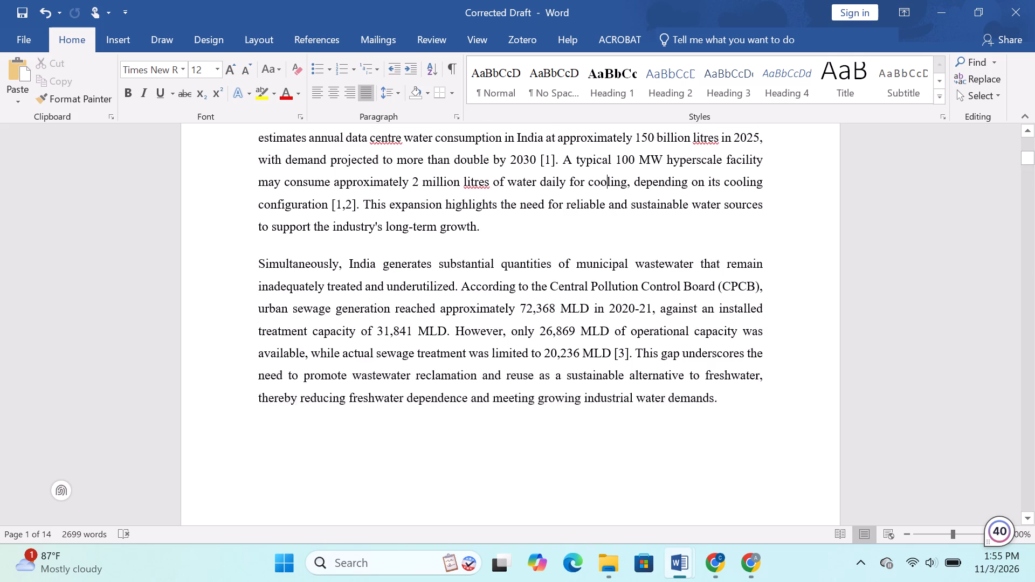
scroll(603, 215, up, 1)
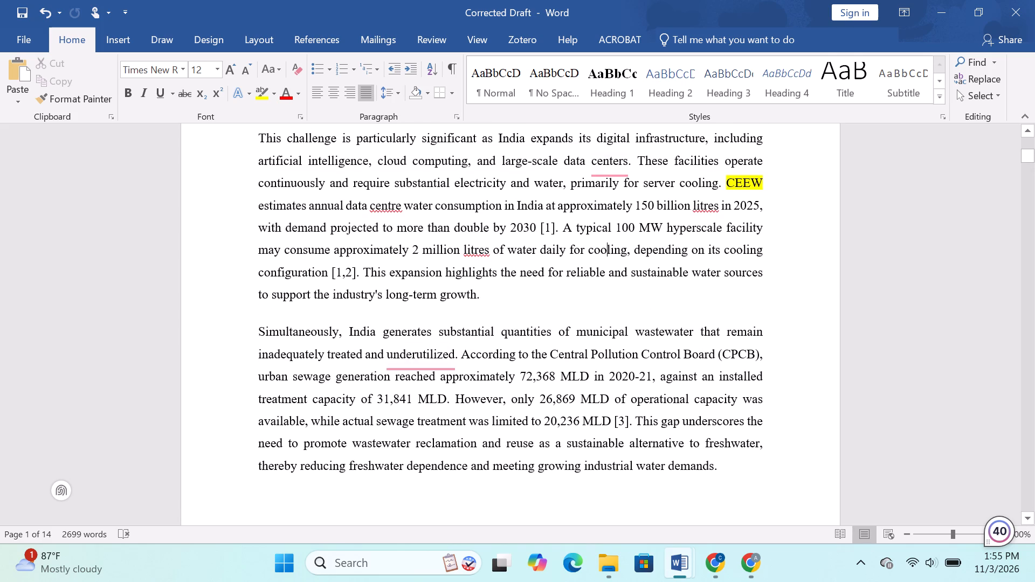
scroll(603, 215, down, 1)
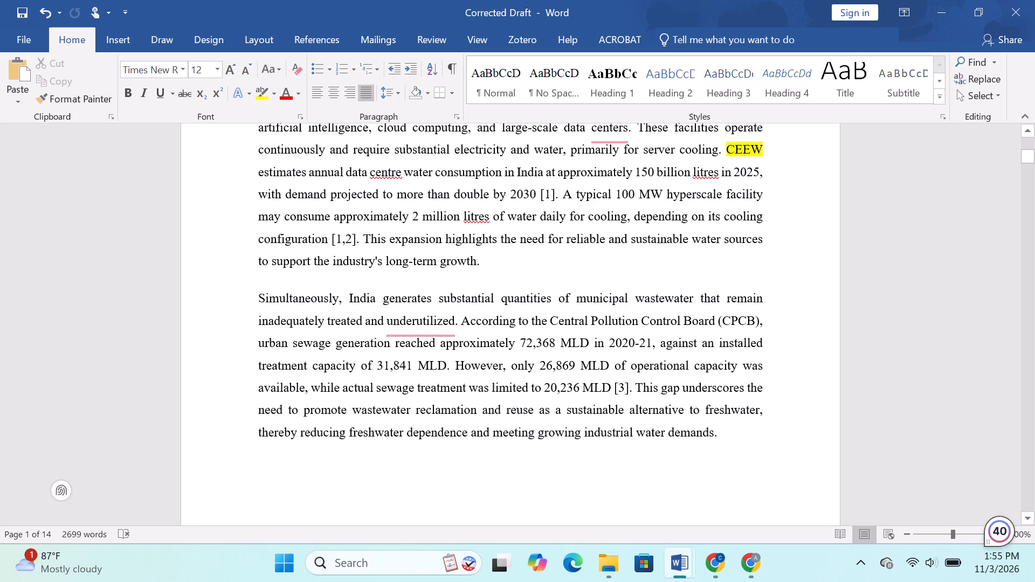
click(493, 282)
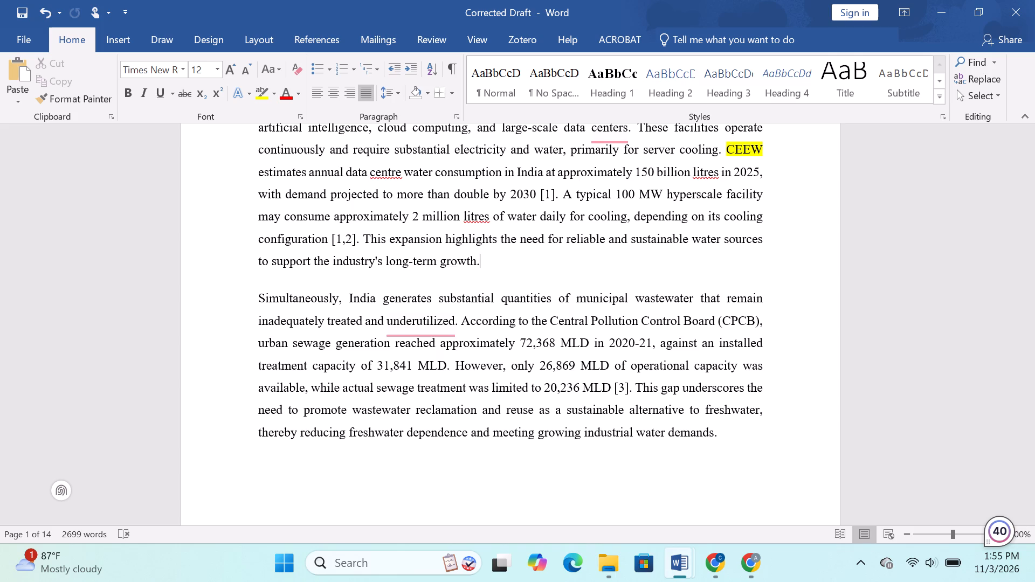
scroll(493, 282, down, 1)
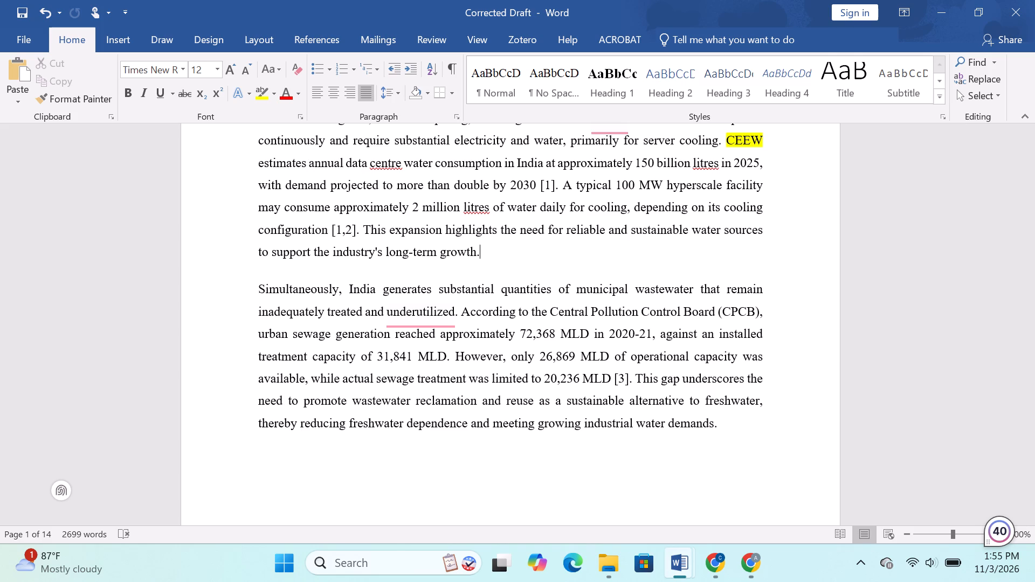
scroll(493, 282, down, 1)
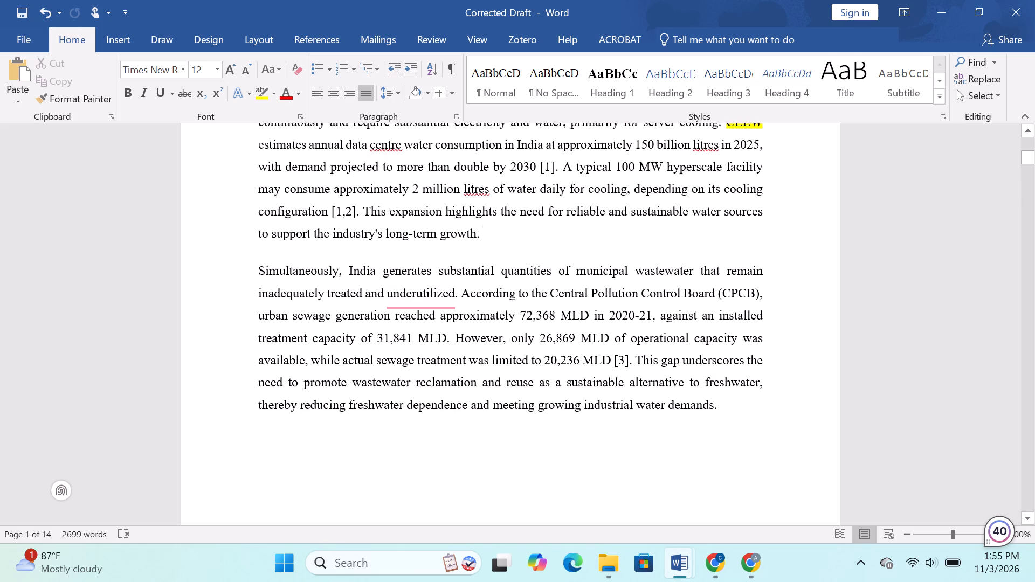
scroll(677, 335, down, 1)
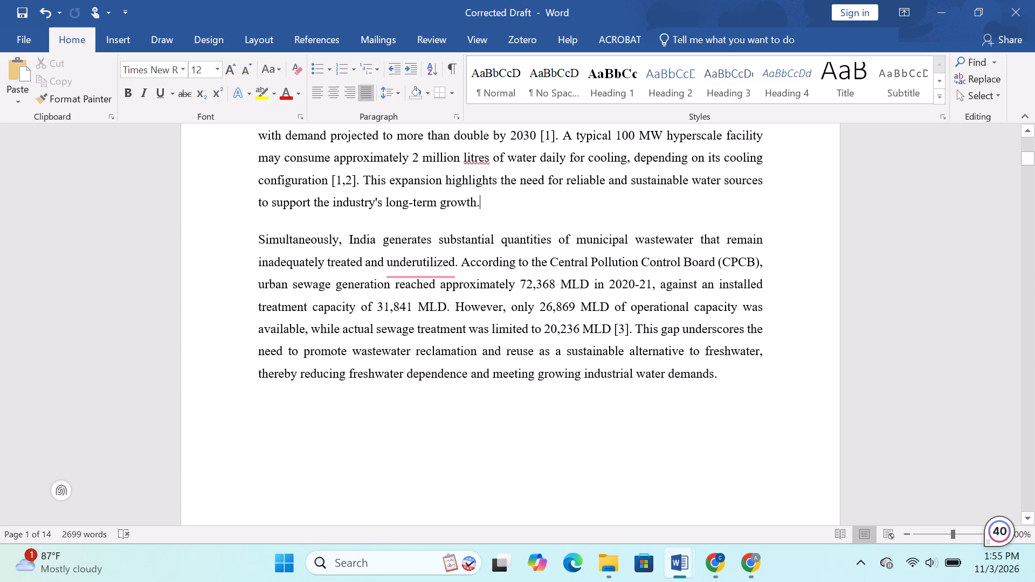
scroll(363, 342, down, 1)
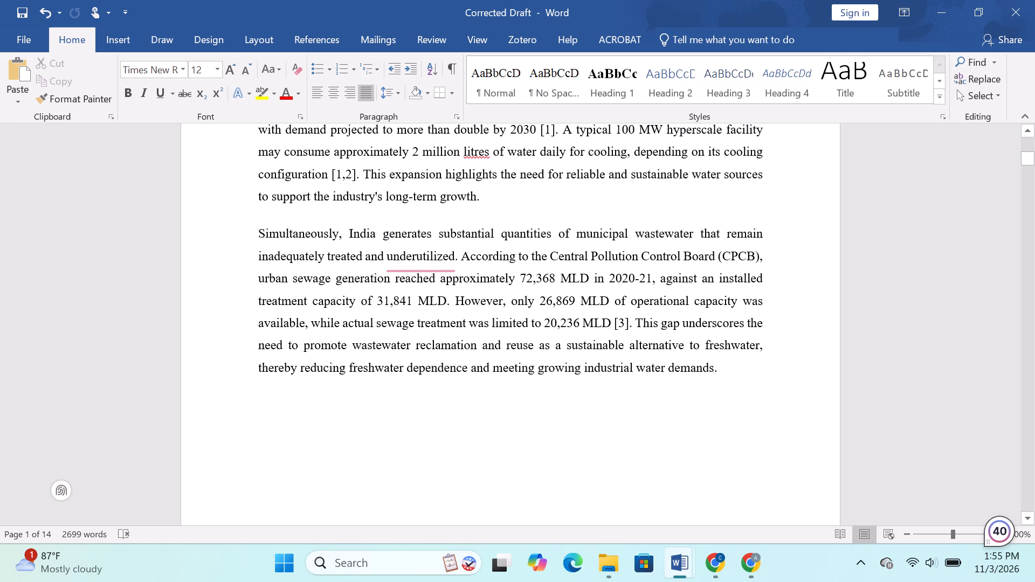
scroll(363, 342, down, 1)
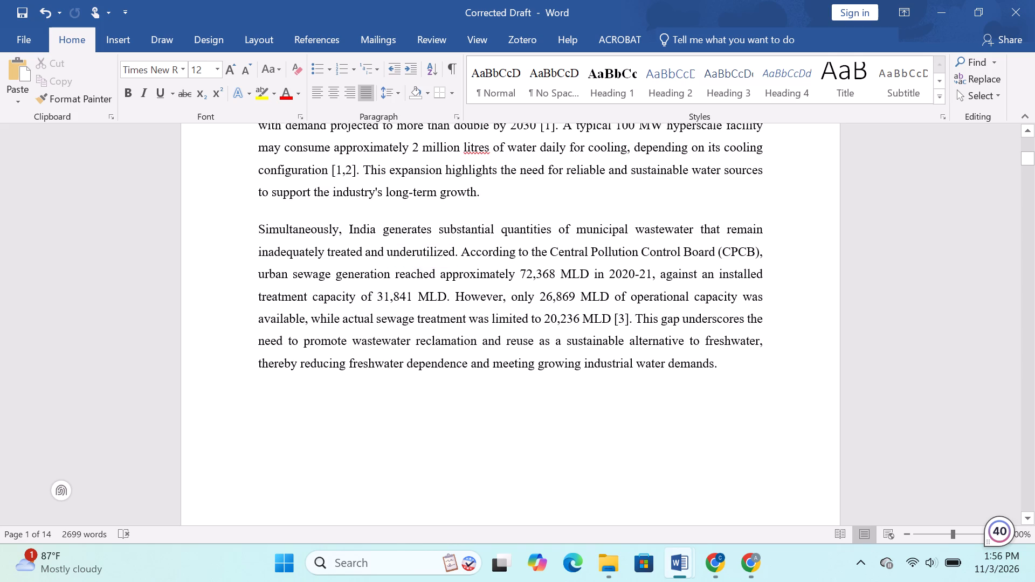
scroll(363, 342, down, 1)
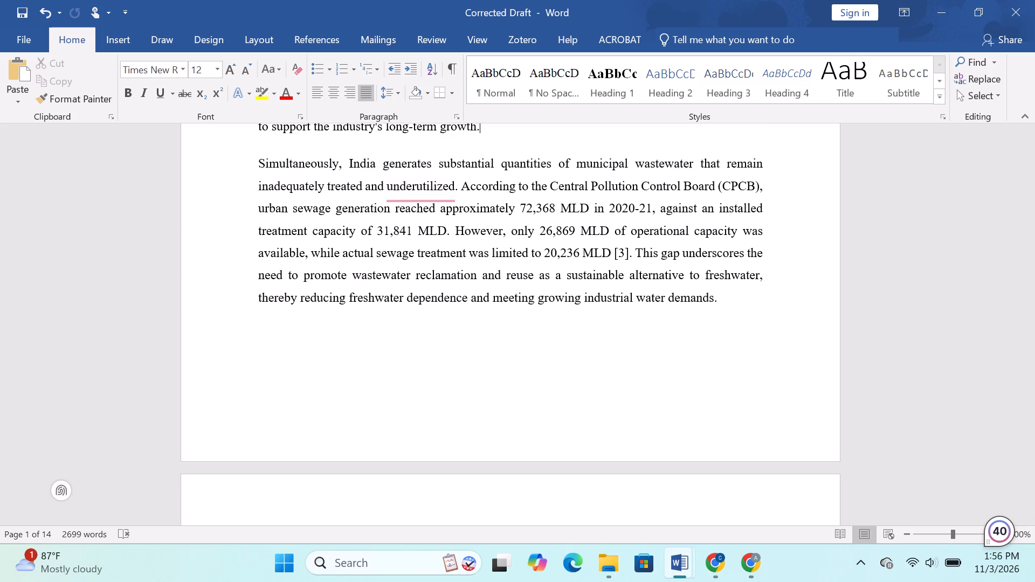
scroll(363, 342, down, 3)
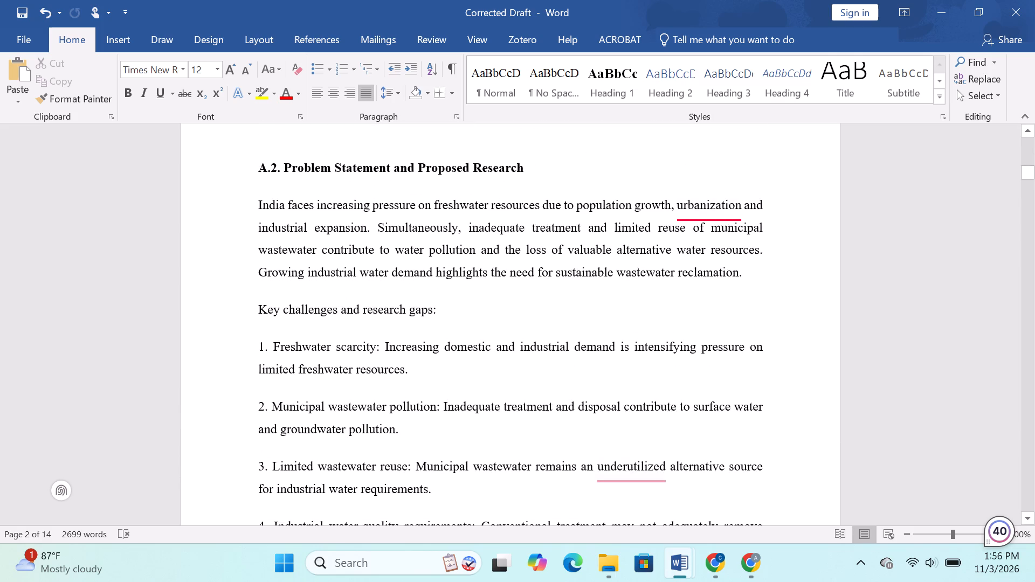
Proofread the A.2 introduction and the five key challenges and research gaps, checking the flagged words.
click(530, 252)
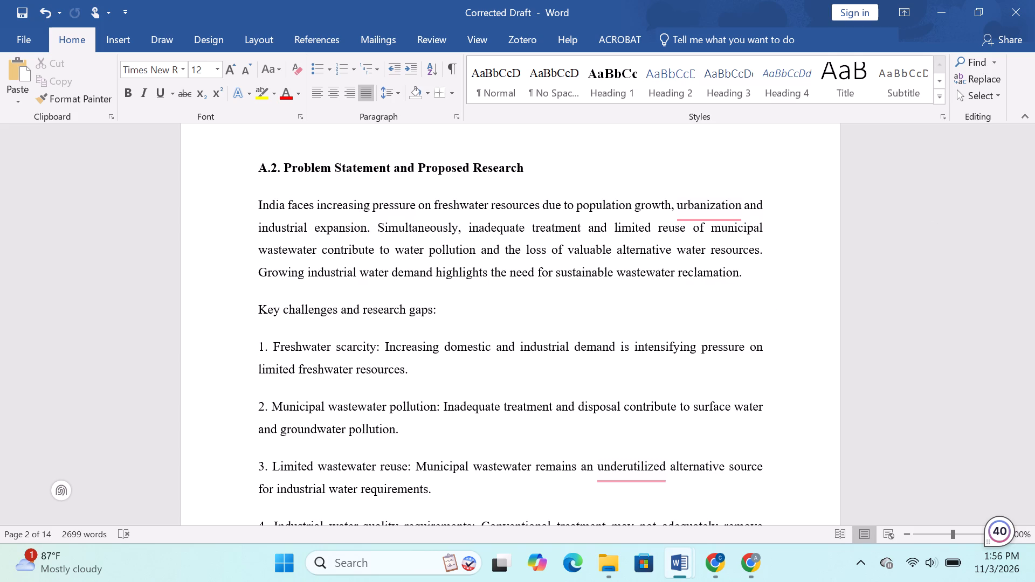
scroll(530, 252, down, 1)
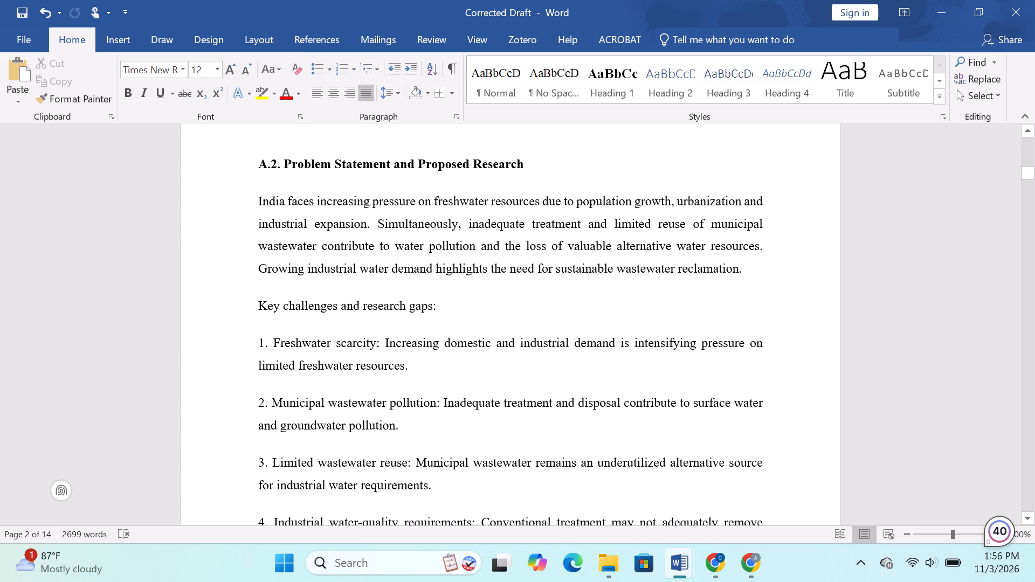
scroll(530, 252, down, 3)
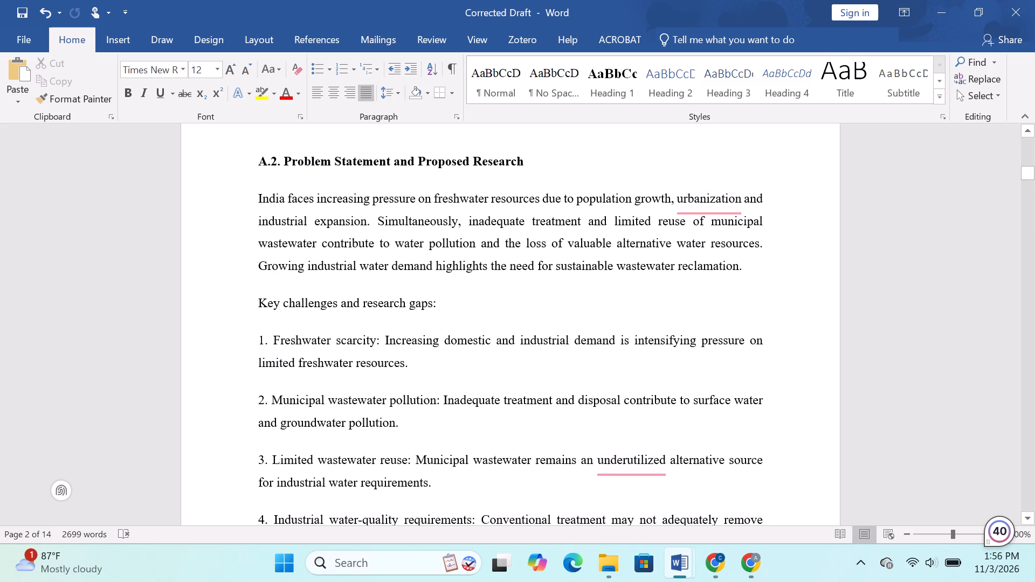
scroll(530, 252, down, 2)
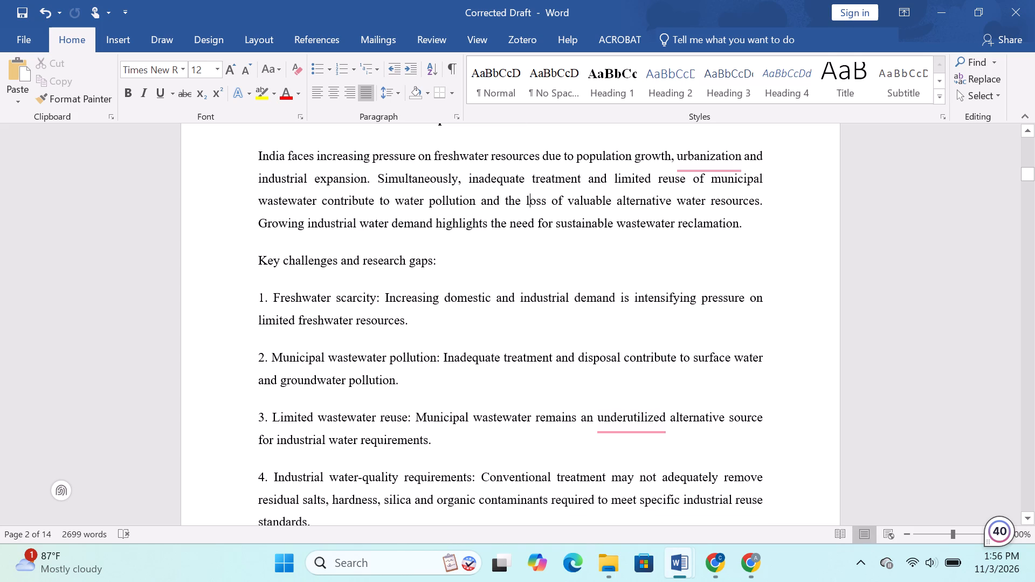
scroll(530, 252, up, 1)
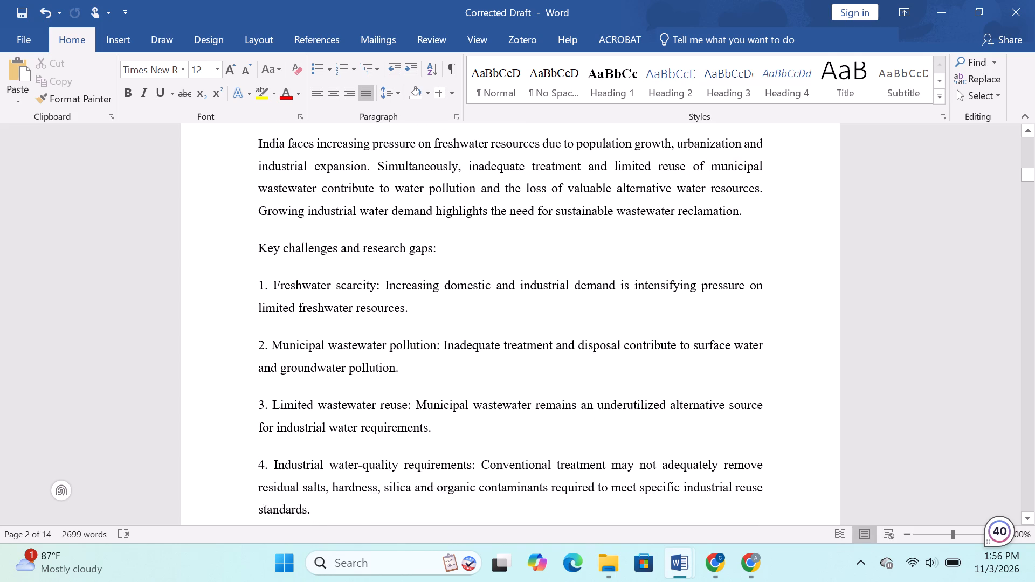
scroll(368, 339, up, 1)
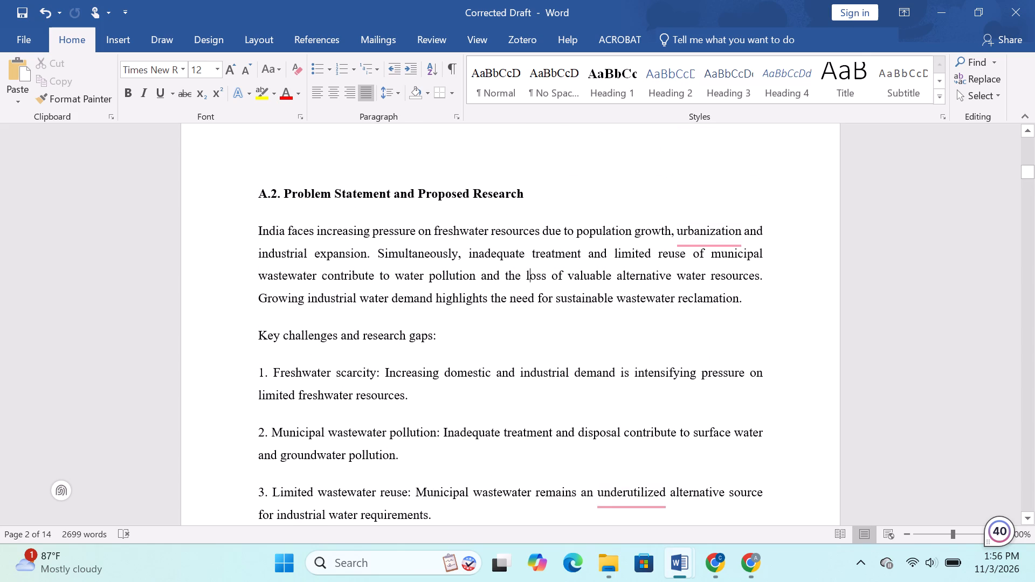
scroll(534, 383, down, 1)
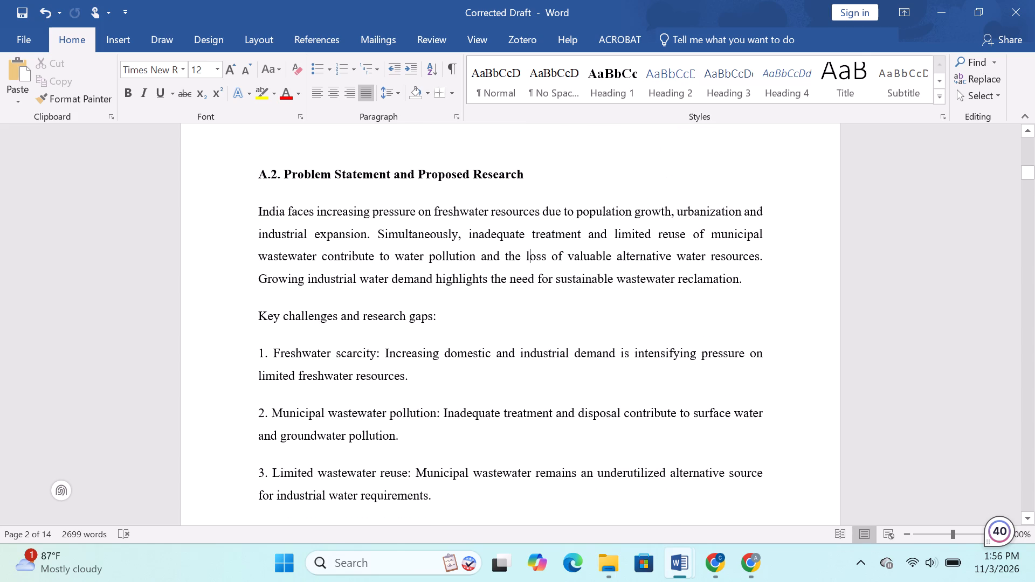
scroll(534, 383, down, 1)
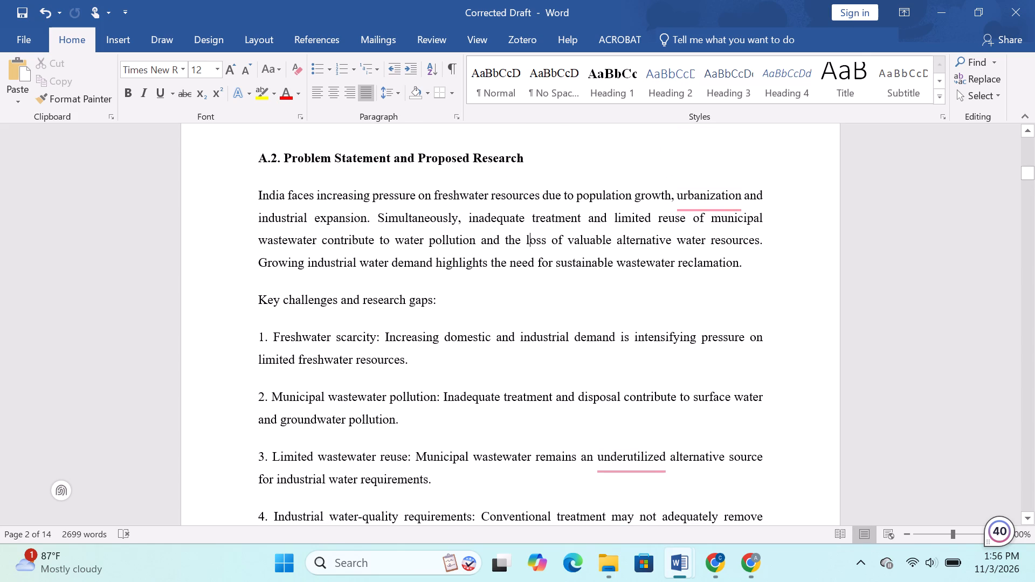
scroll(462, 361, down, 1)
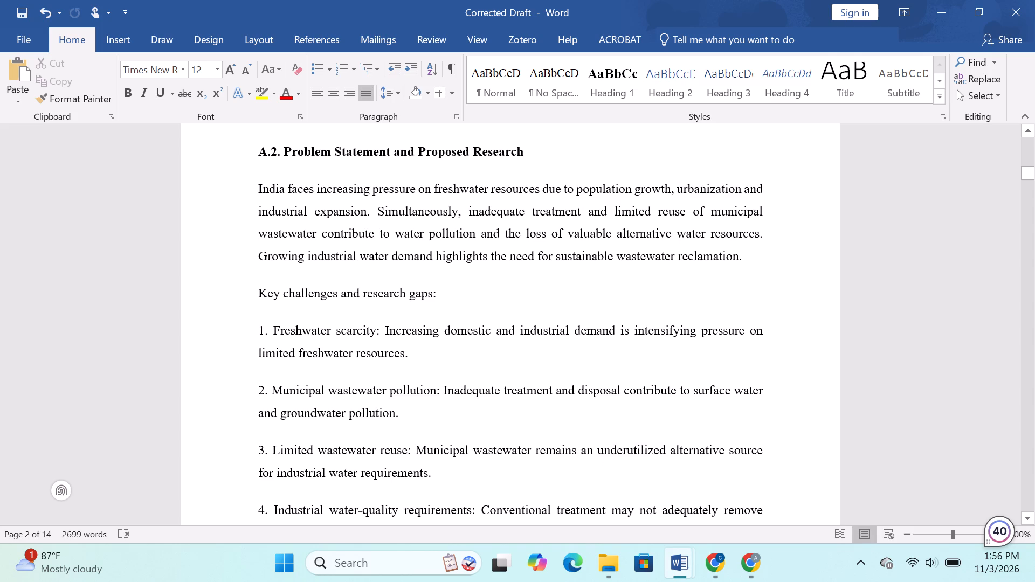
scroll(462, 361, down, 1)
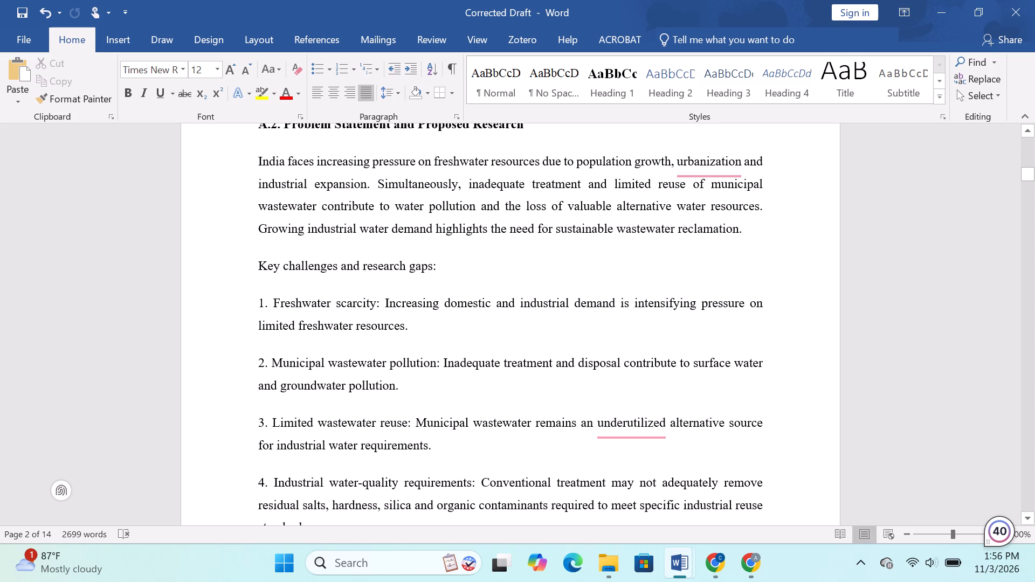
scroll(475, 391, down, 1)
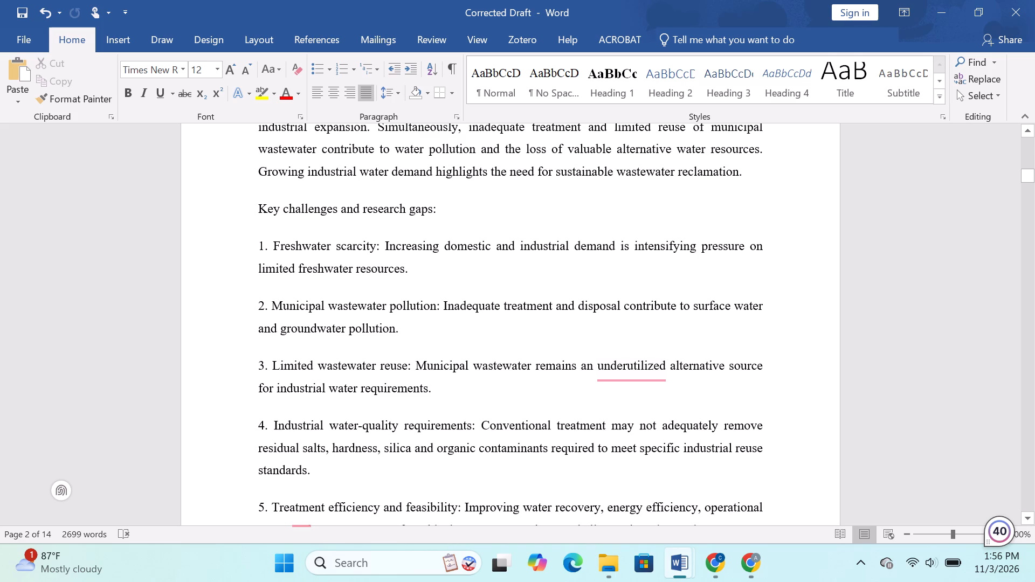
scroll(450, 414, down, 1)
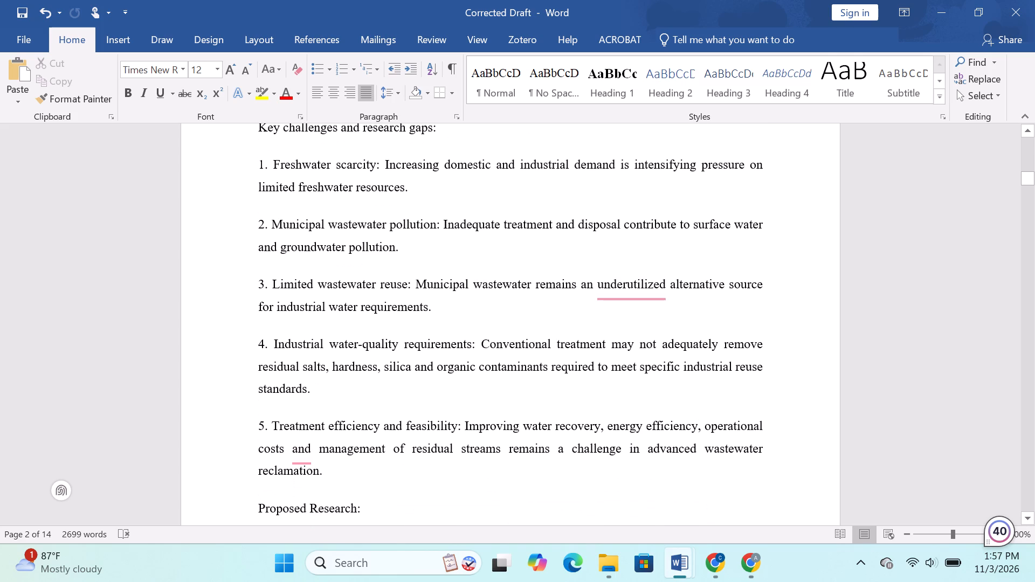
scroll(450, 414, down, 2)
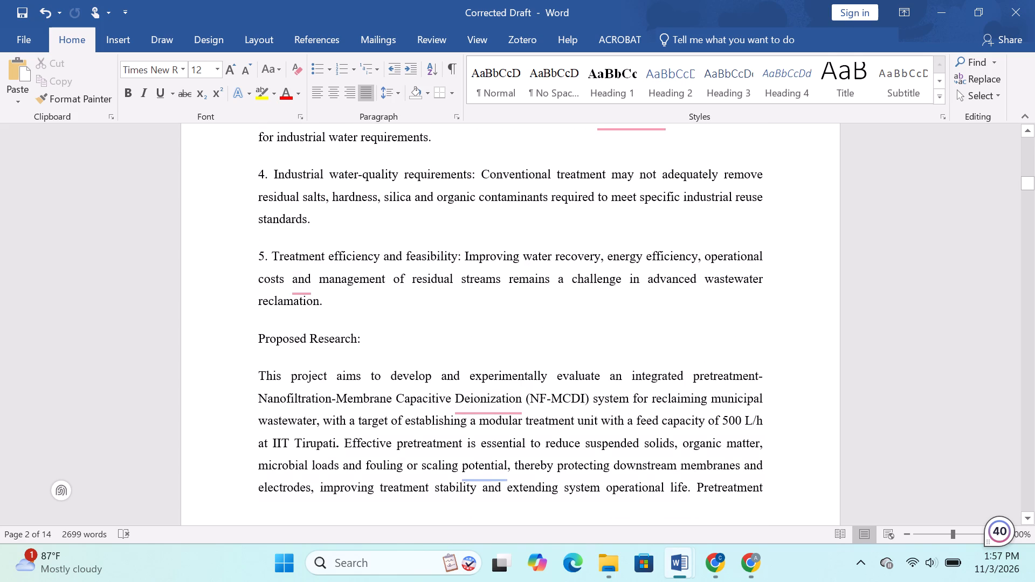
Apply yellow highlighting to the "Key challenges and research gaps" line and its five numbered items in A.2, and save the document.
scroll(450, 414, up, 5)
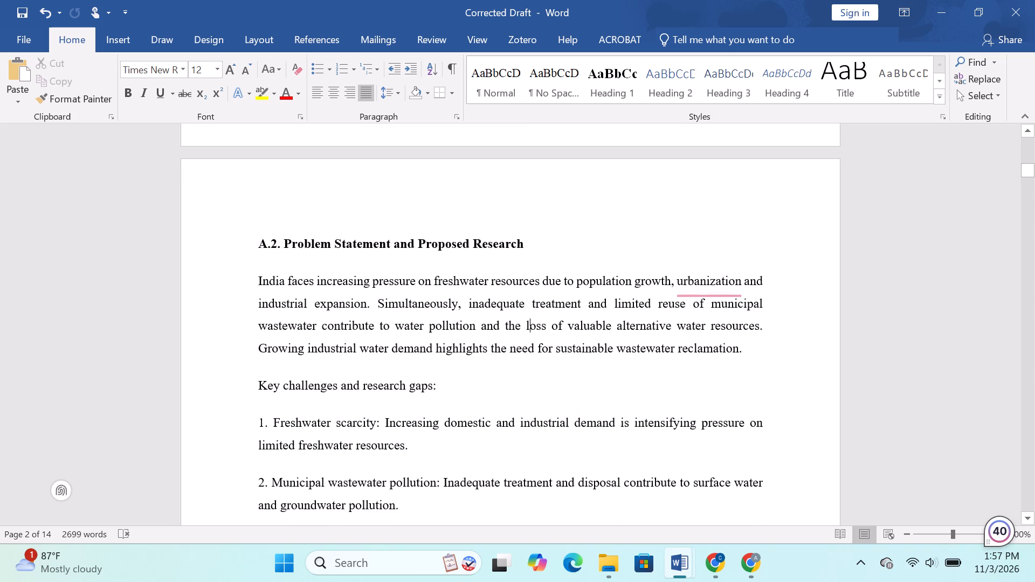
scroll(450, 414, down, 1)
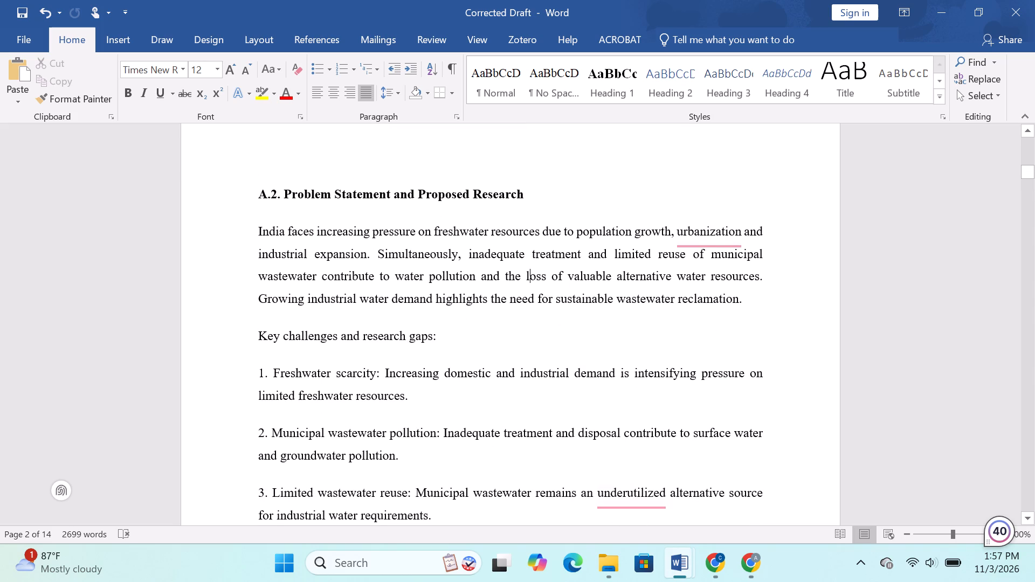
drag(279, 338, 364, 398)
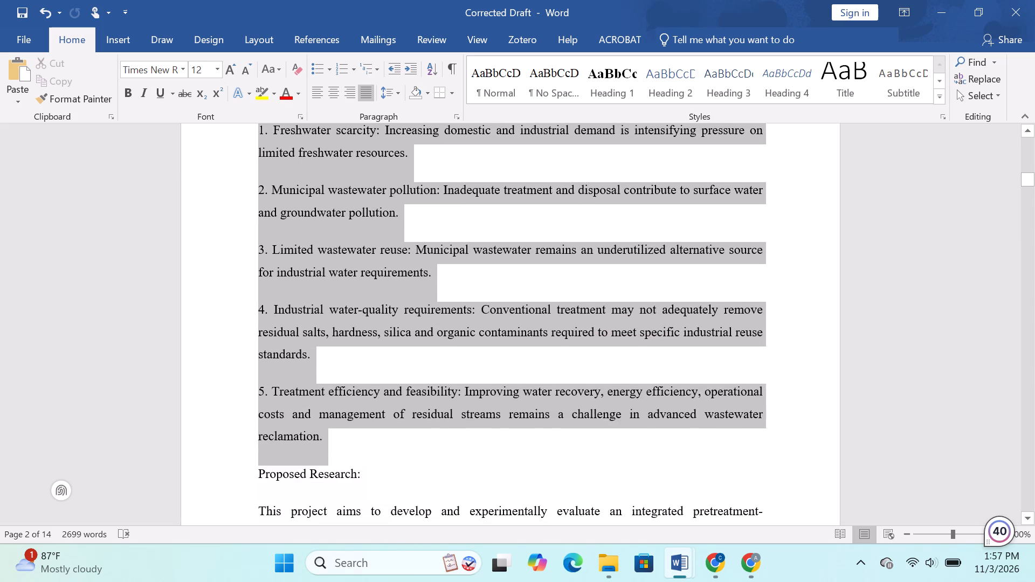
drag(364, 398, 355, 434)
scroll(355, 434, down, 1)
scroll(355, 434, up, 2)
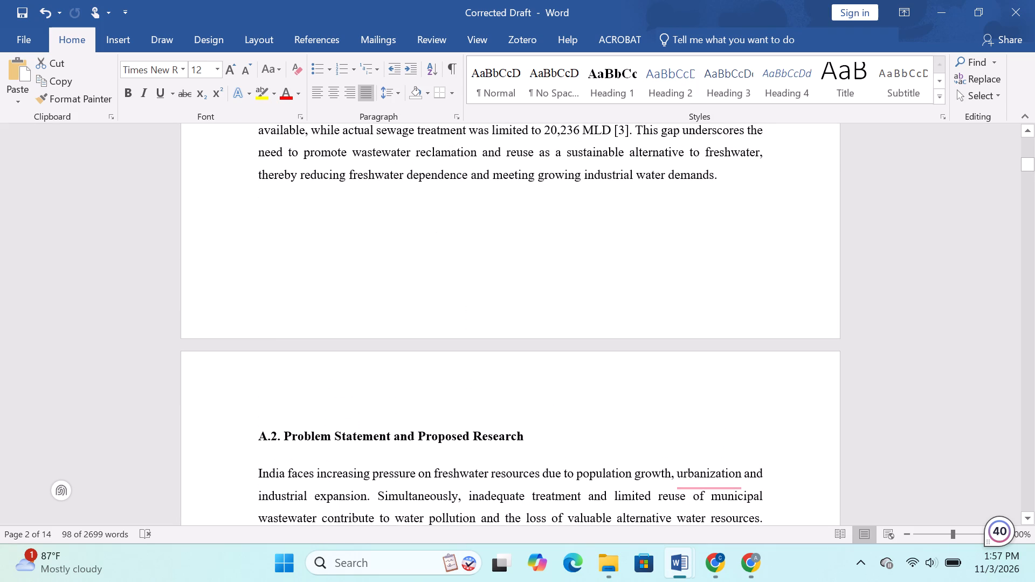
scroll(355, 434, down, 2)
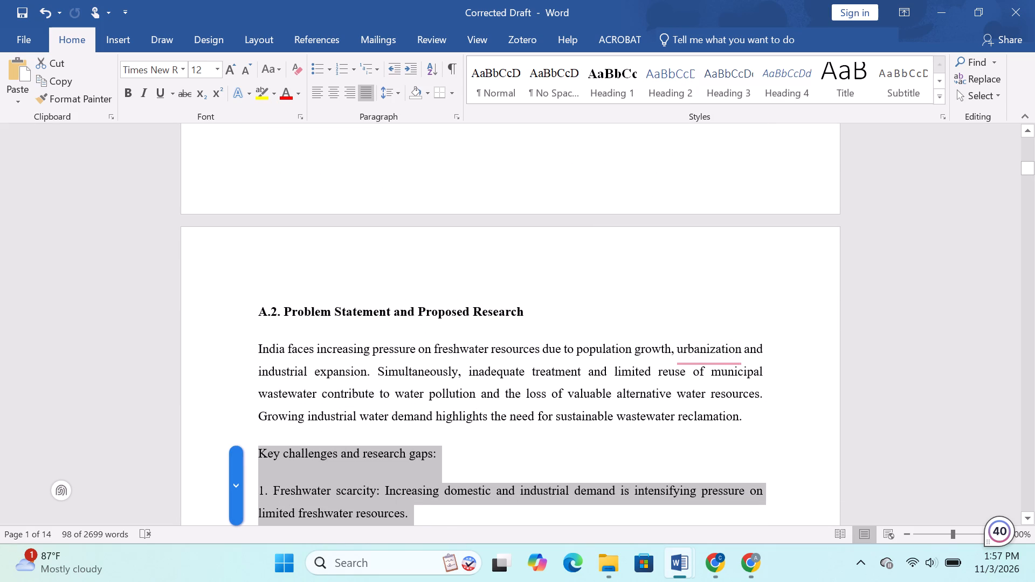
scroll(634, 394, down, 2)
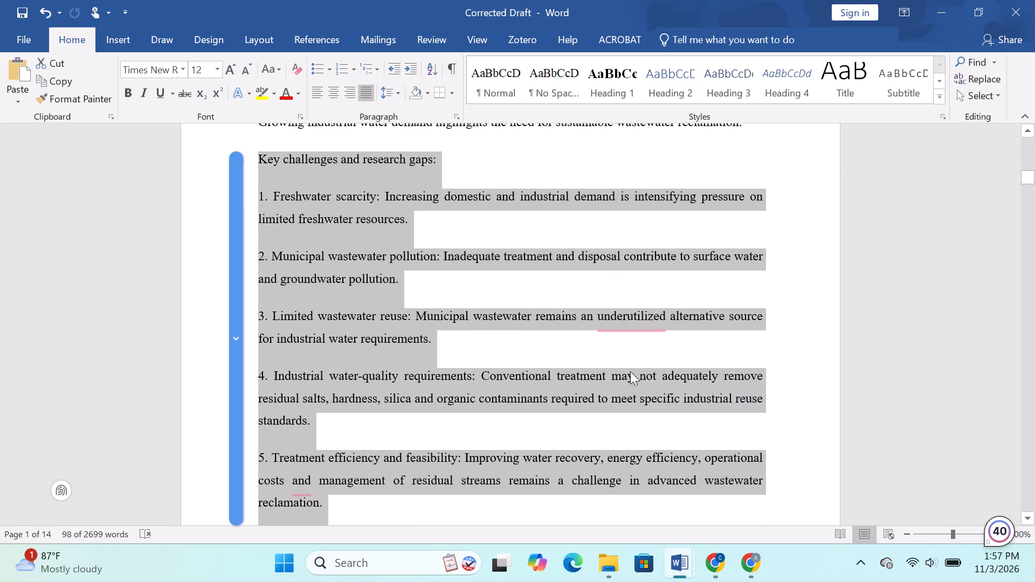
click(266, 95)
scroll(549, 376, down, 2)
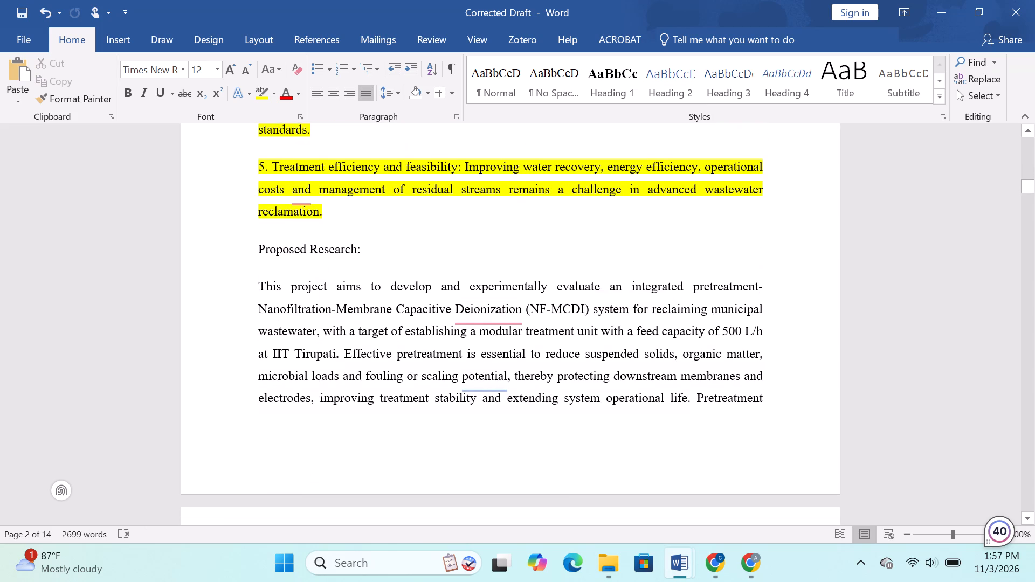
click(549, 376)
key(ctrl+s)
Proofread the Proposed Research paragraph on the NF-MCDI system across pages 2 and 3, checking the flagged words and the nanofiltration wording.
scroll(549, 376, down, 1)
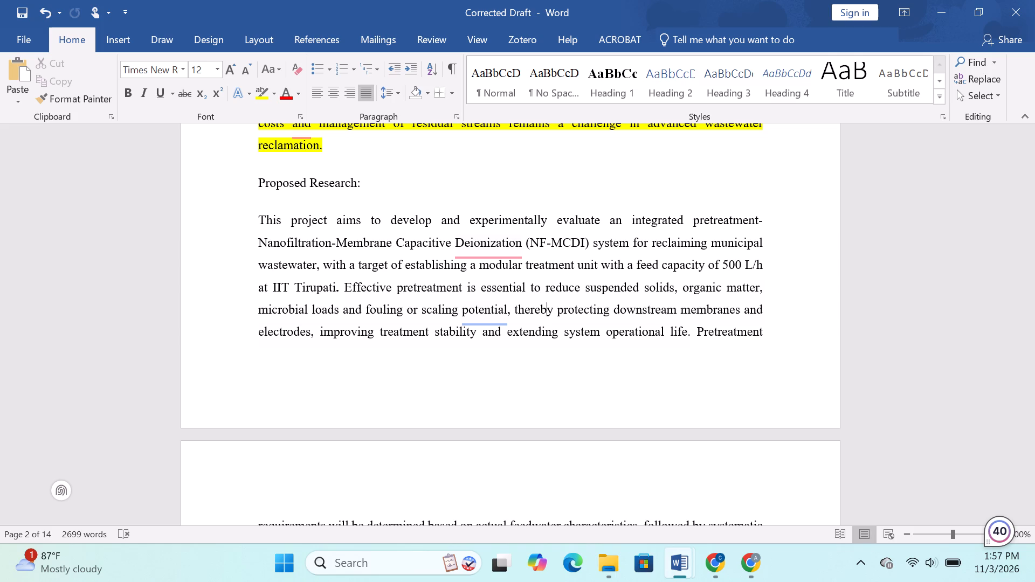
scroll(549, 376, down, 1)
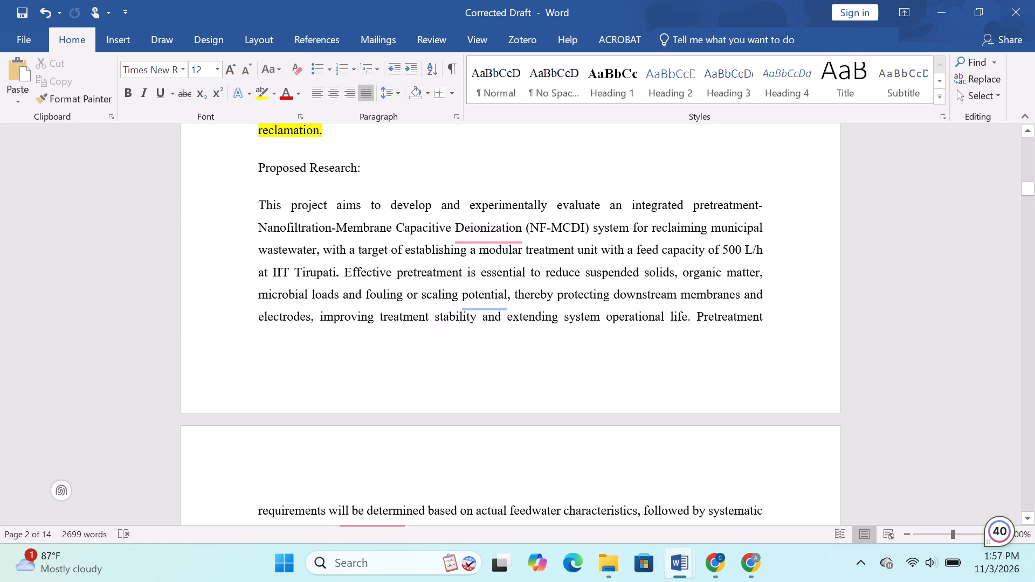
scroll(546, 370, down, 1)
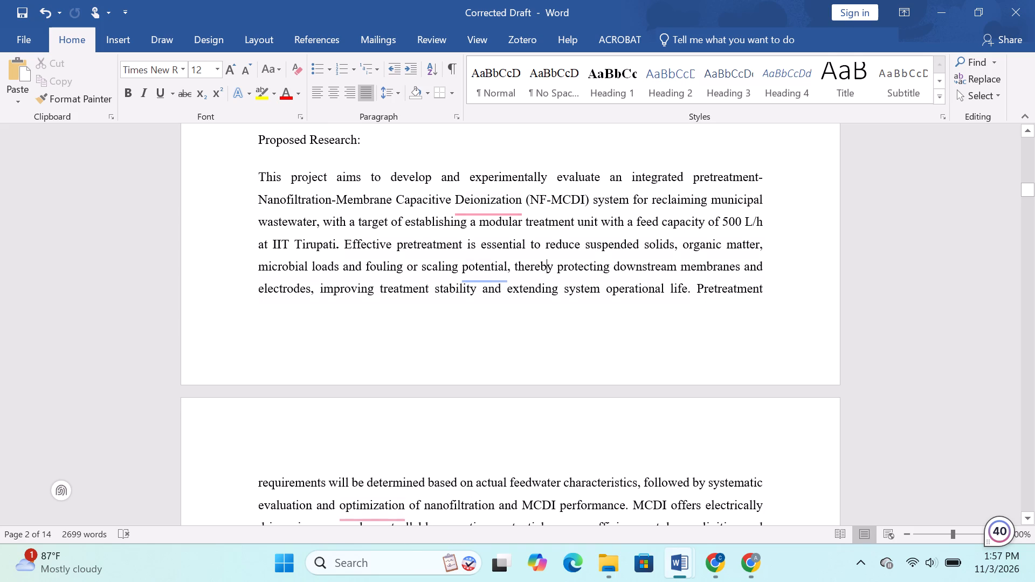
scroll(546, 370, down, 1)
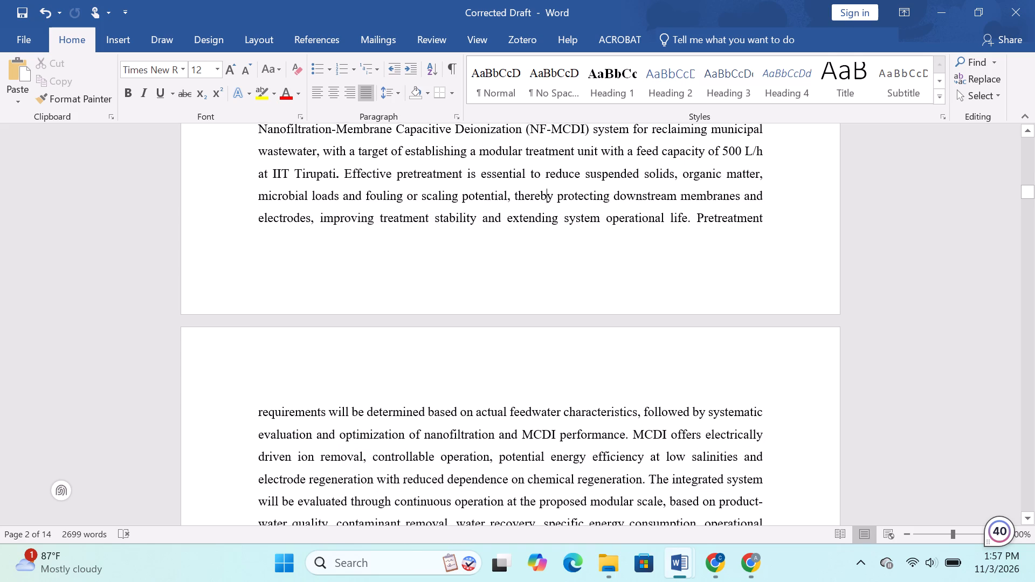
scroll(546, 370, down, 1)
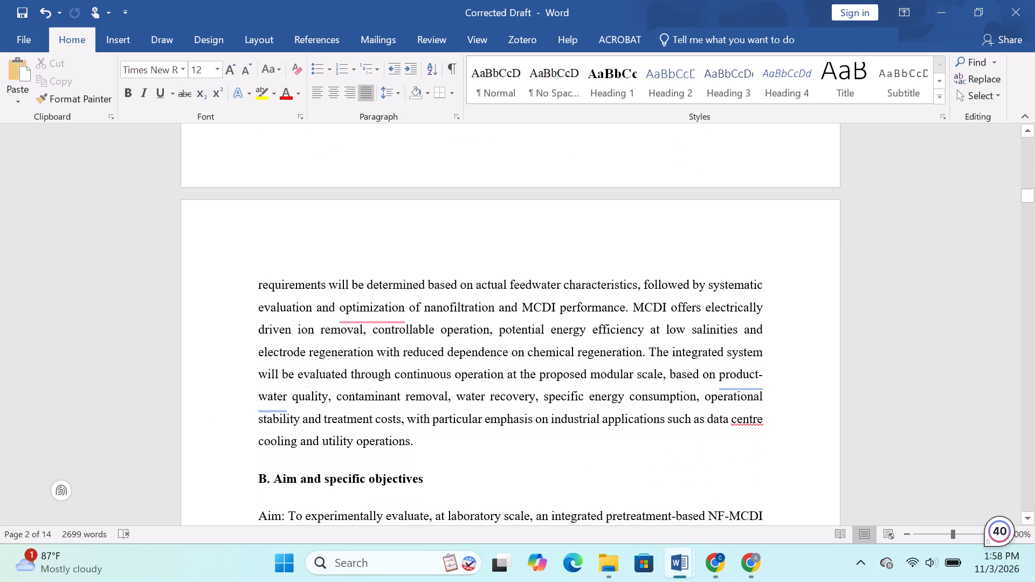
click(549, 306)
scroll(549, 306, down, 1)
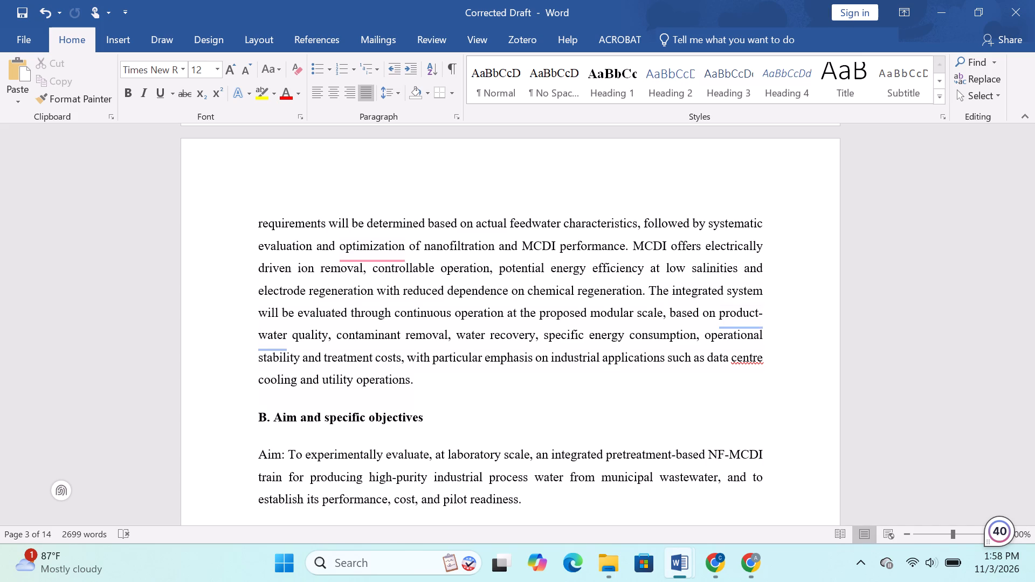
scroll(549, 306, up, 3)
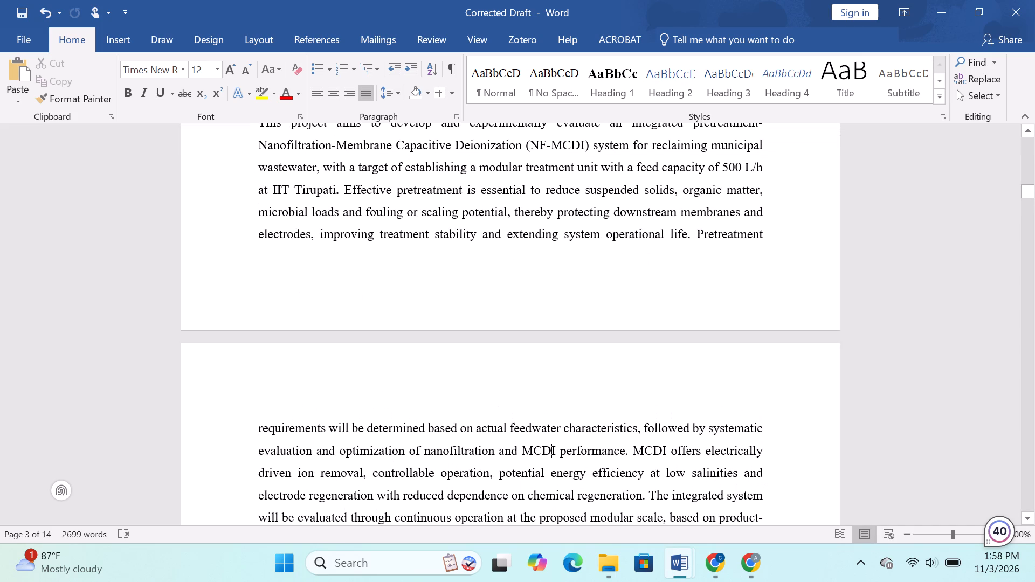
scroll(549, 306, down, 1)
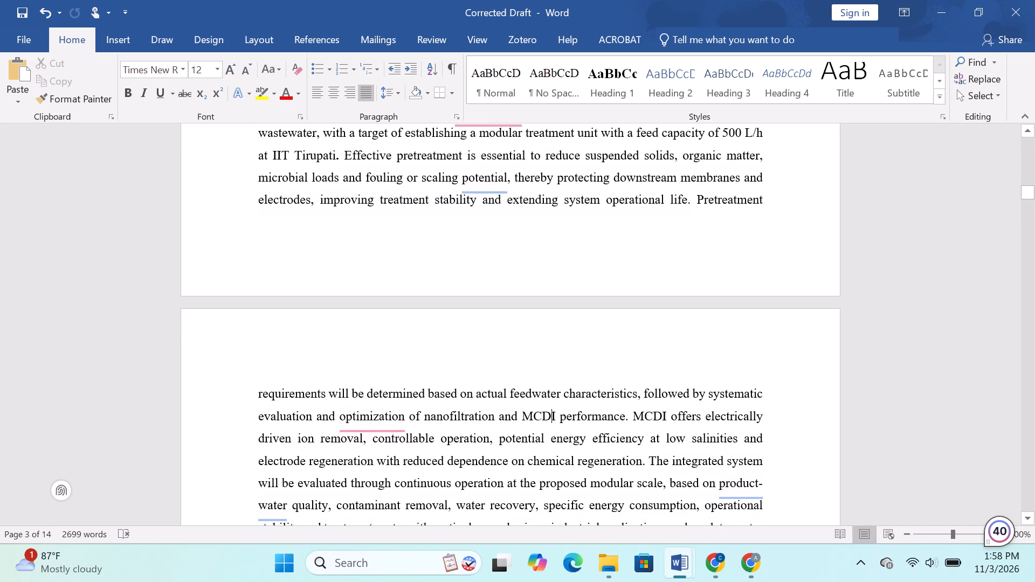
drag(499, 415, 422, 417)
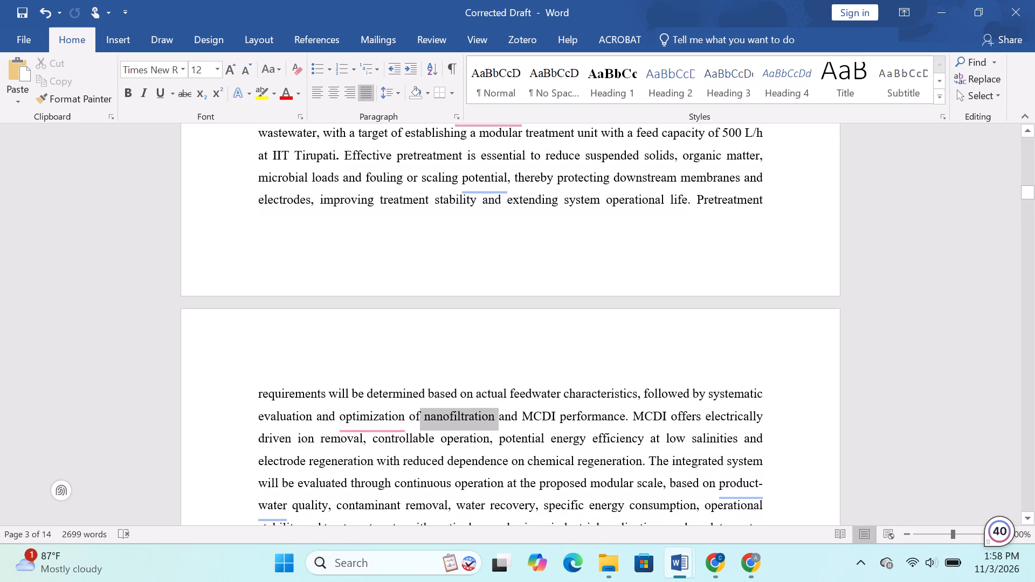
drag(422, 417, 425, 420)
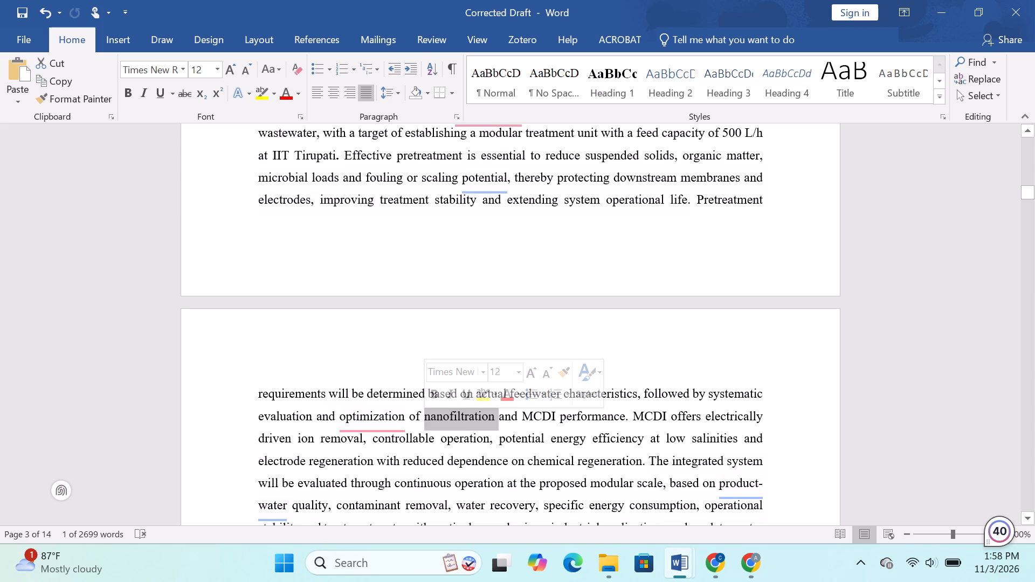
click(596, 449)
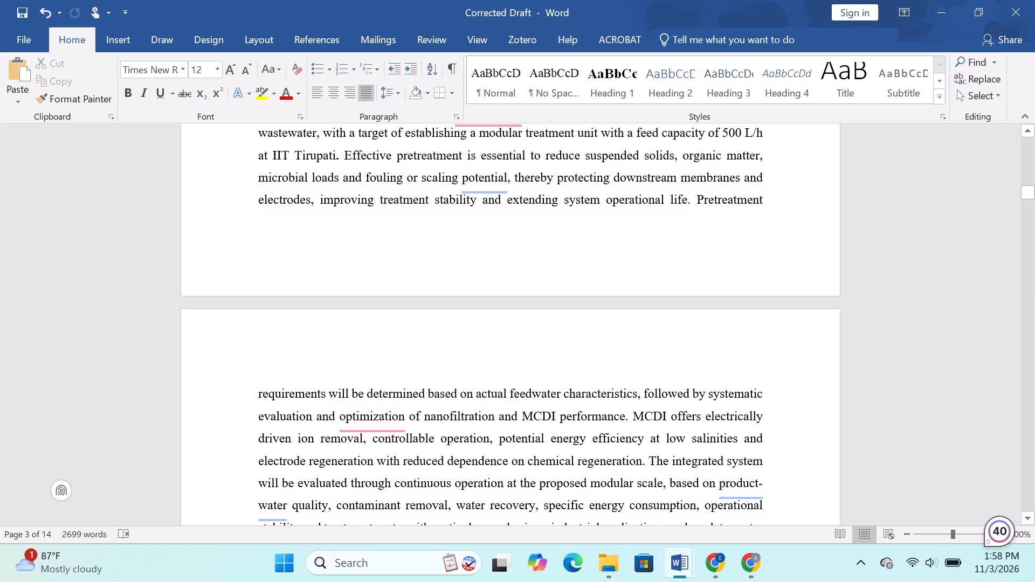
scroll(594, 447, left, 1)
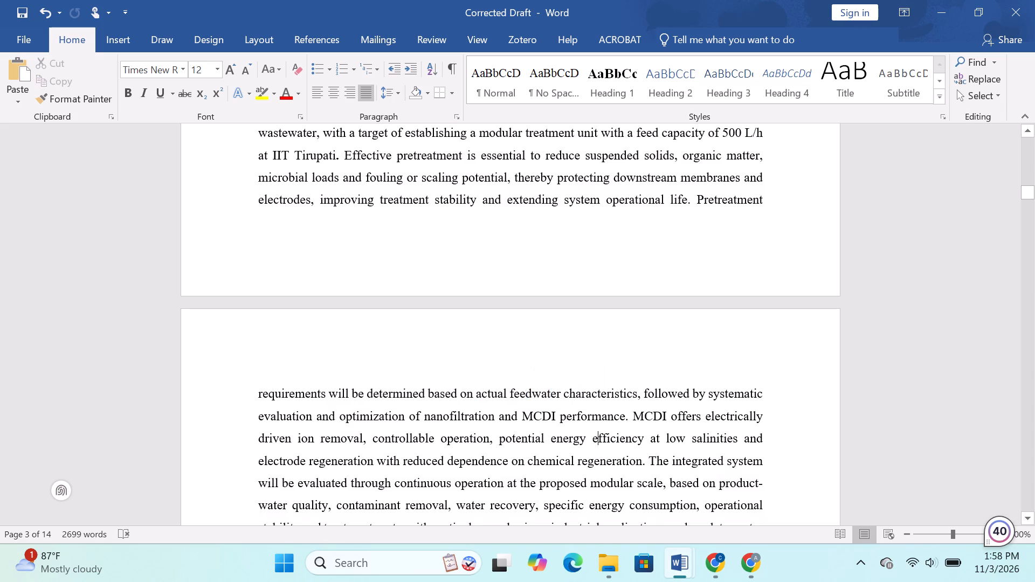
Proofread the end of the Proposed Research paragraph and section B's aim and objectives O1 to O5, checking the flagged spellings.
scroll(594, 447, down, 2)
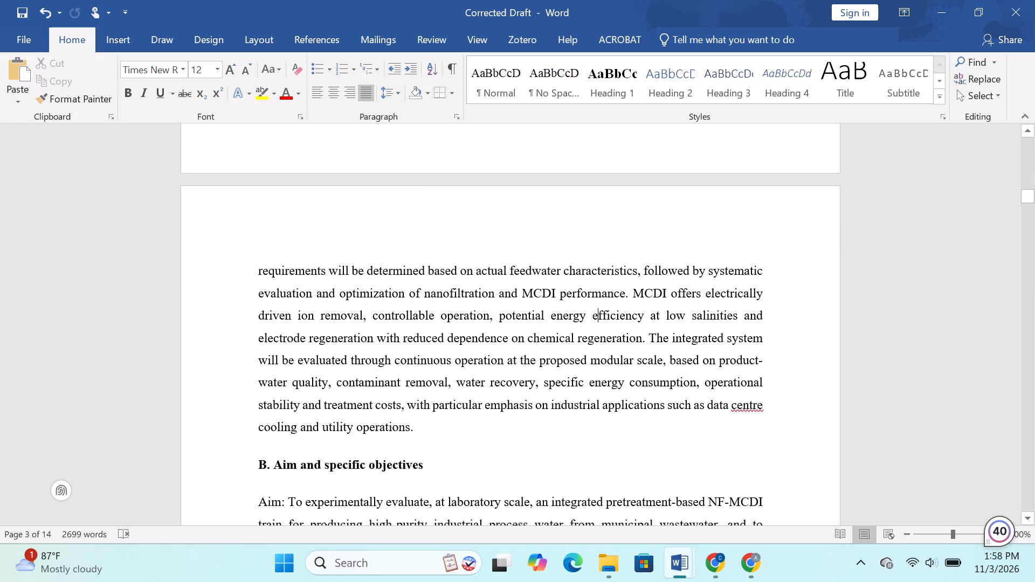
scroll(593, 446, down, 3)
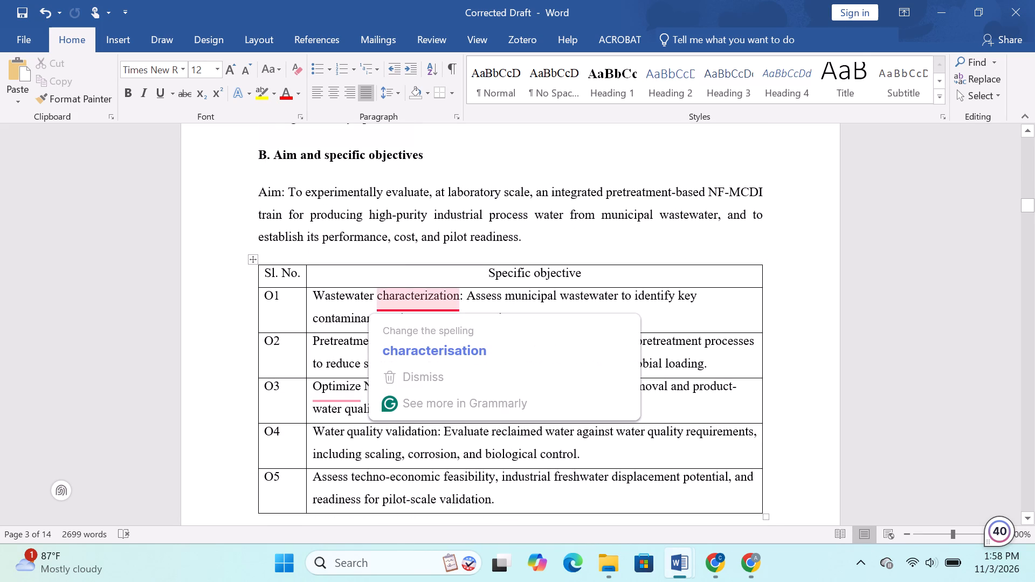
click(482, 203)
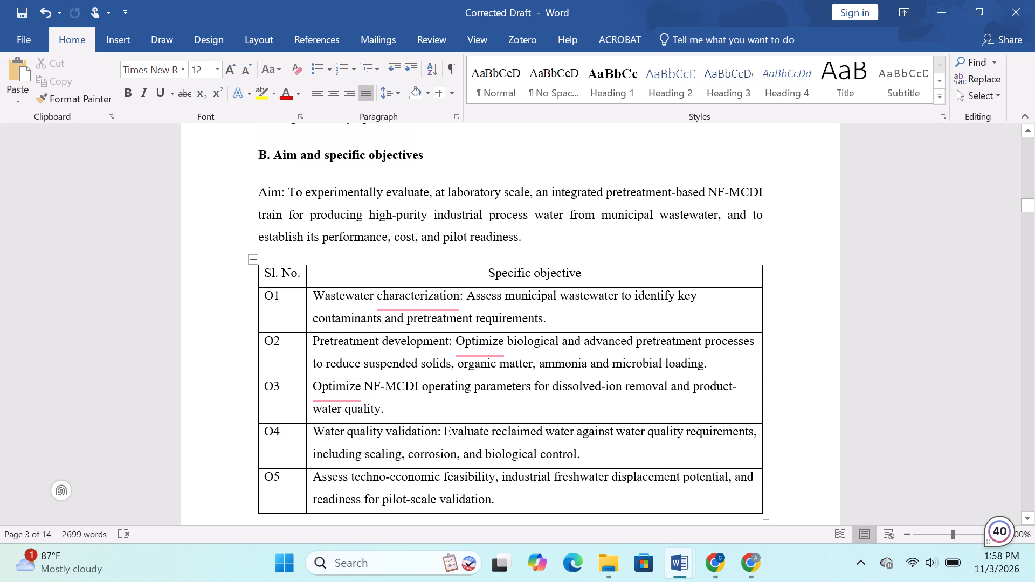
scroll(508, 310, down, 2)
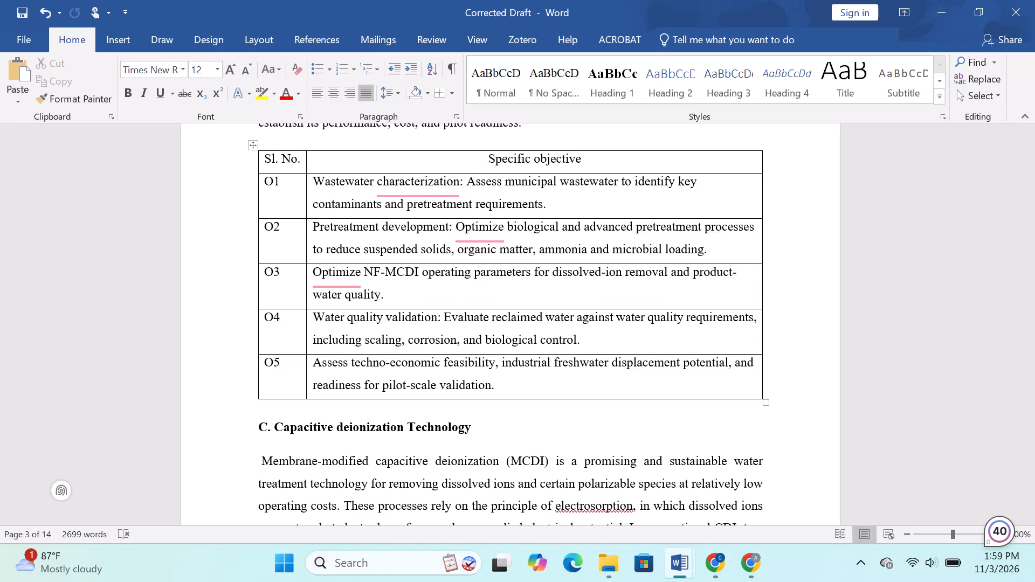
scroll(508, 310, down, 1)
Look over section C on capacitive deionization technology, the MCDI schematic in Fig. 1, and the introduction to section D.
scroll(502, 293, down, 3)
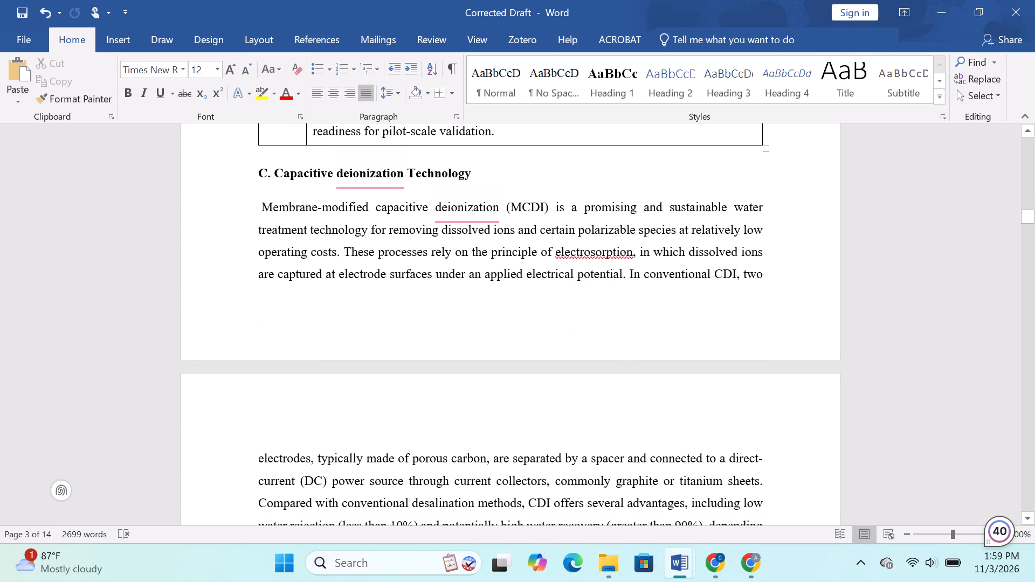
scroll(502, 293, down, 7)
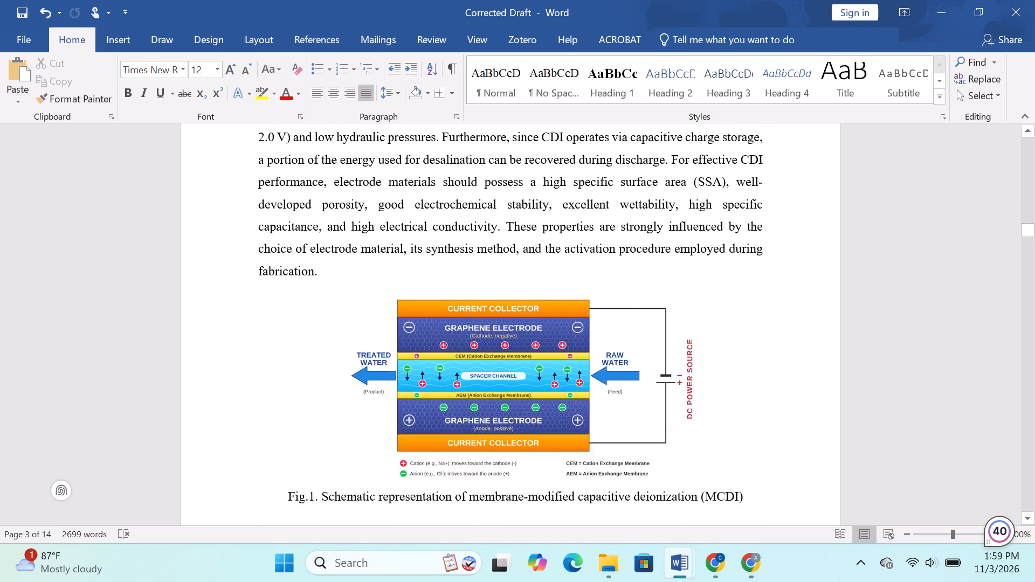
scroll(502, 293, down, 2)
scroll(502, 293, up, 1)
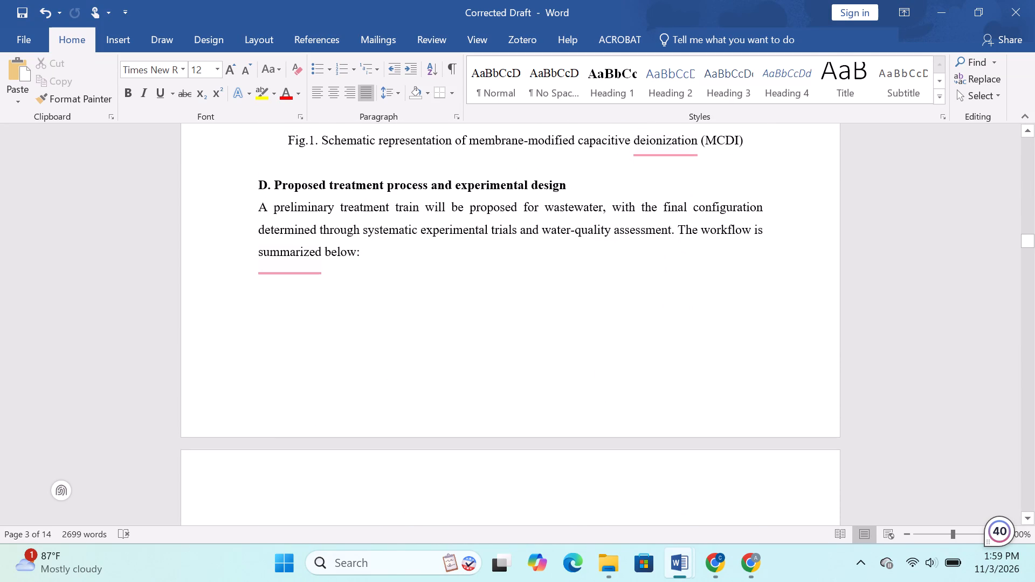
Examine the treatment train flowchart, the NF-MCDI schematic with its abbreviations, and the continuous monitoring and control layer diagram on page 5.
scroll(502, 293, down, 4)
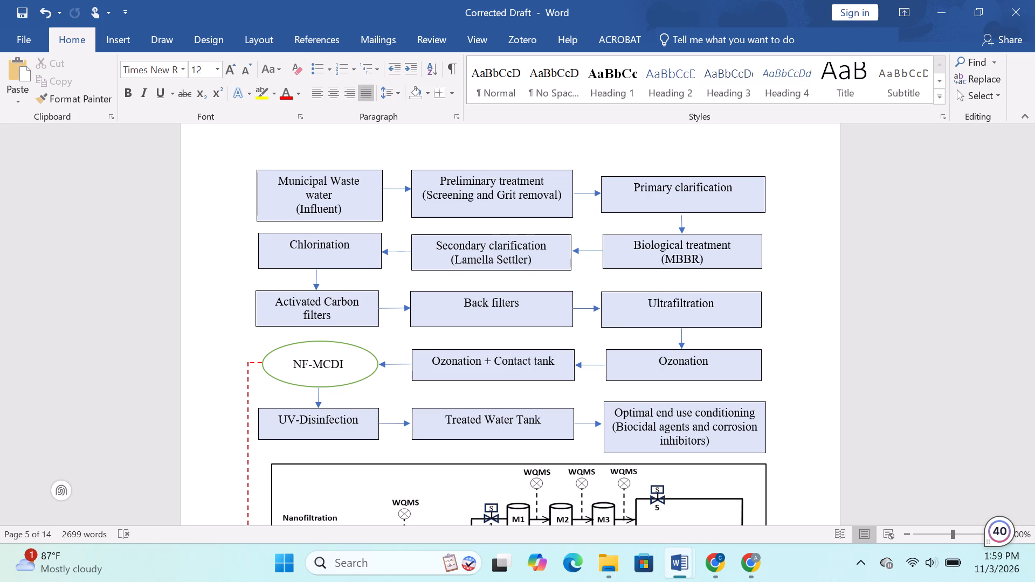
scroll(690, 210, down, 2)
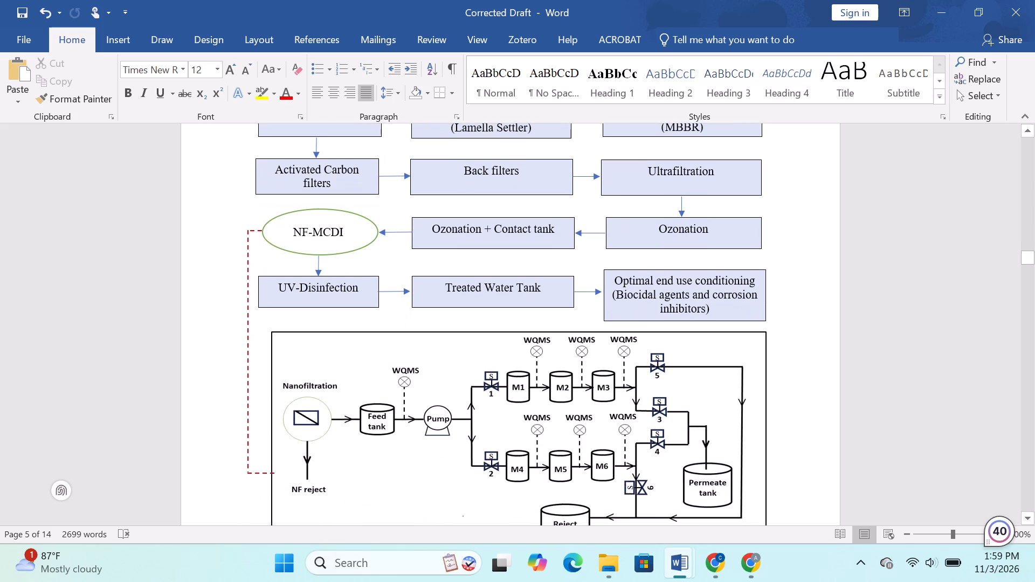
scroll(690, 210, down, 1)
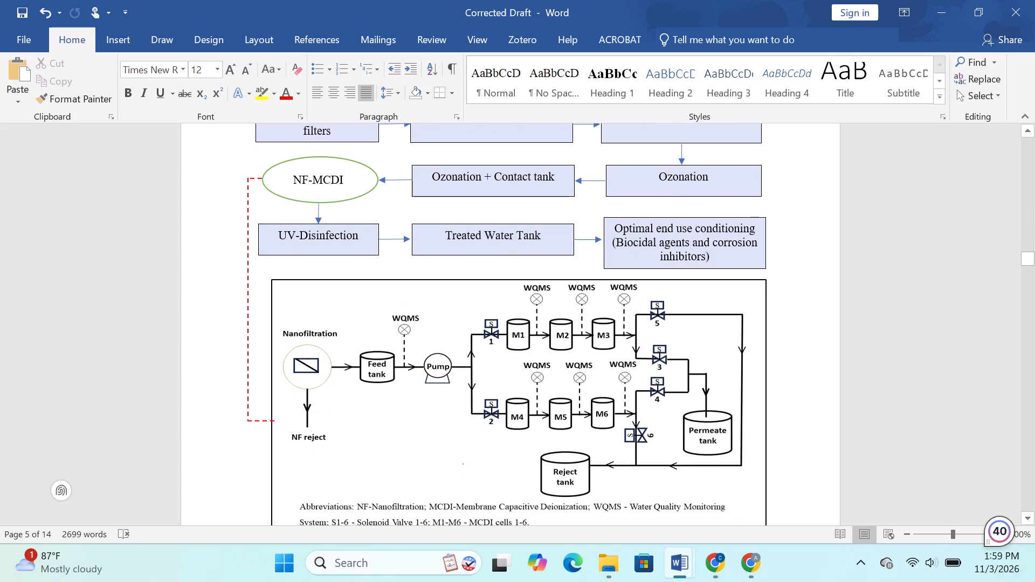
scroll(615, 425, down, 1)
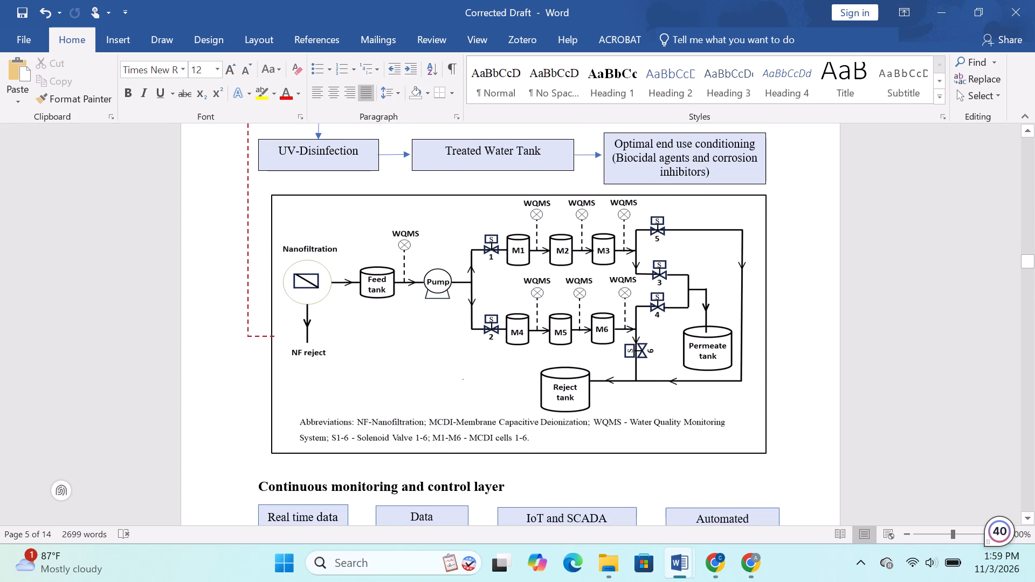
scroll(615, 425, down, 1)
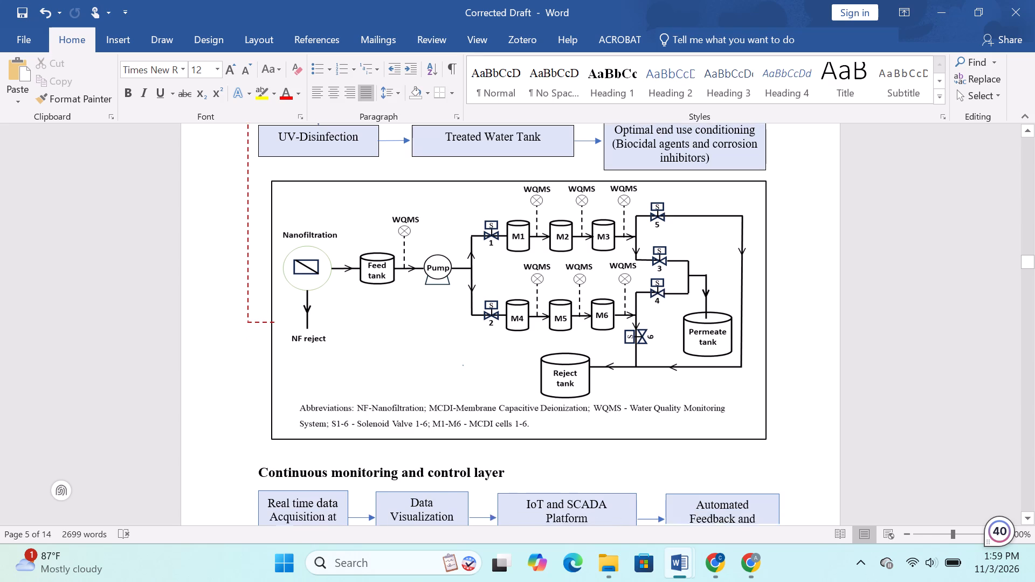
scroll(615, 425, down, 1)
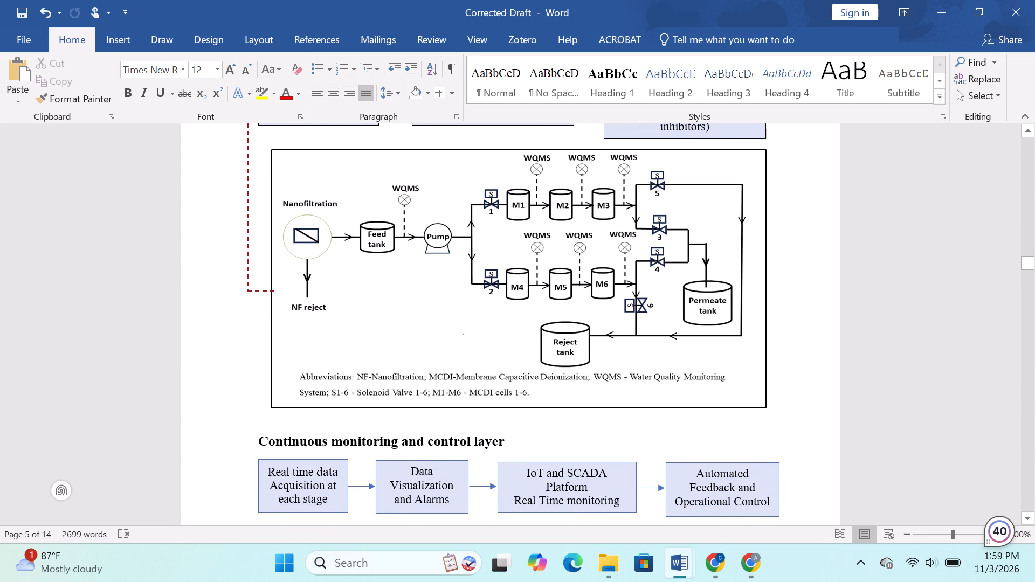
scroll(615, 425, up, 1)
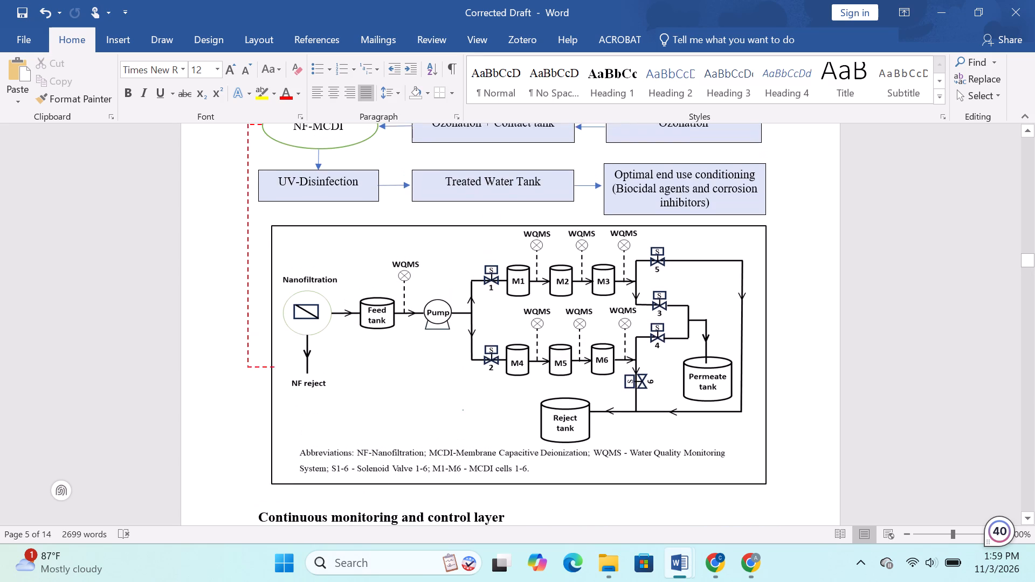
scroll(615, 425, up, 1)
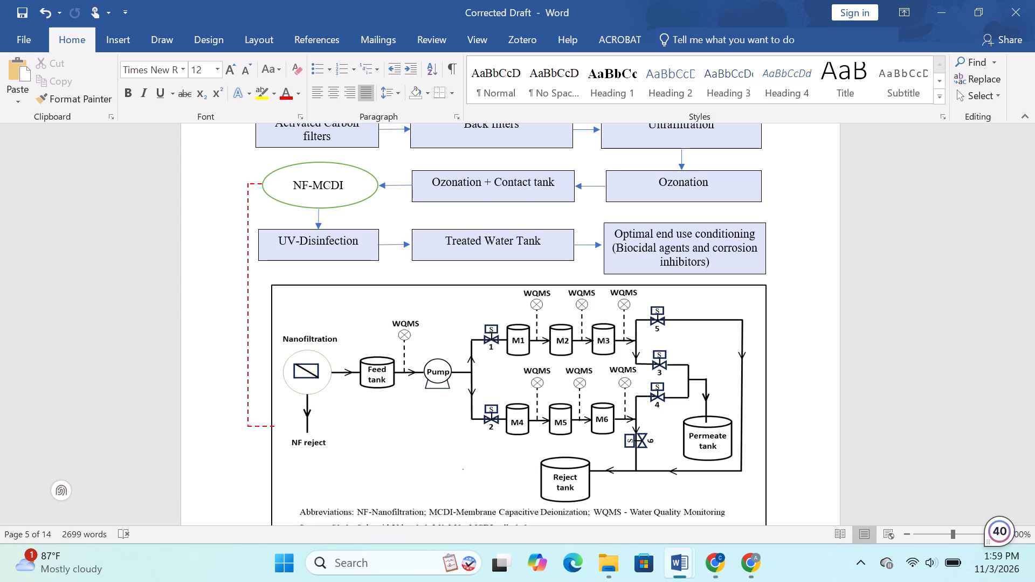
scroll(615, 425, down, 1)
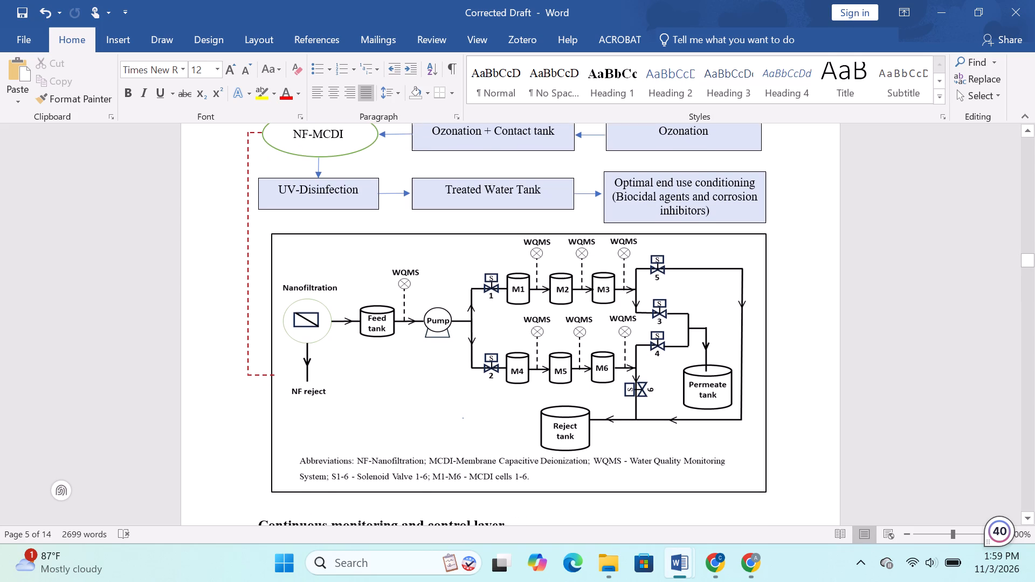
scroll(615, 425, down, 2)
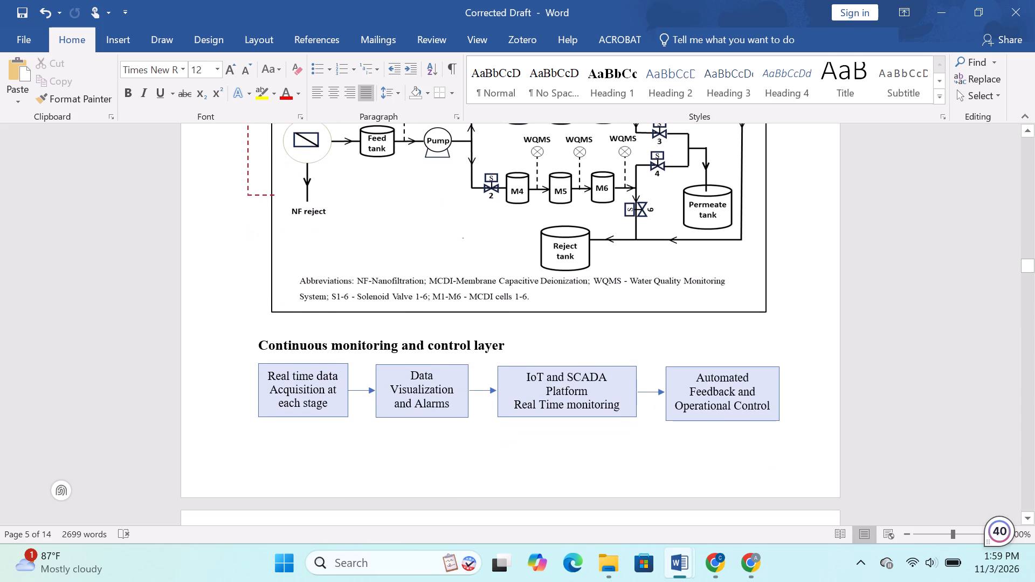
scroll(615, 425, down, 1)
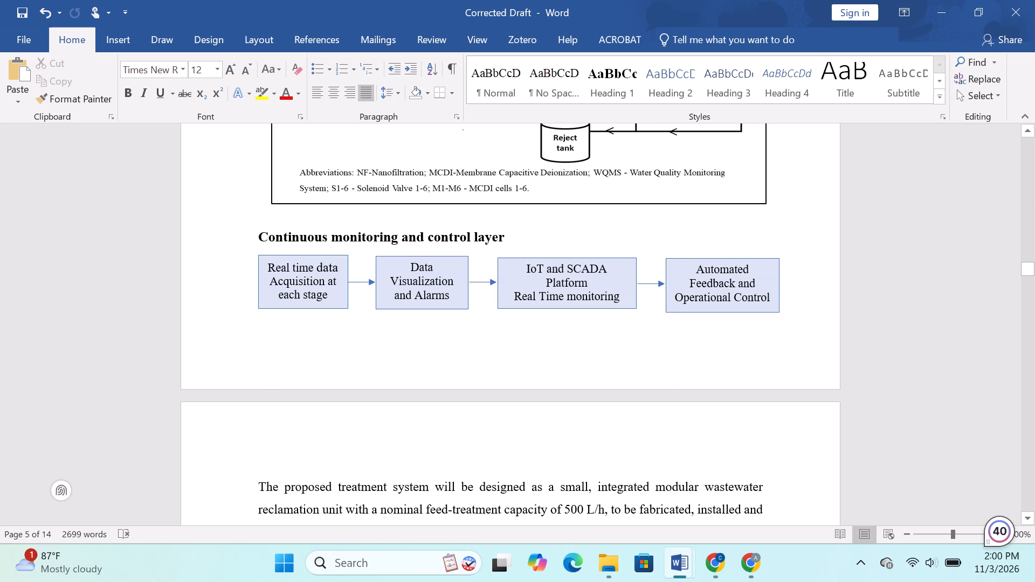
scroll(615, 425, down, 1)
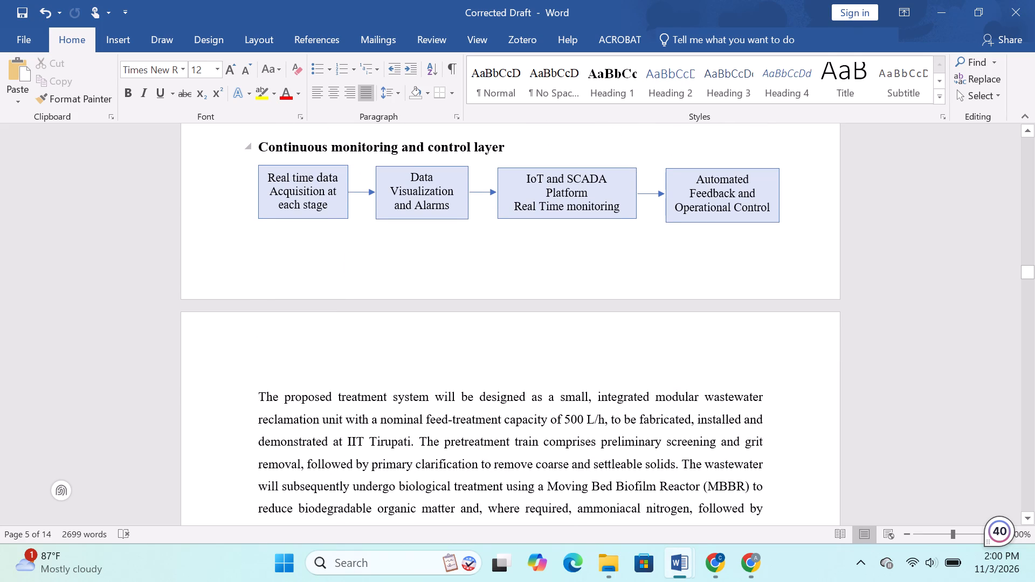
drag(494, 149, 420, 142)
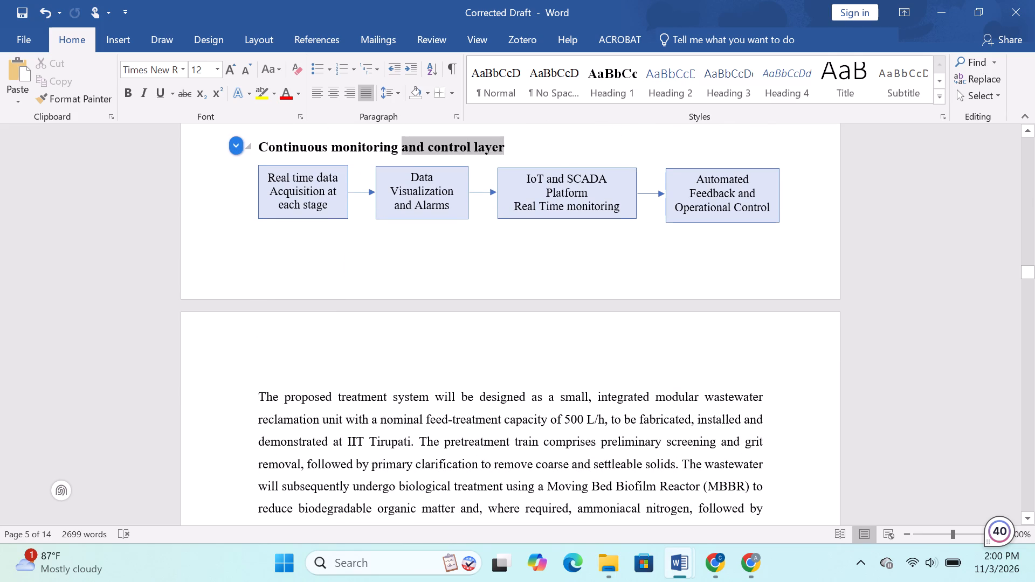
drag(420, 142, 431, 144)
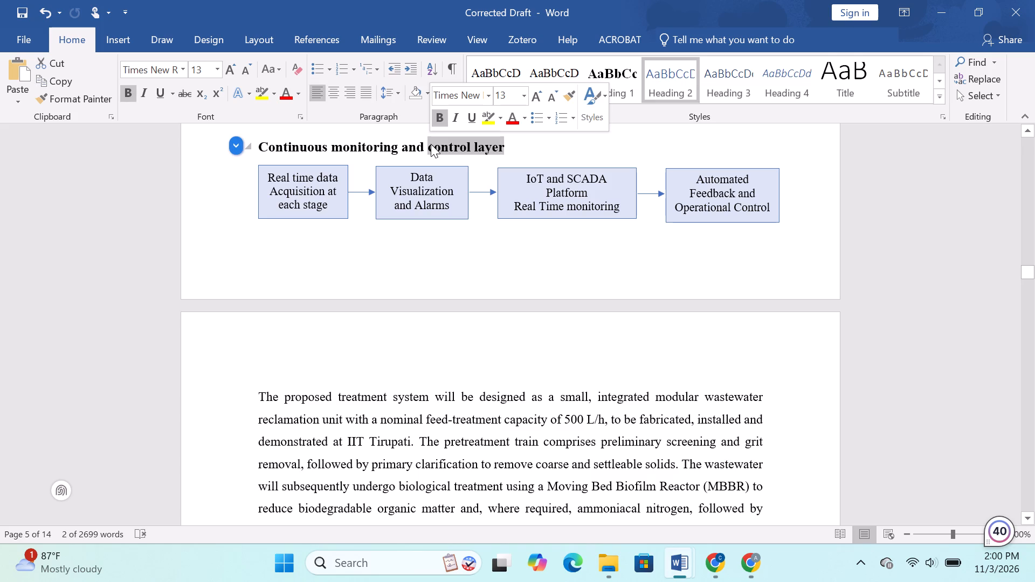
click(440, 147)
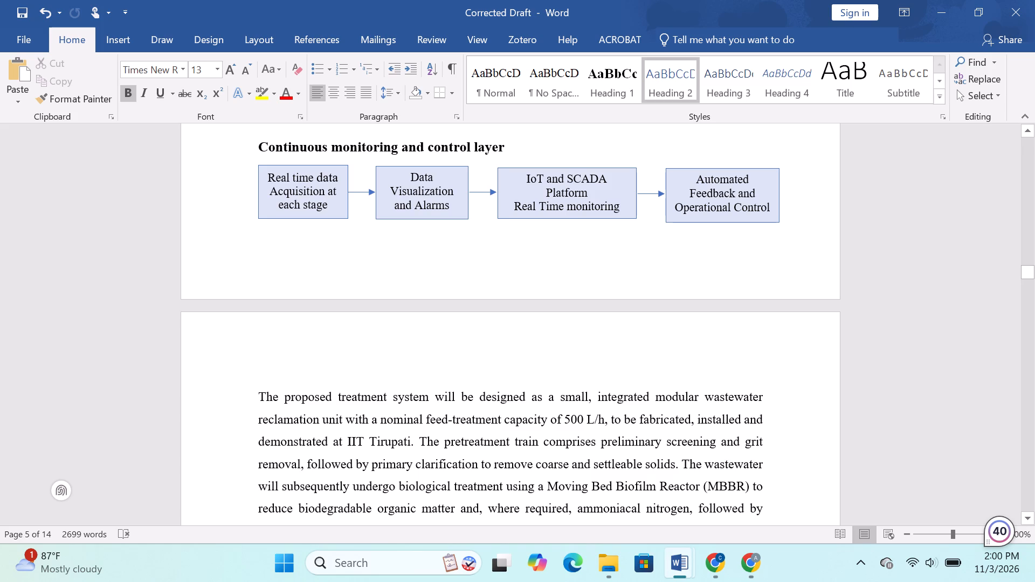
Highlight the word "SCADA" in yellow in the IoT and SCADA Platform box of the monitoring diagram, and save the document.
drag(613, 176, 575, 177)
click(567, 426)
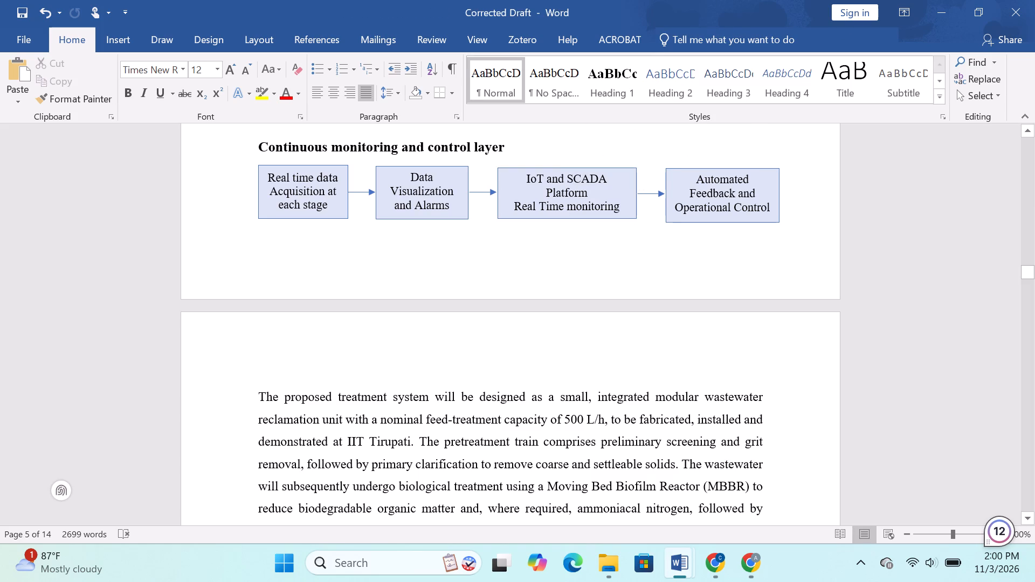
drag(603, 182, 562, 172)
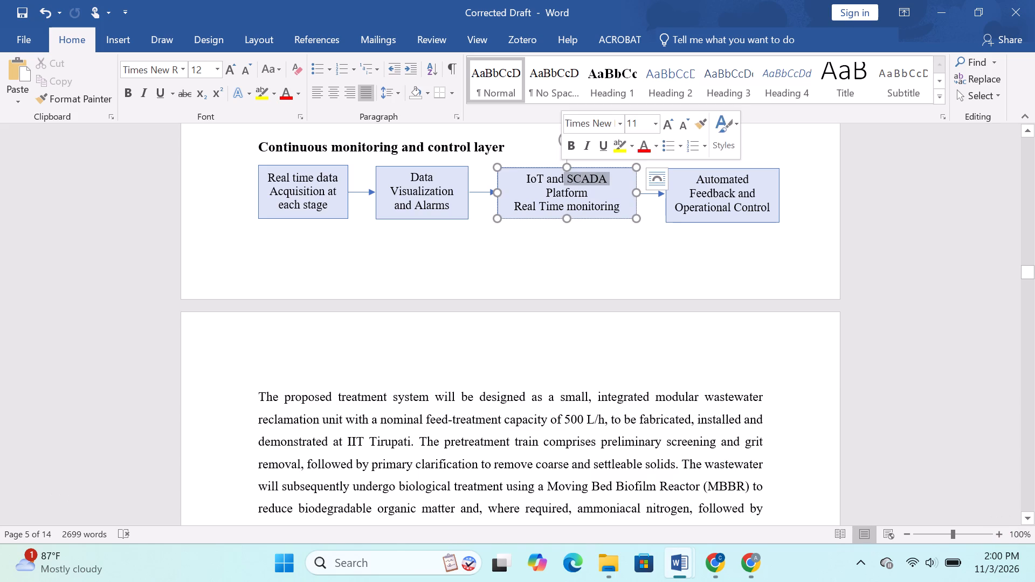
click(258, 90)
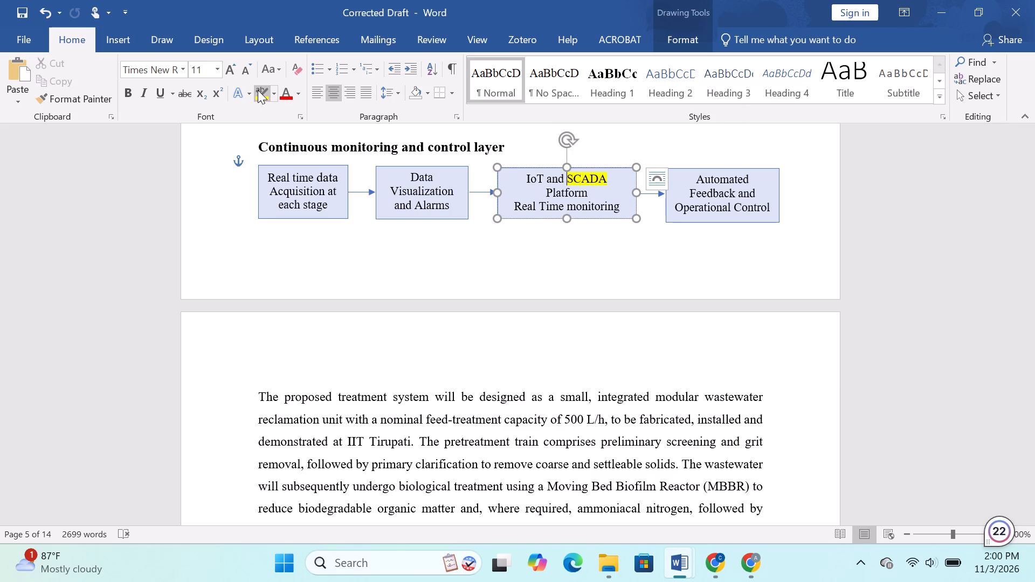
scroll(258, 90, down, 2)
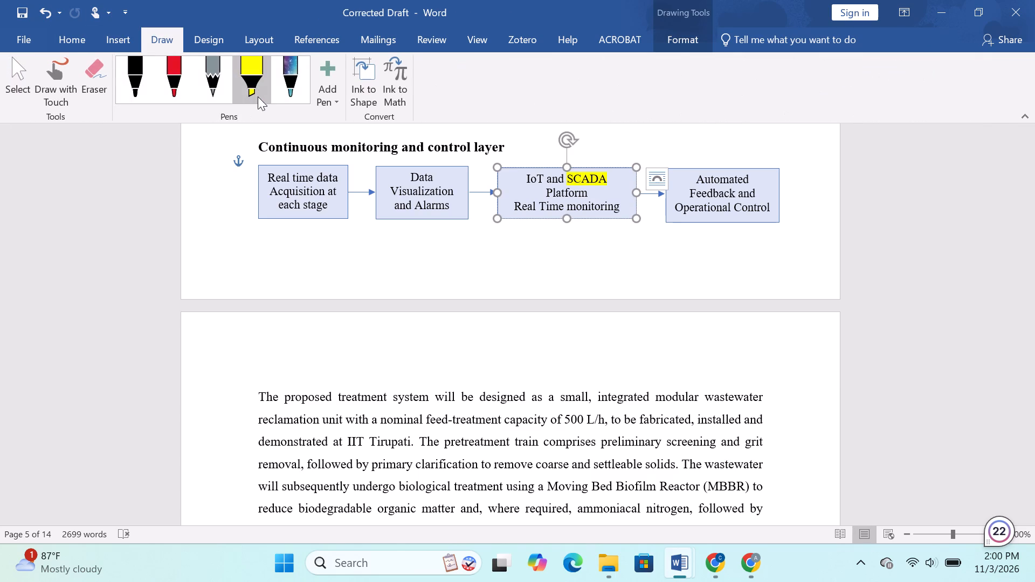
click(79, 26)
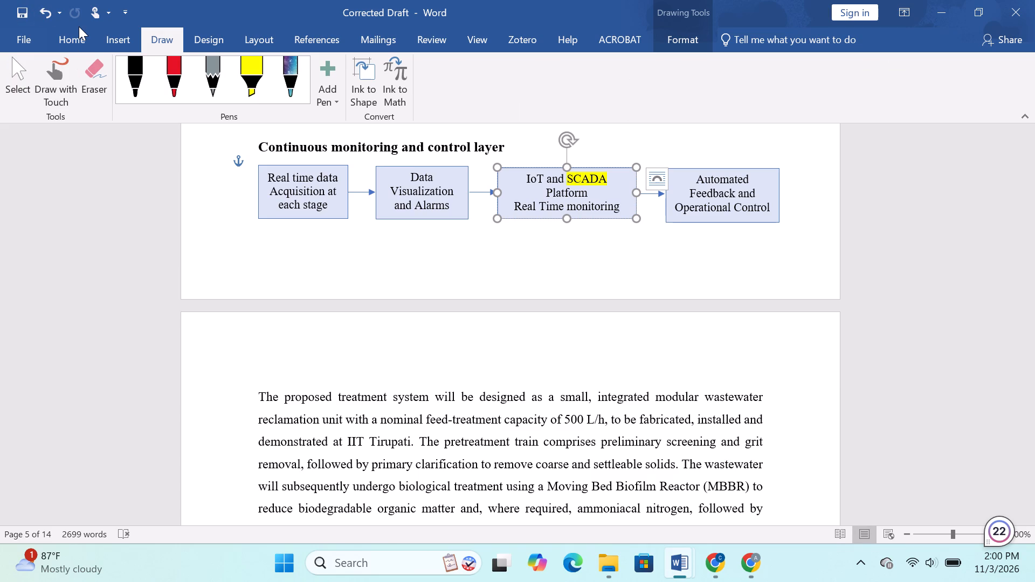
click(67, 45)
click(520, 427)
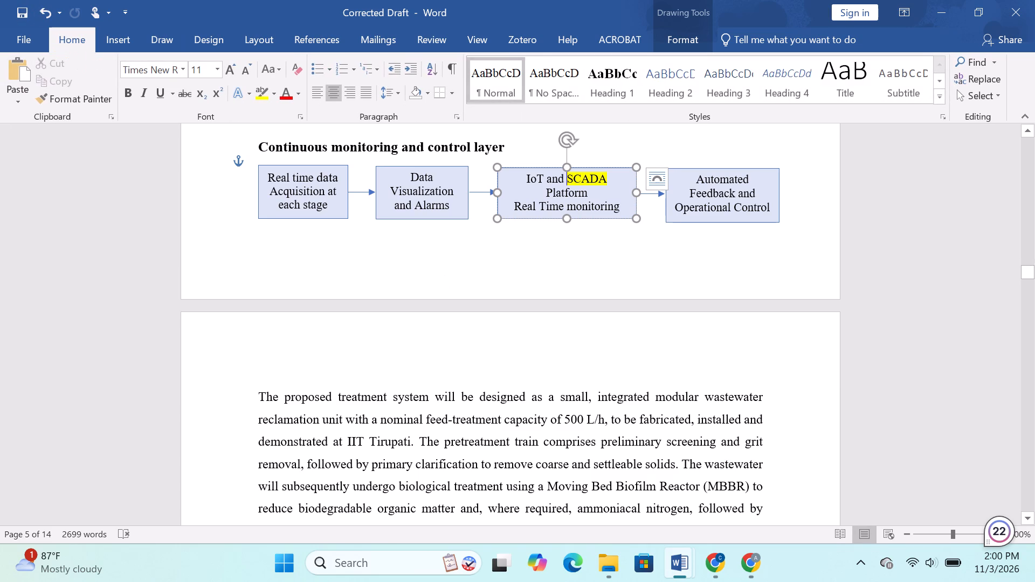
scroll(520, 427, down, 1)
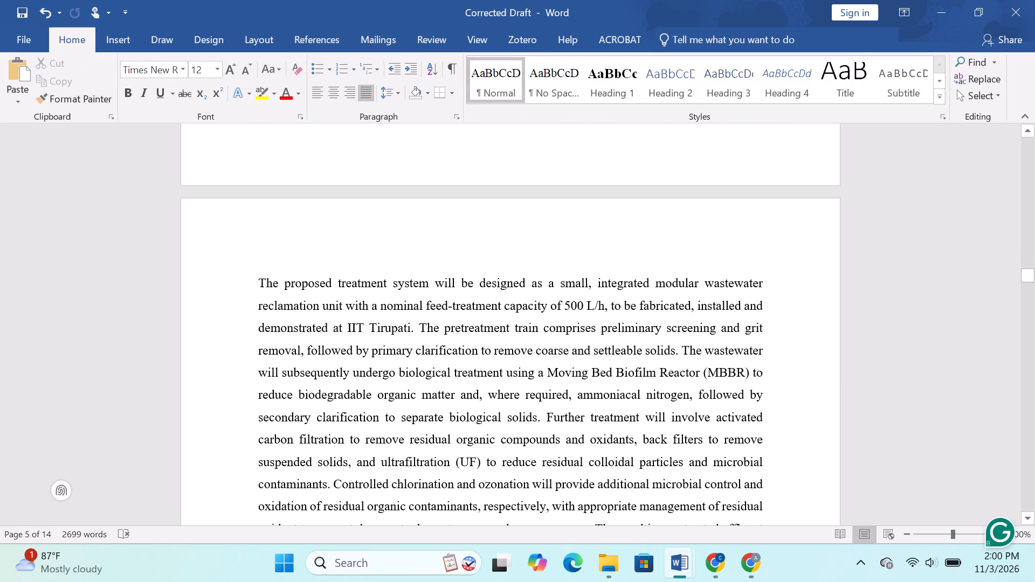
key(ctrl+s)
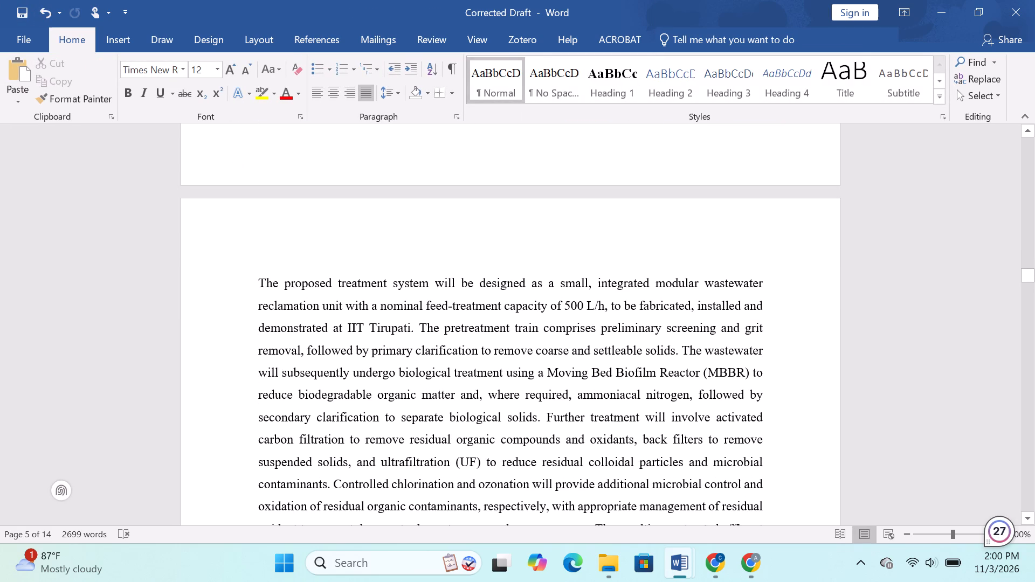
Review the opening sentence on the 500 L/h modular unit at IIT Tirupati alongside the preceding section D diagrams and the MCDI schematic.
scroll(523, 373, down, 1)
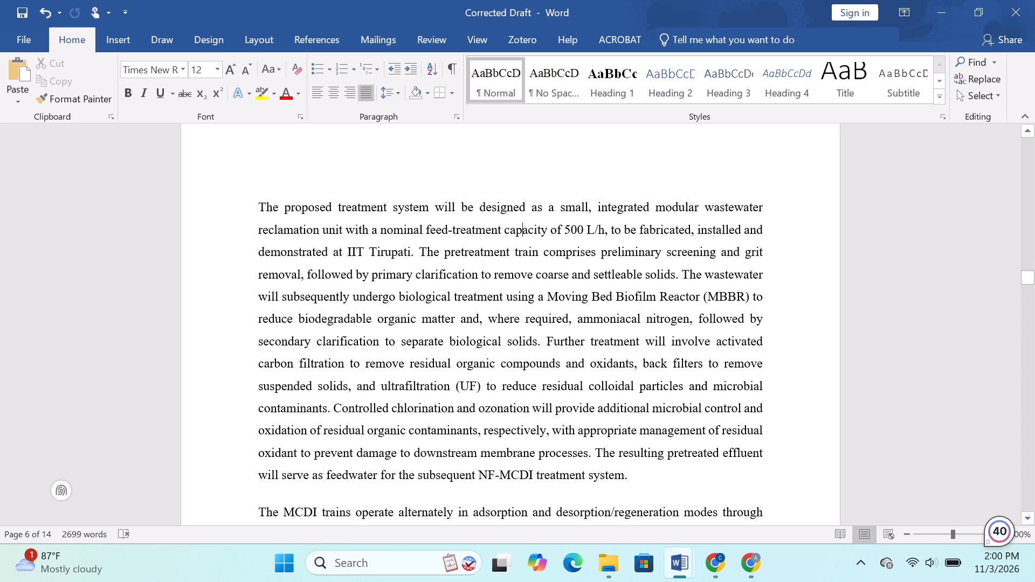
scroll(523, 373, down, 1)
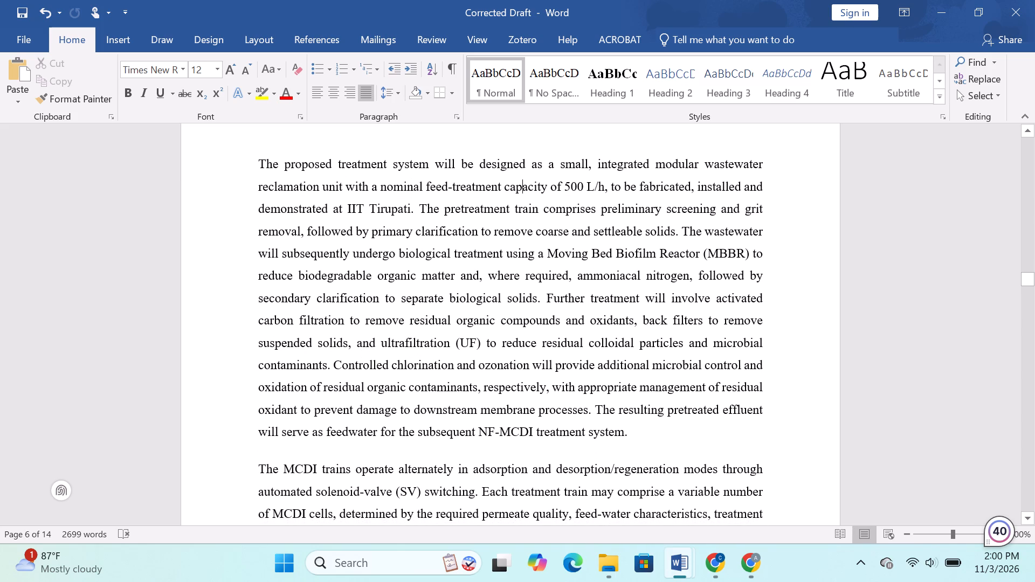
drag(249, 156, 412, 212)
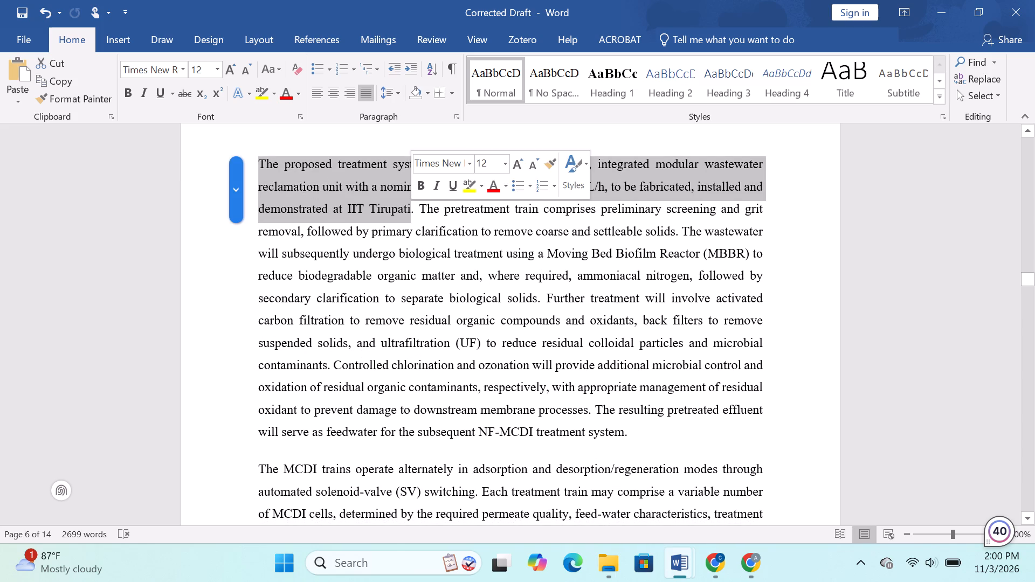
scroll(412, 212, up, 4)
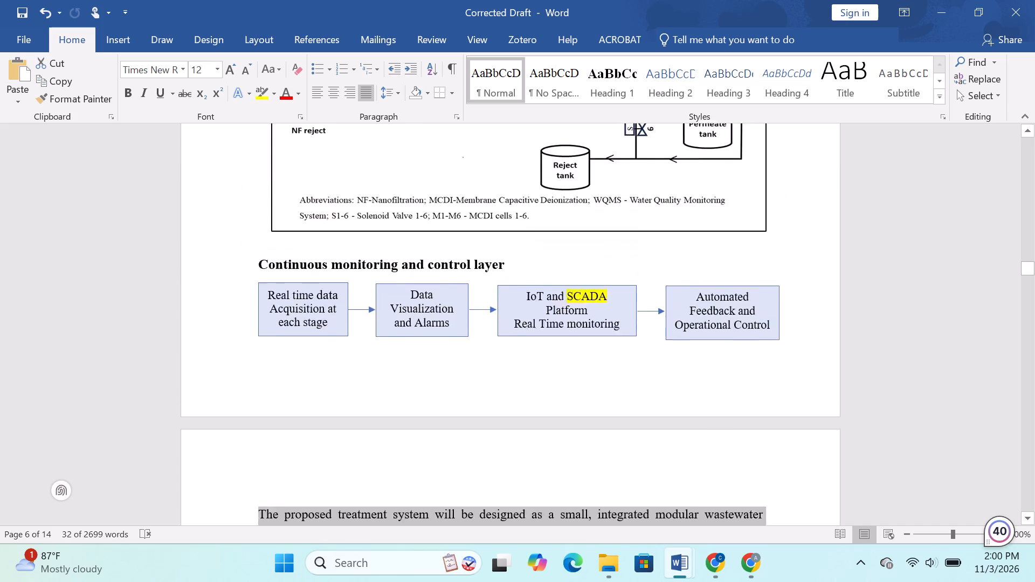
scroll(387, 209, up, 6)
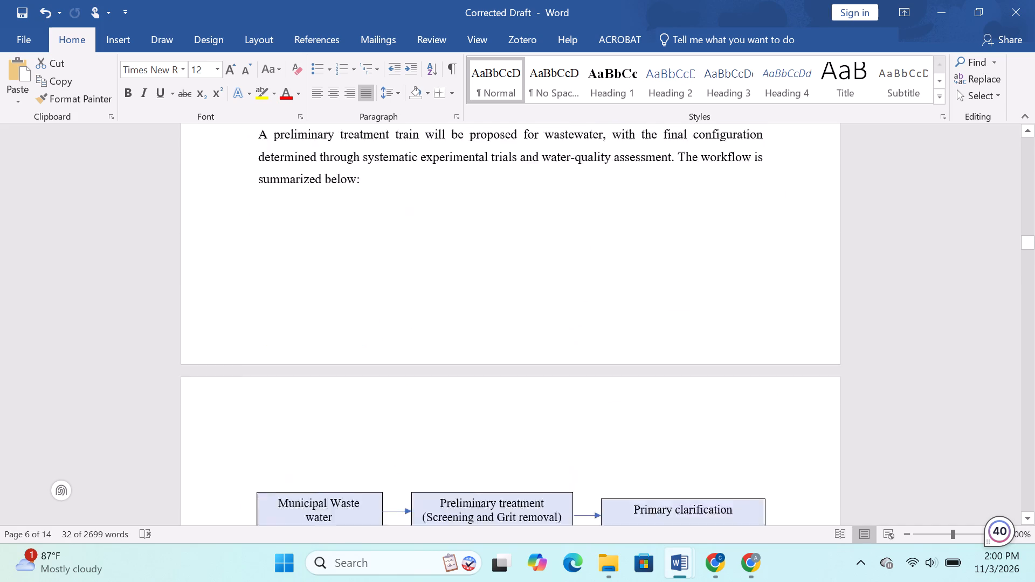
scroll(387, 209, up, 2)
scroll(387, 209, down, 7)
scroll(387, 209, up, 2)
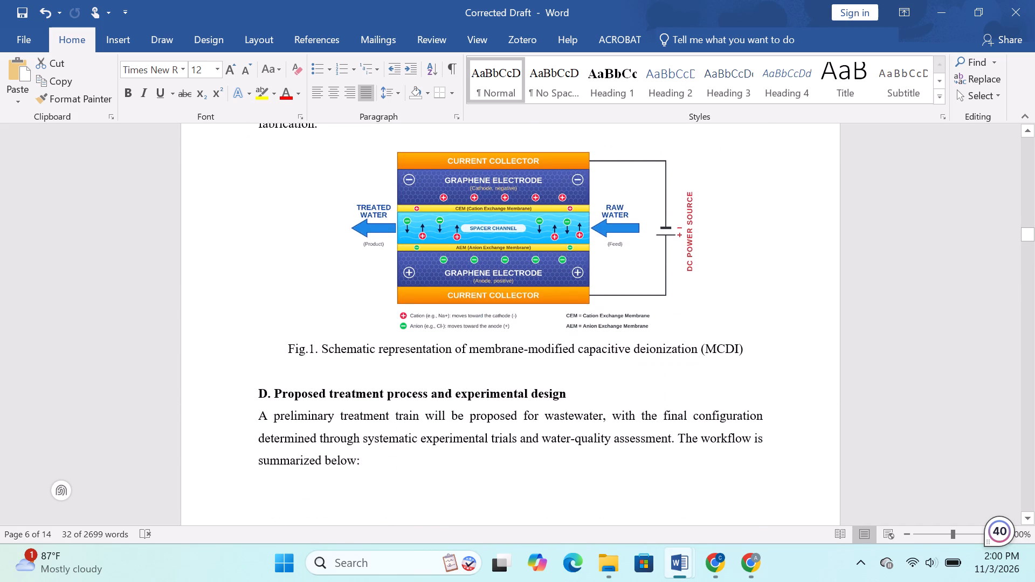
scroll(387, 209, down, 7)
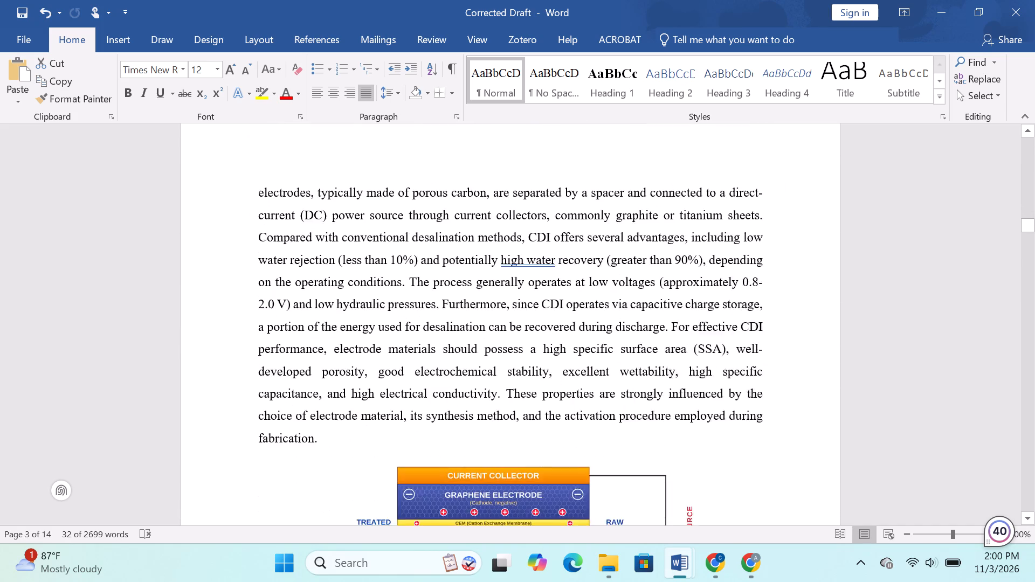
scroll(387, 209, down, 8)
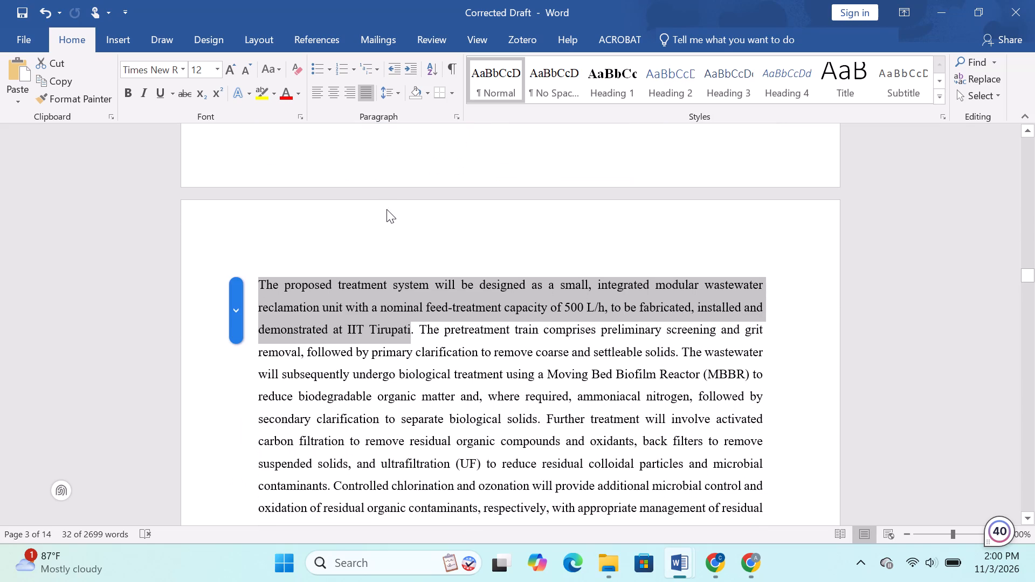
click(544, 373)
Read the rest of the pretreatment description and the paragraphs on alternating MCDI train operation and the switching sequence.
scroll(544, 373, down, 1)
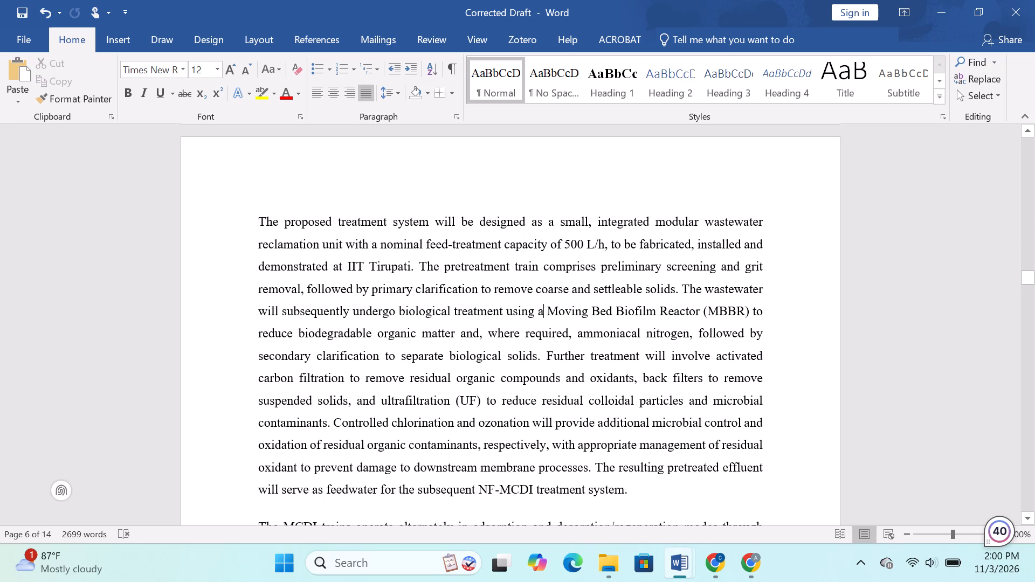
scroll(544, 373, down, 4)
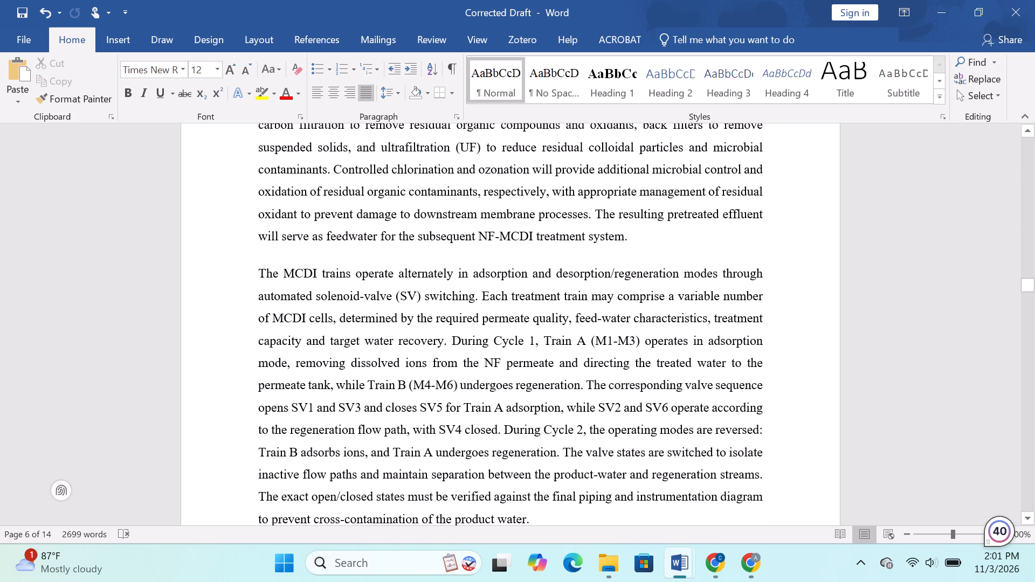
scroll(544, 373, down, 2)
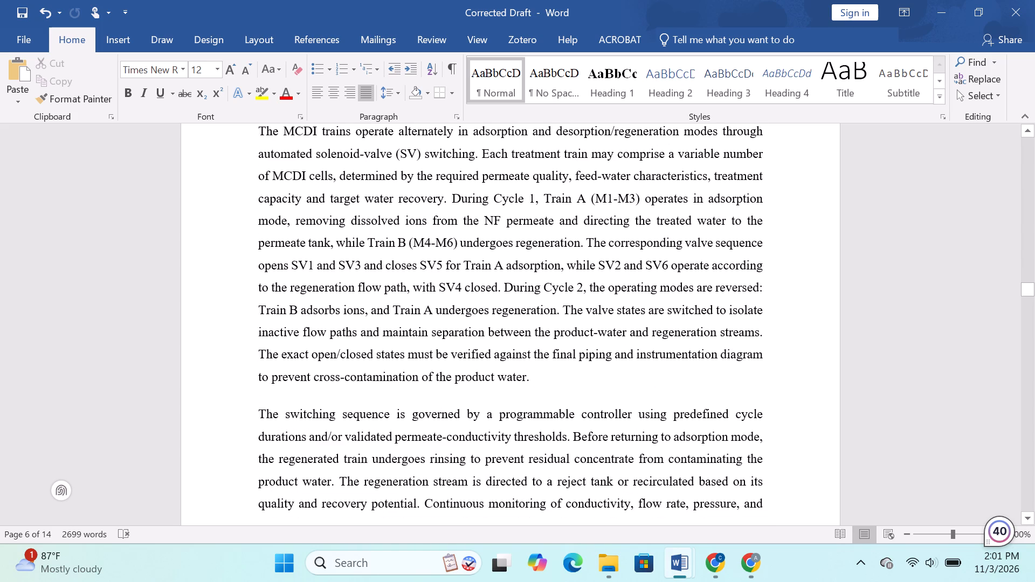
scroll(544, 373, down, 4)
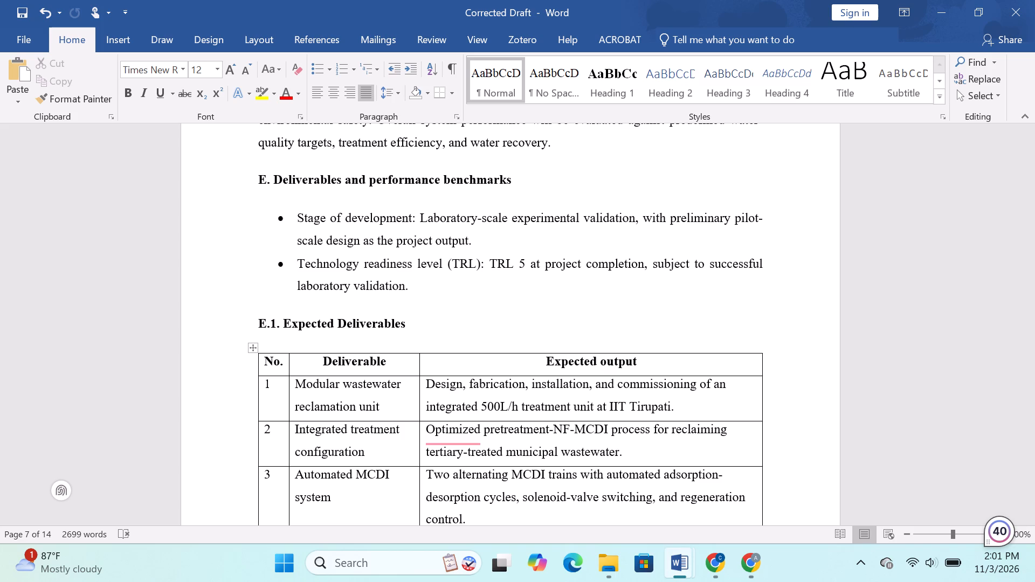
Examine the E.1 Expected Deliverables table and the E.2 water-quality benchmarks table for wording and flagged spellings.
scroll(544, 373, down, 2)
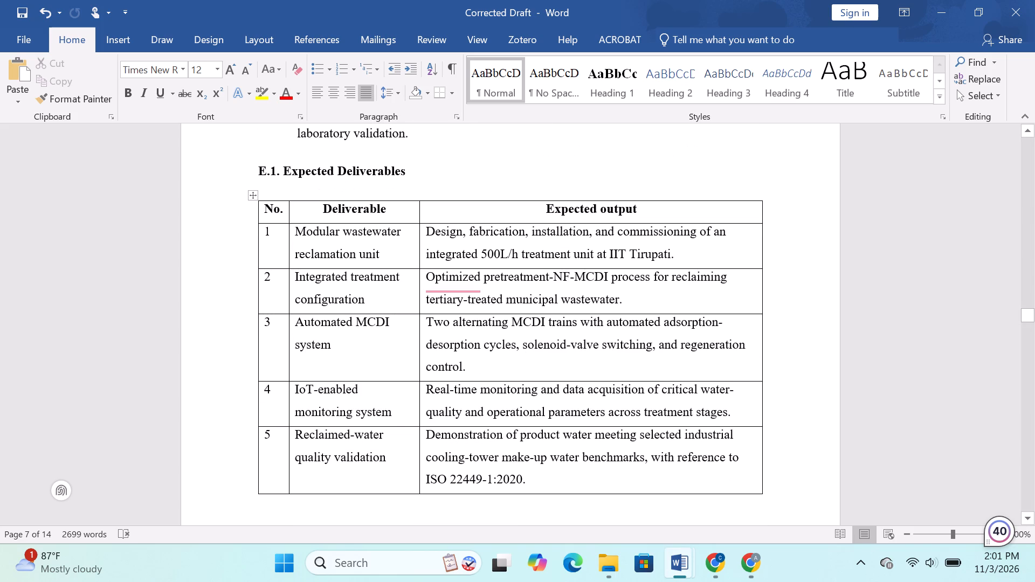
click(724, 254)
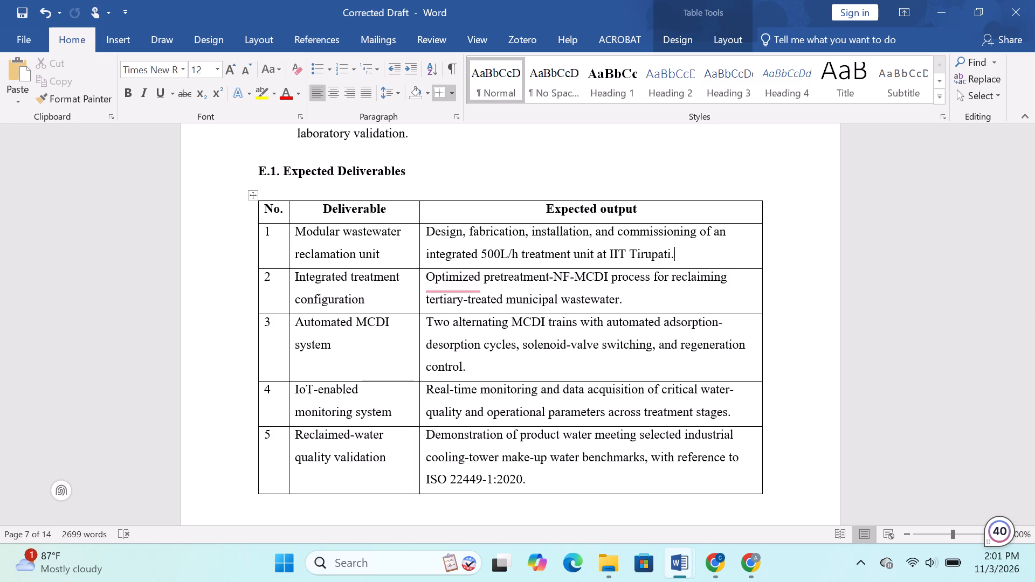
scroll(724, 254, down, 1)
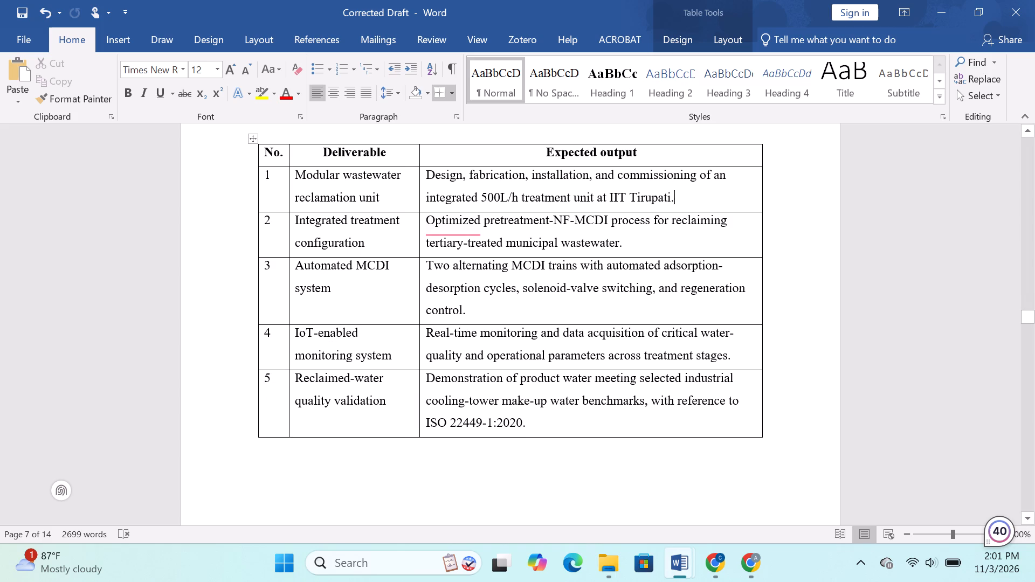
scroll(724, 254, down, 4)
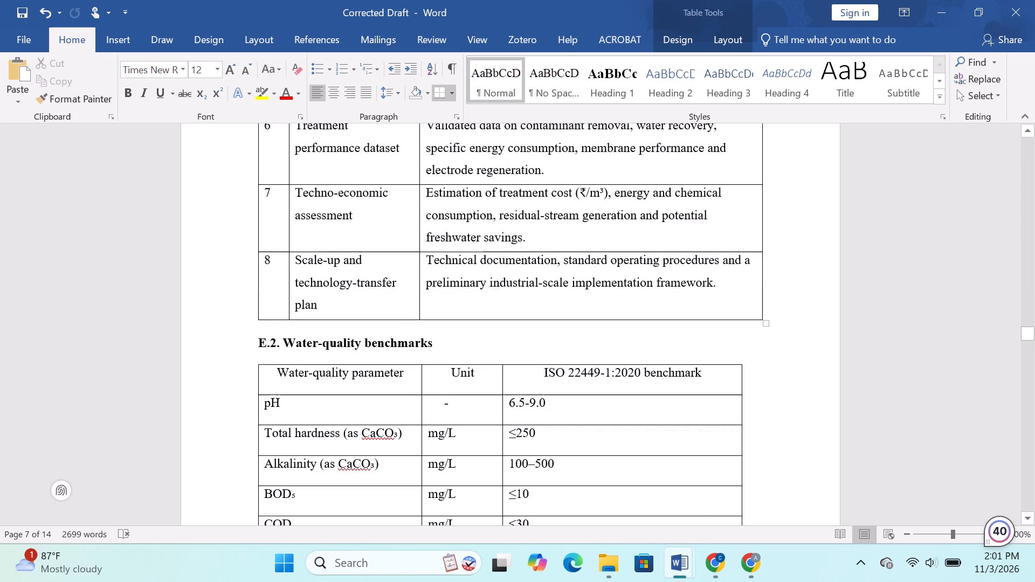
scroll(724, 254, down, 1)
scroll(724, 254, up, 2)
Skim the economic and social impacts text, section I on collaboration, the section J patent list, and the K.1 project timeline.
scroll(719, 238, down, 7)
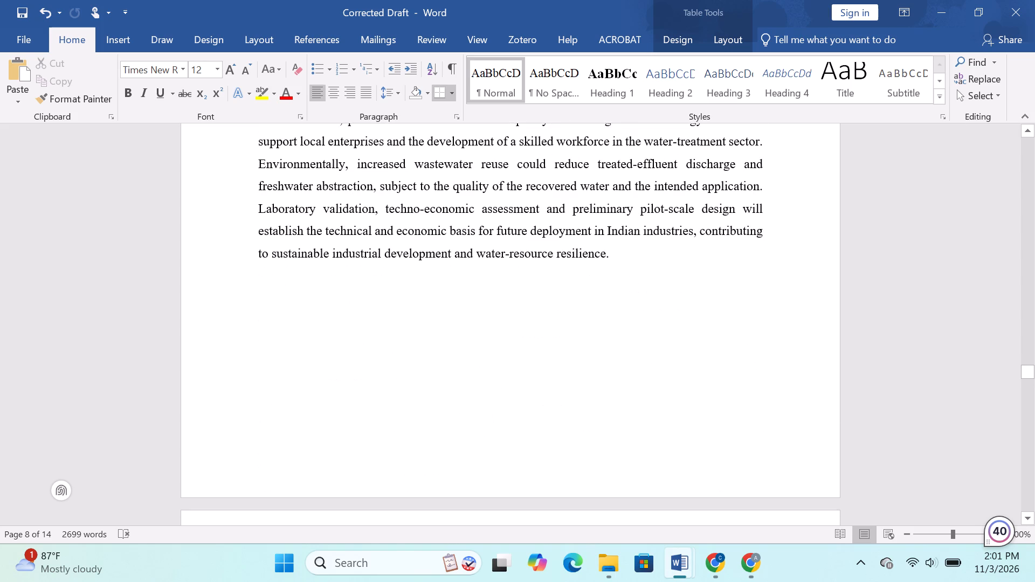
scroll(719, 238, up, 2)
scroll(698, 198, down, 4)
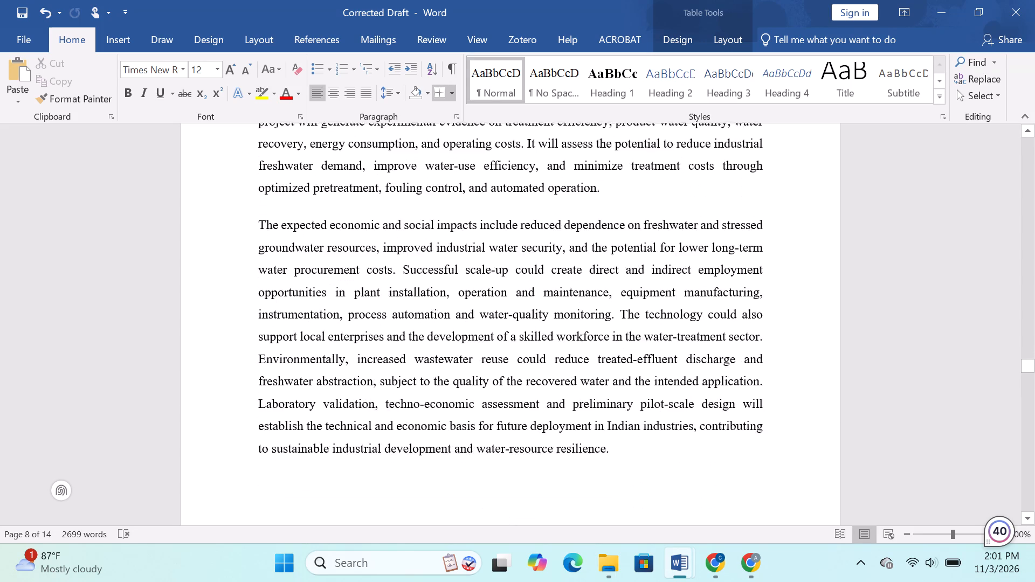
scroll(691, 185, down, 4)
scroll(691, 185, up, 3)
scroll(691, 185, down, 4)
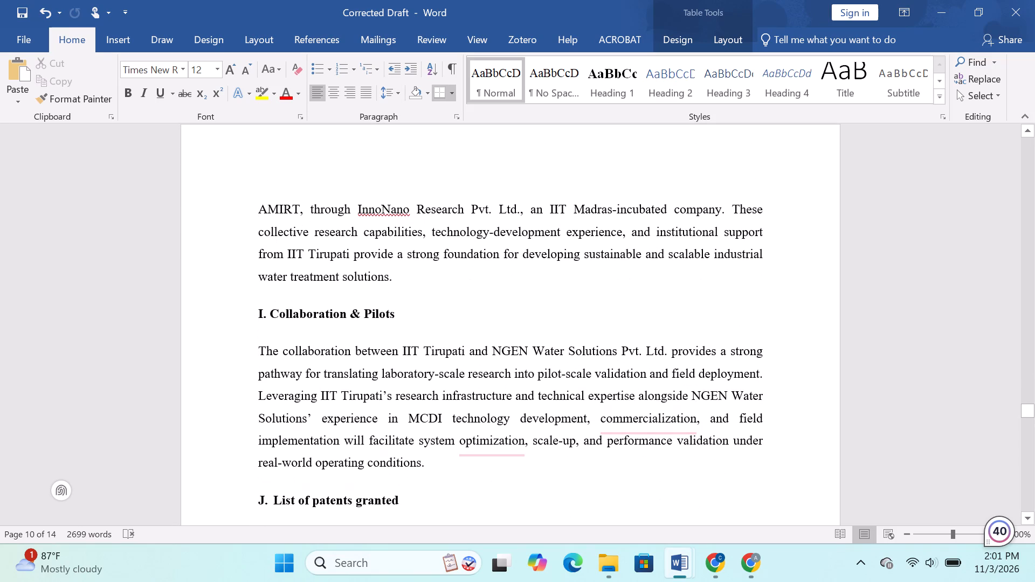
scroll(691, 185, down, 6)
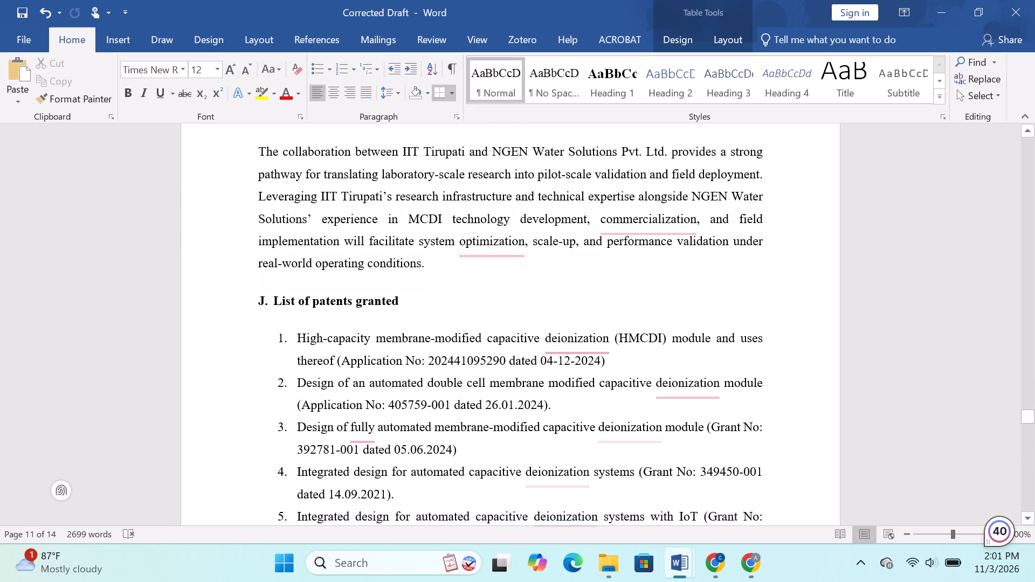
scroll(691, 185, down, 6)
scroll(691, 185, up, 2)
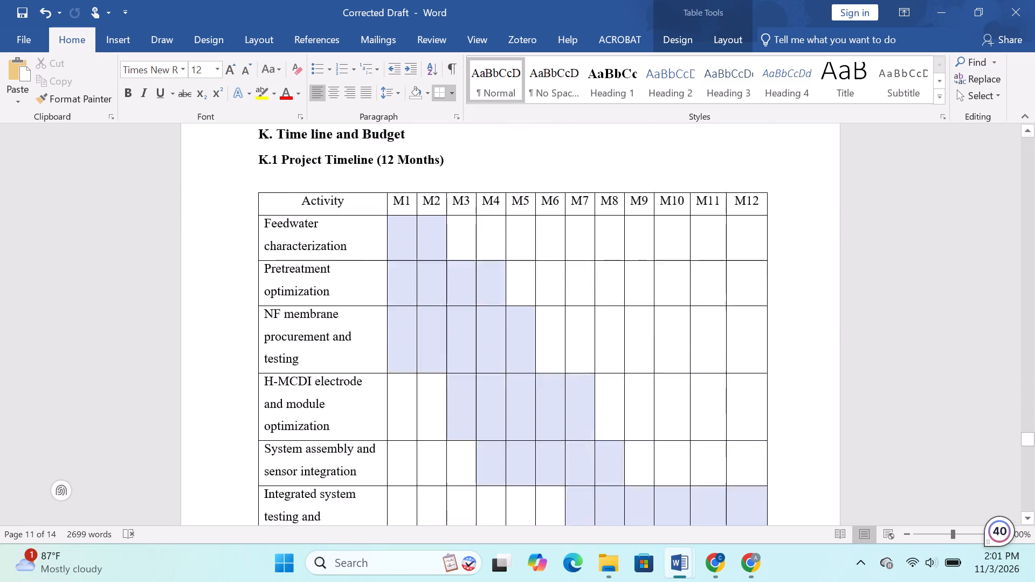
Return to the start of the proposal and reread the A.1 Background and Rationale paragraphs, checking the flagged spellings.
scroll(691, 185, up, 15)
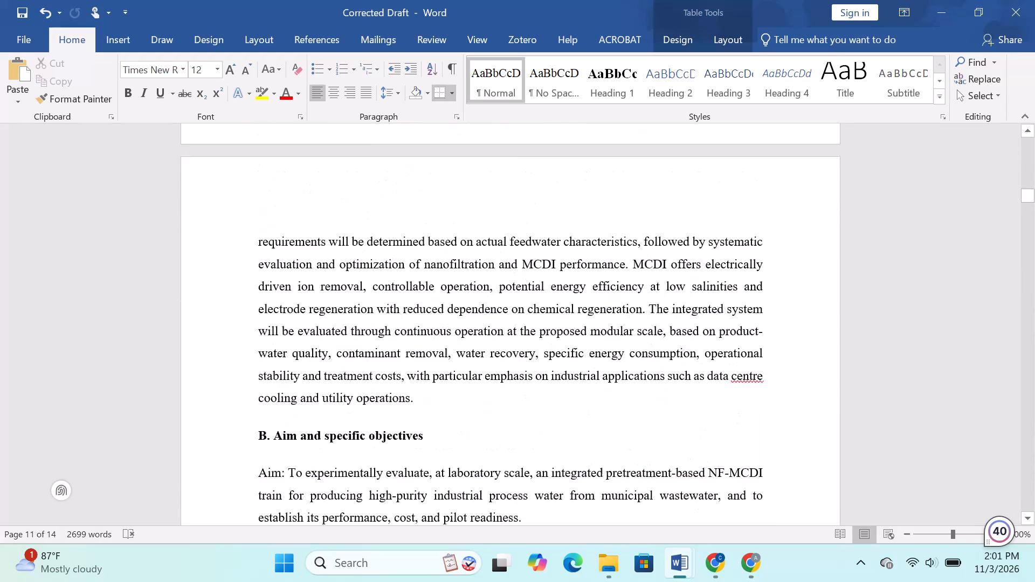
scroll(691, 185, up, 6)
scroll(691, 185, down, 5)
scroll(691, 185, up, 3)
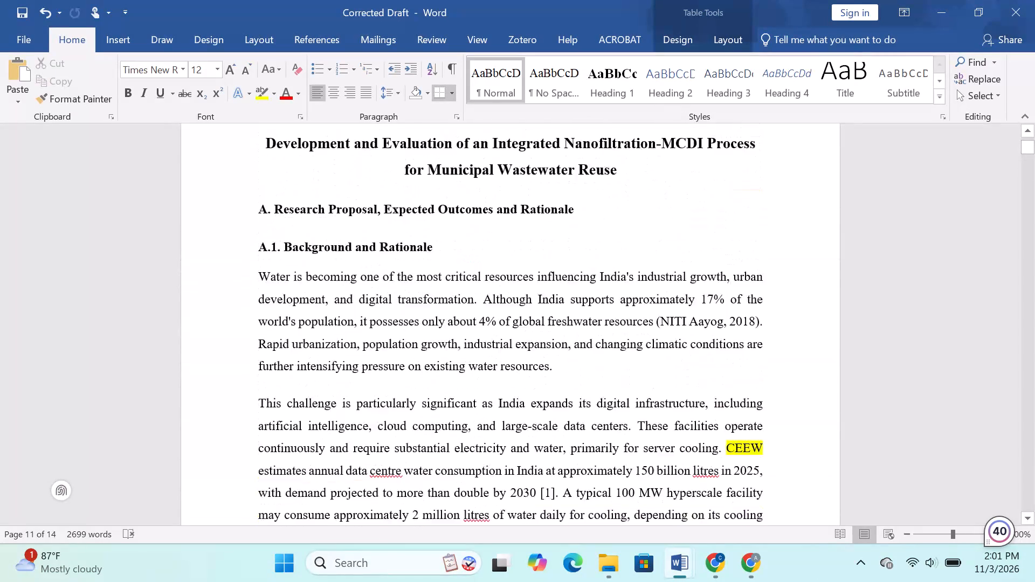
scroll(691, 185, up, 1)
scroll(691, 185, down, 2)
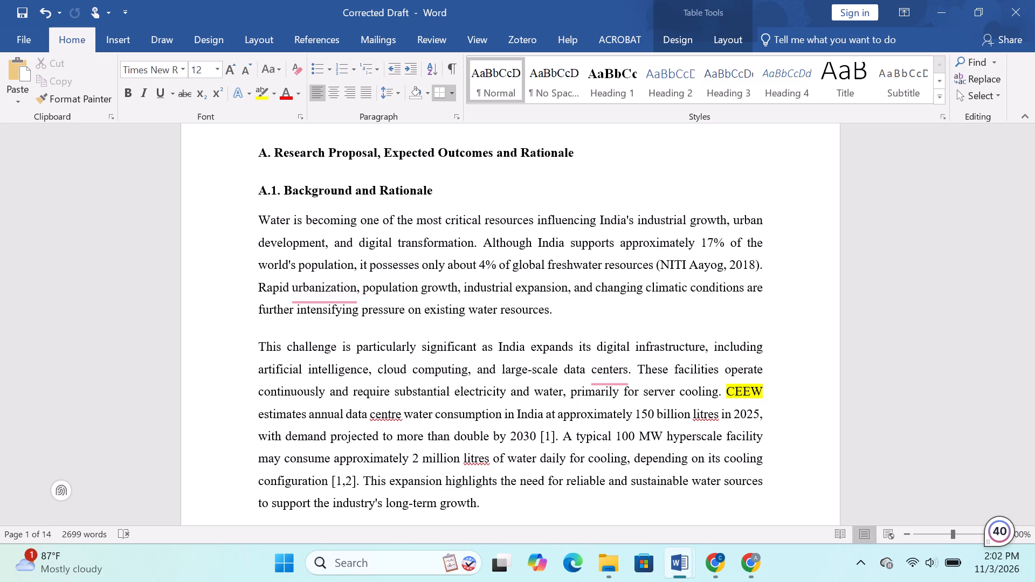
scroll(691, 185, down, 2)
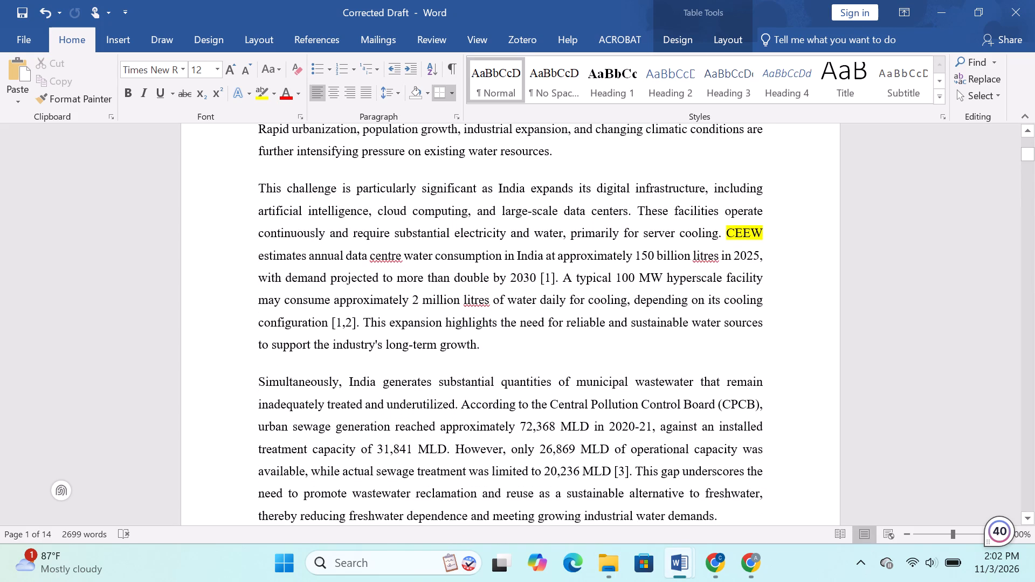
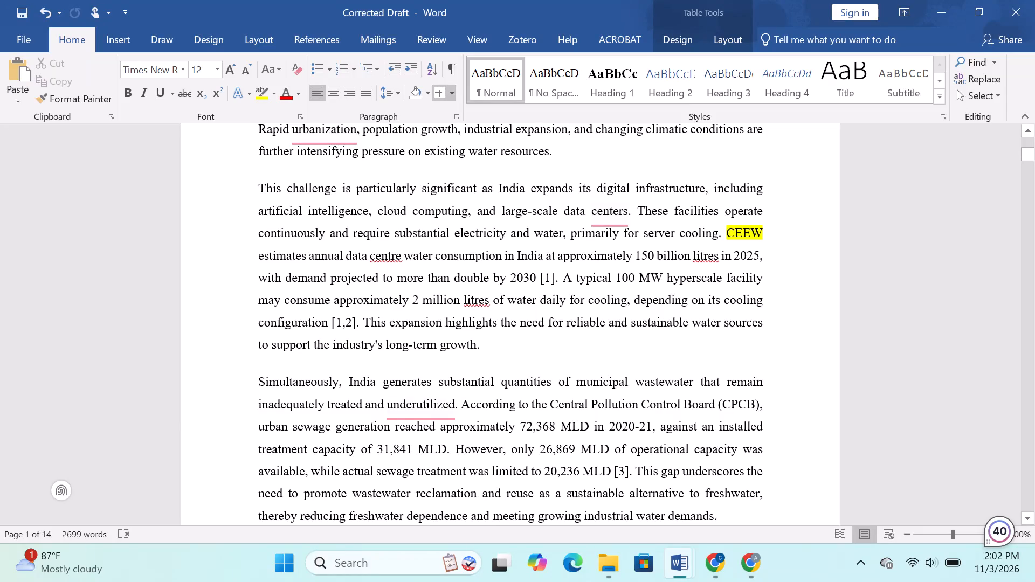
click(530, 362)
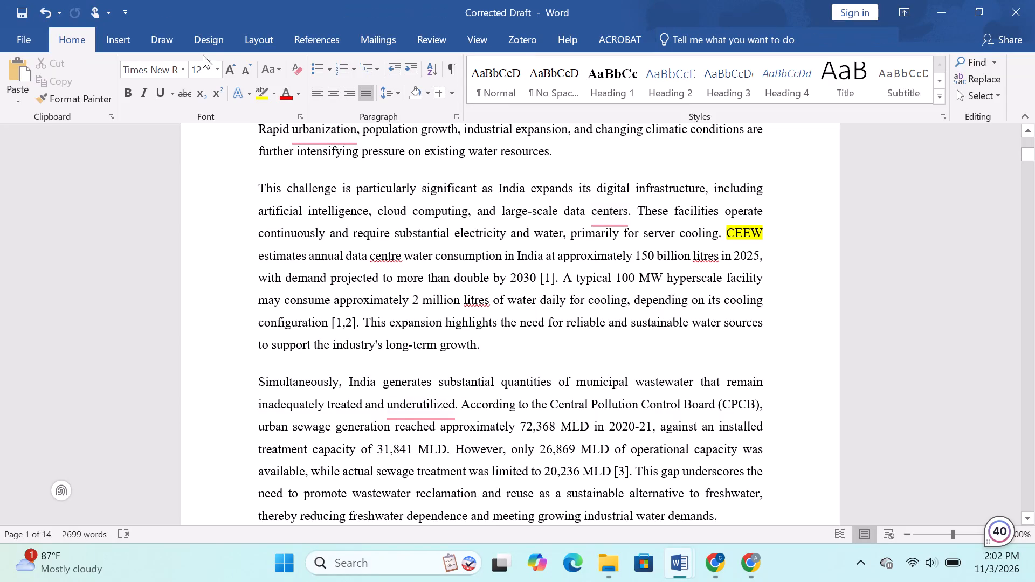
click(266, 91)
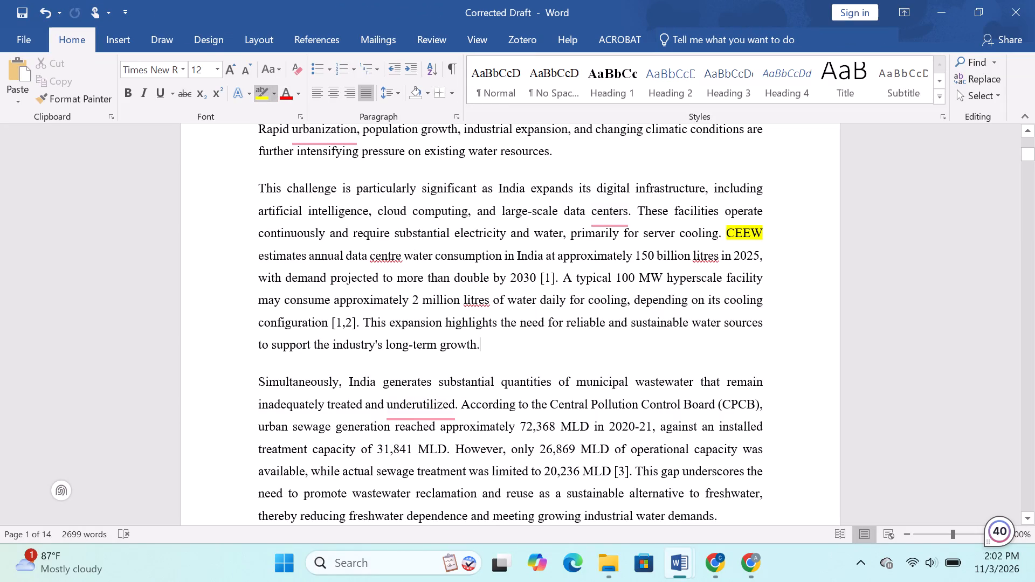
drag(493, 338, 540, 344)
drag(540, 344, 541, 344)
Add the rough note "Exisiting tech limi," at the end of the last A.1 Background and Rationale paragraph.
scroll(541, 344, down, 2)
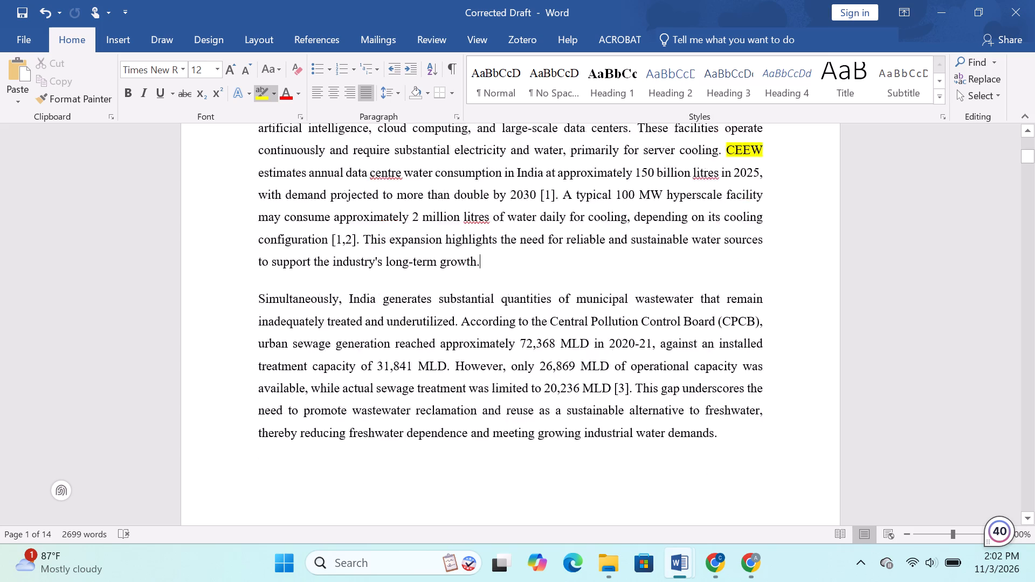
scroll(541, 344, down, 2)
scroll(713, 187, up, 1)
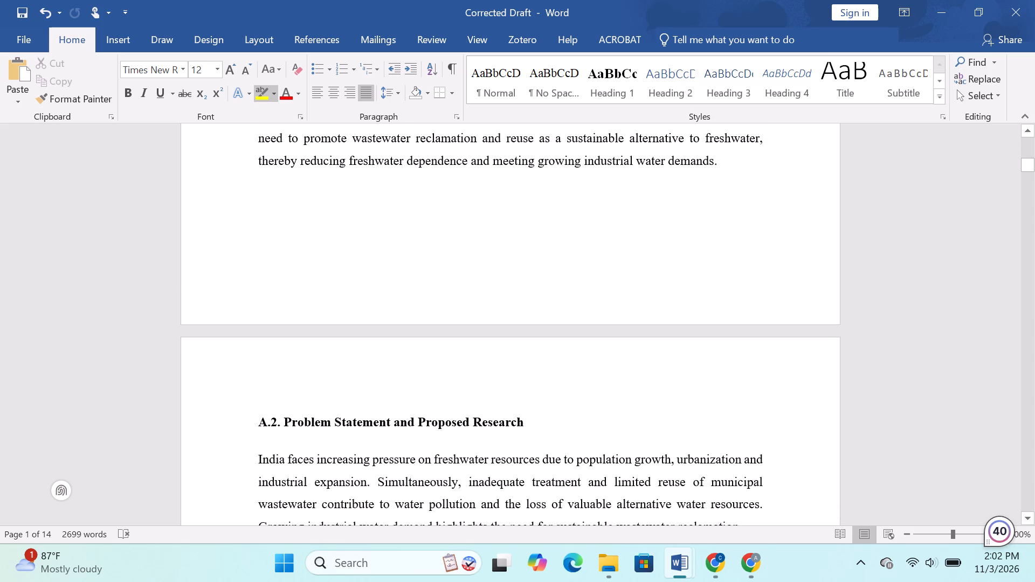
click(722, 177)
click(722, 177)
key(space)
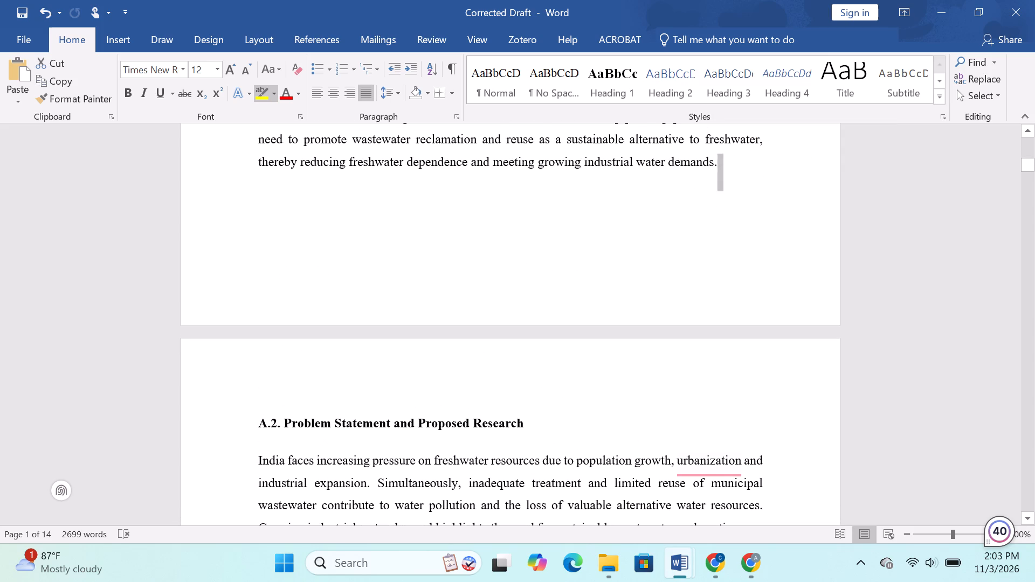
key(w)
key(minus)
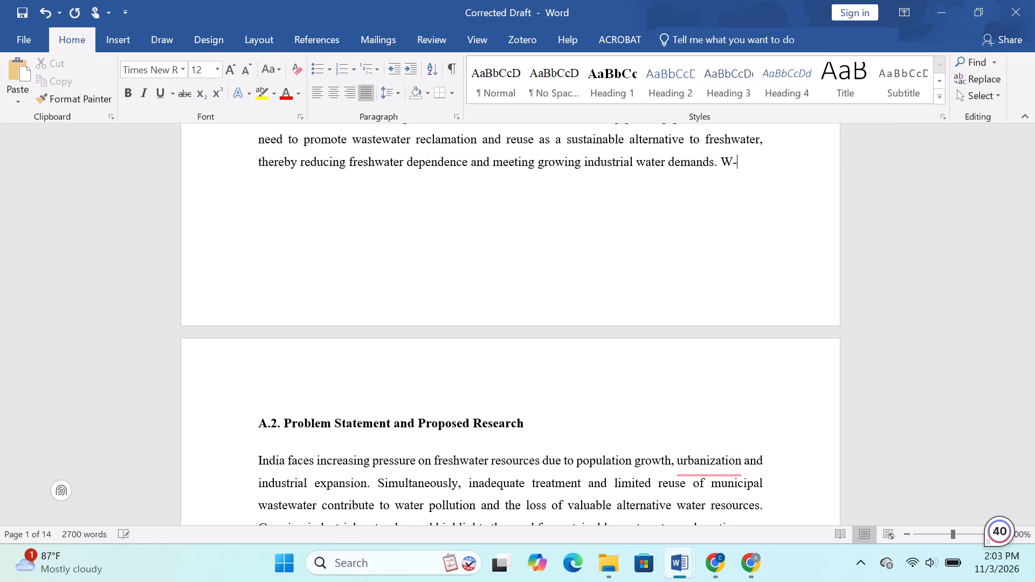
key(BackSpace)
key(BackSpace)
text(exisi)
text(g=-==)
key(equal)
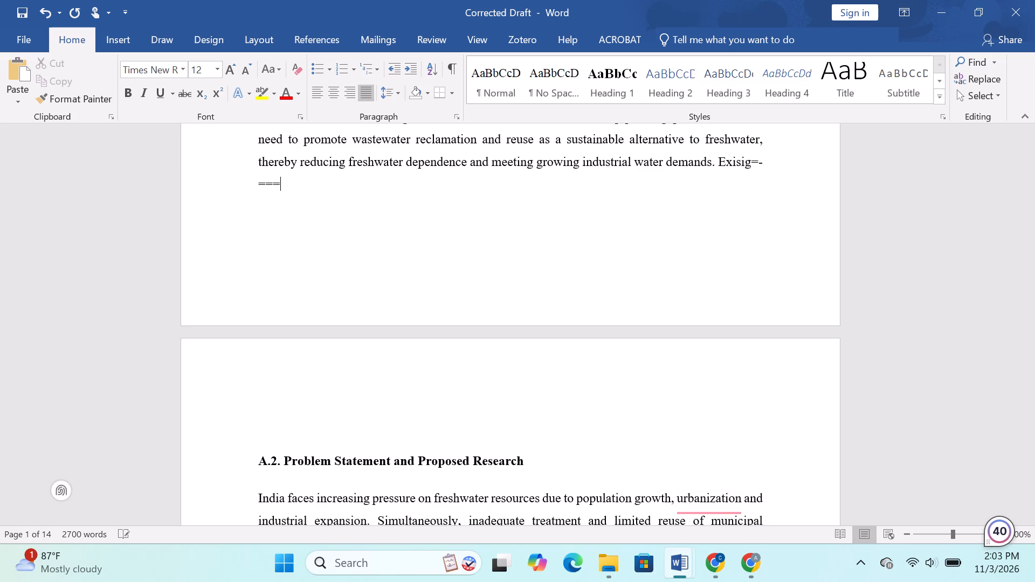
key(BackSpace)
key(BackSpace)
key(BackSpace)
key(BackSpace)
key(BackSpace)
key(BackSpace)
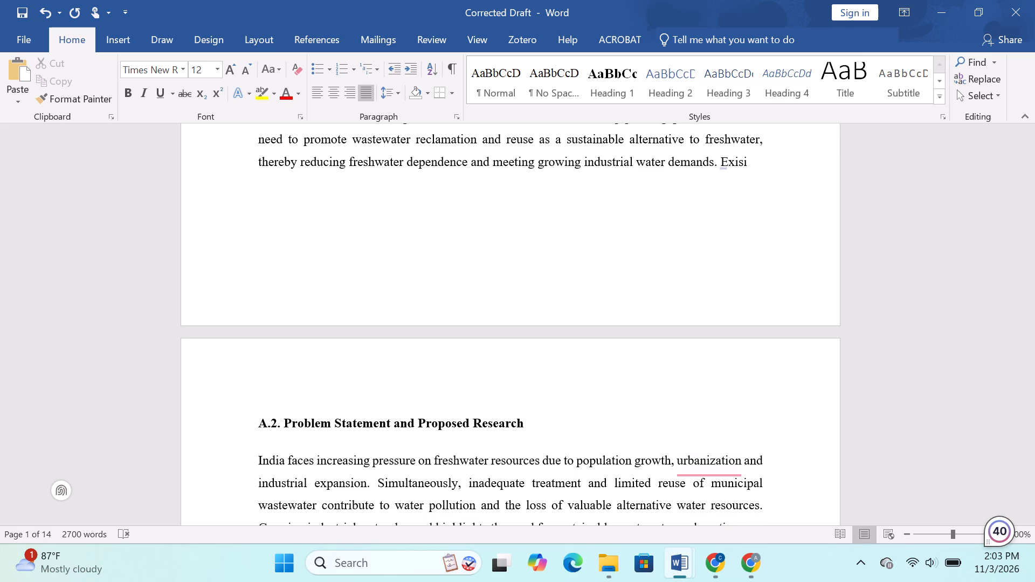
text(ting te)
key(ctrl+c)
key(h)
text(=nl==)
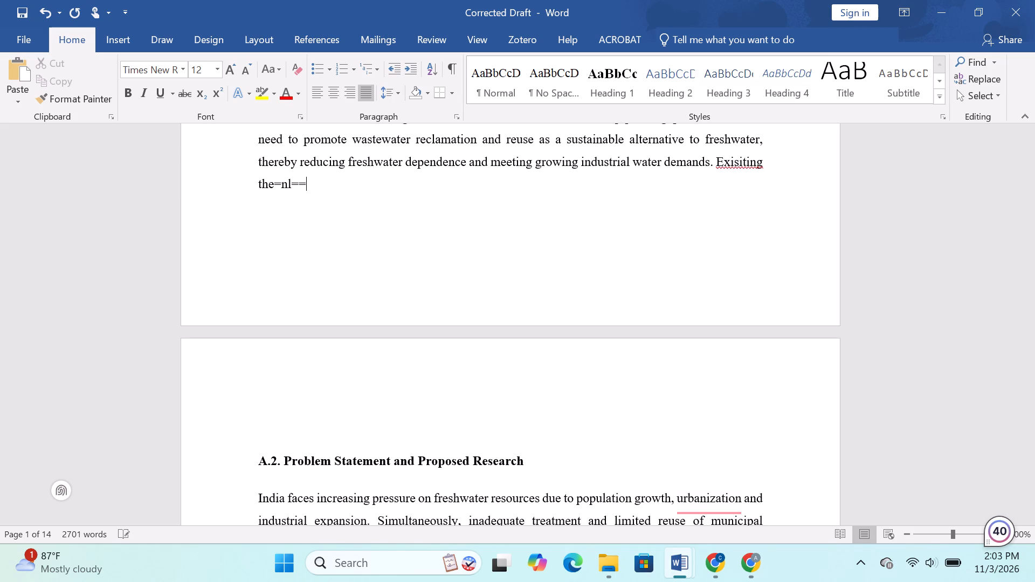
key(BackSpace)
key(BackSpace)
key(BackSpace)
key(BackSpace)
key(BackSpace)
key(BackSpace)
key(BackSpace)
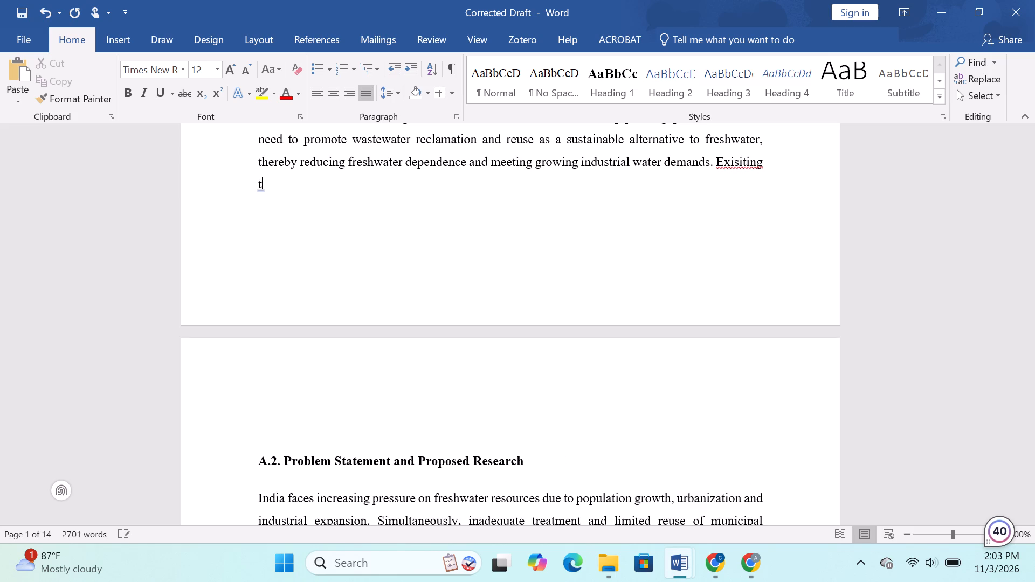
text(ech limi)
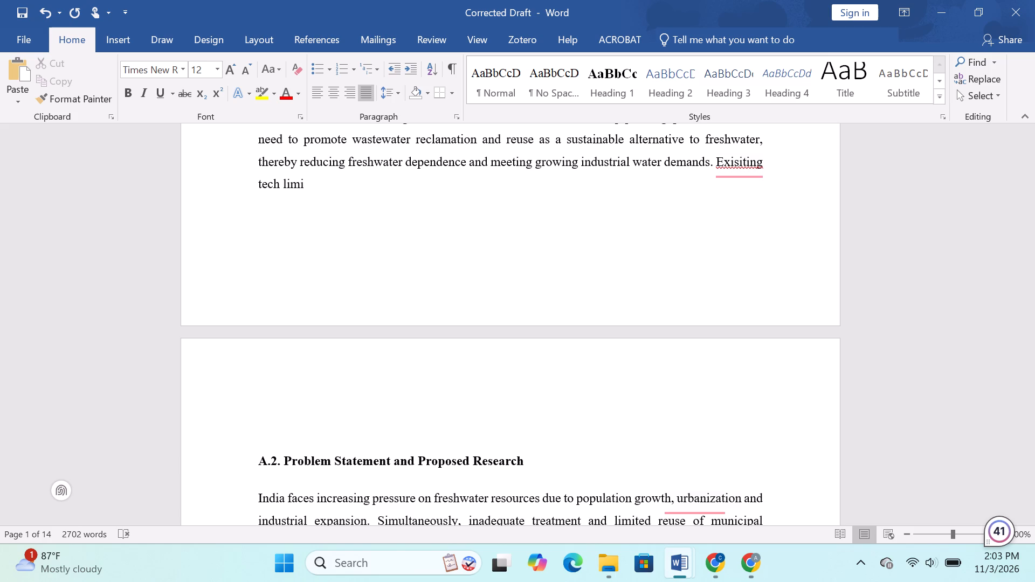
key(comma)
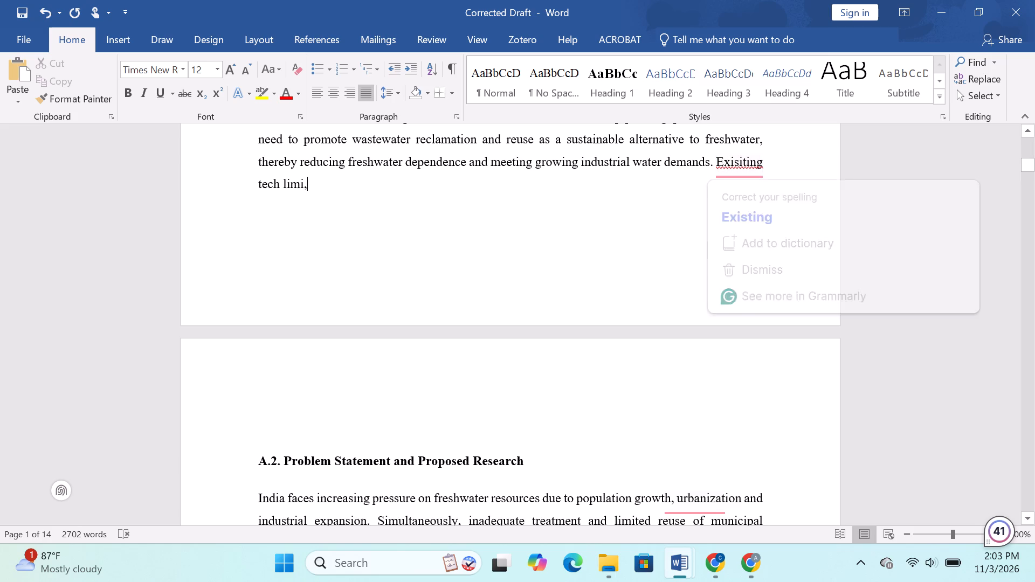
Highlight the note "Exisiting tech limi," in yellow and save the document.
click(708, 162)
drag(713, 161, 720, 184)
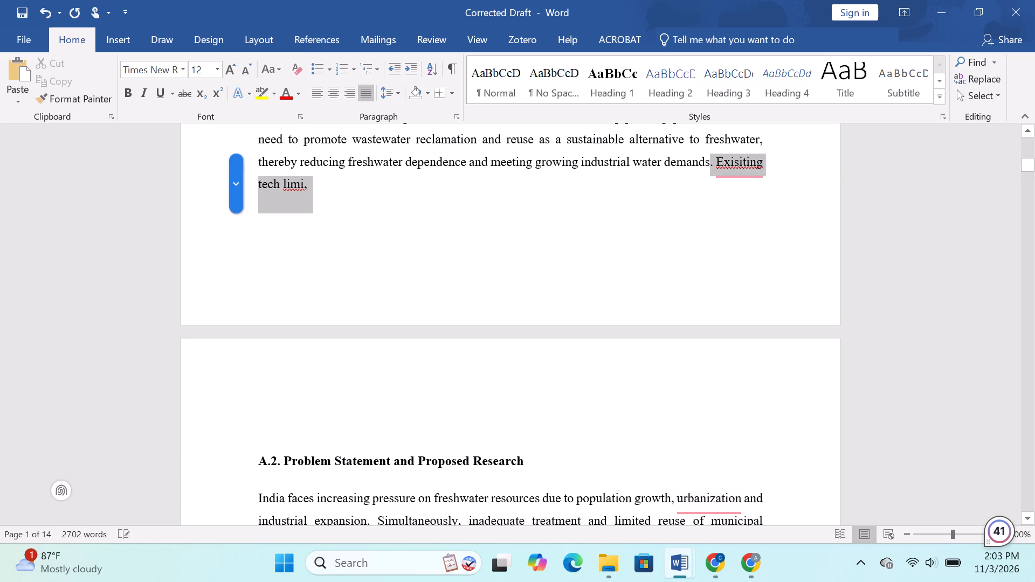
drag(720, 184, 721, 184)
click(772, 163)
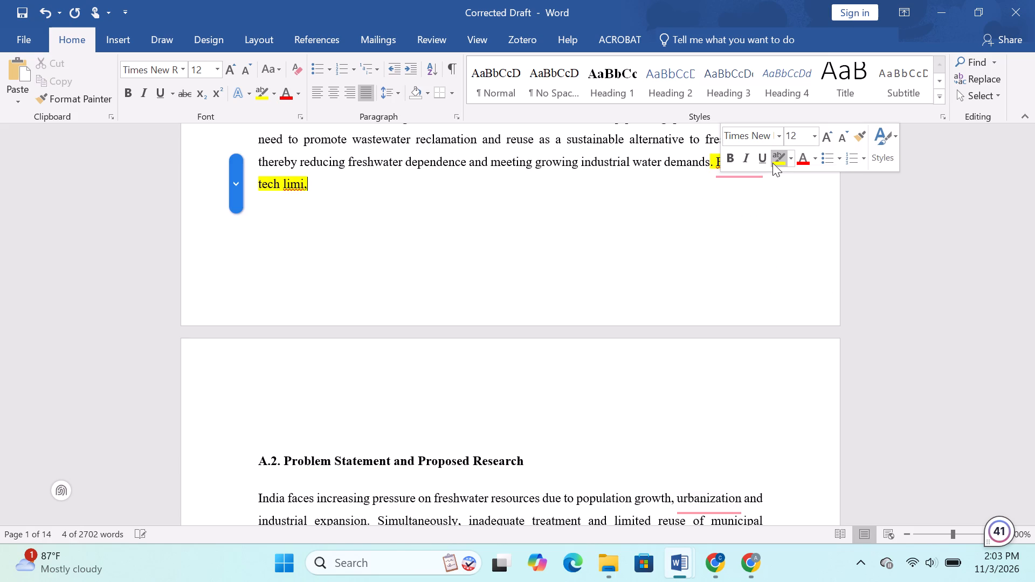
key(ctrl+s)
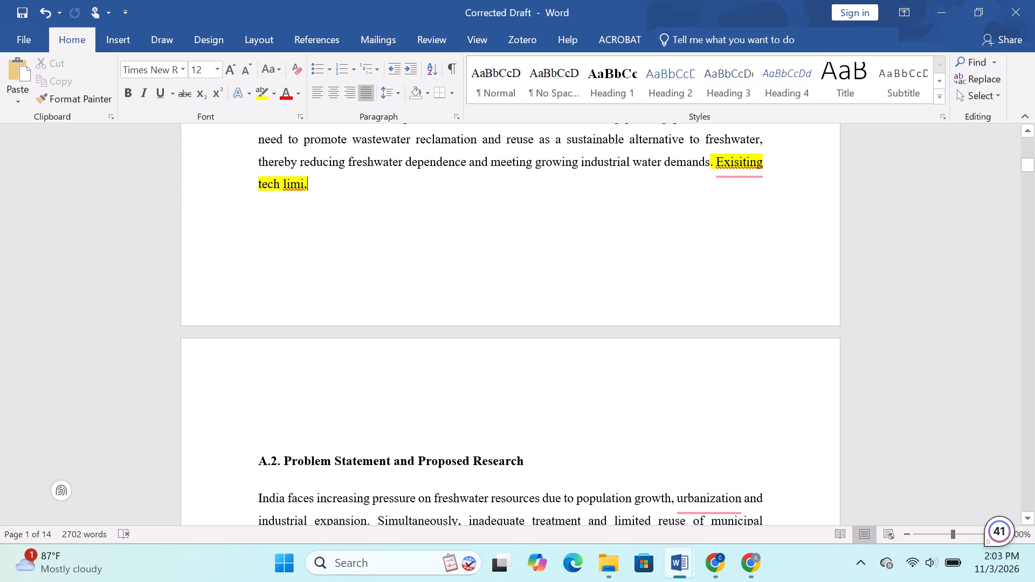
click(679, 193)
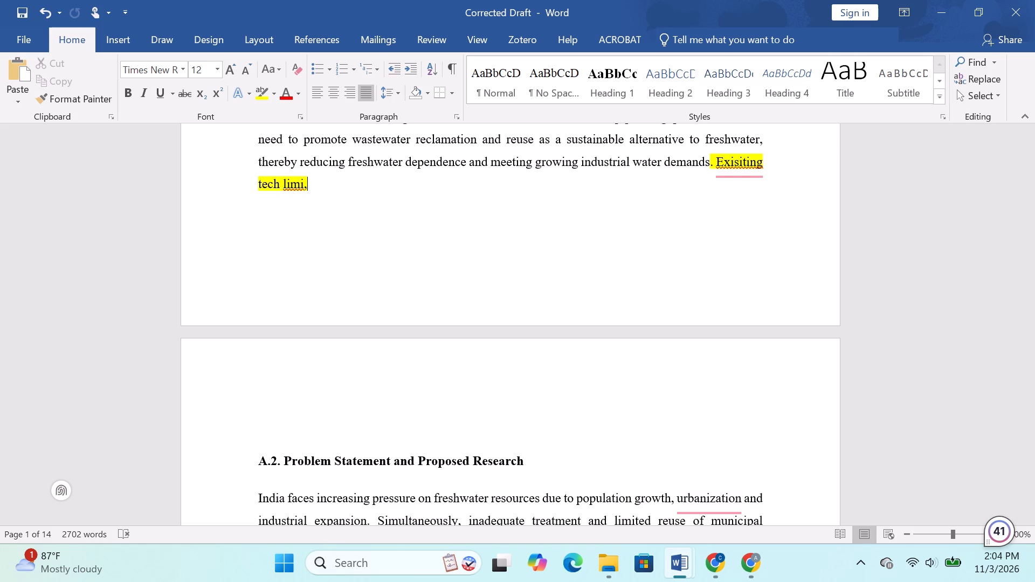
scroll(932, 288, up, 3)
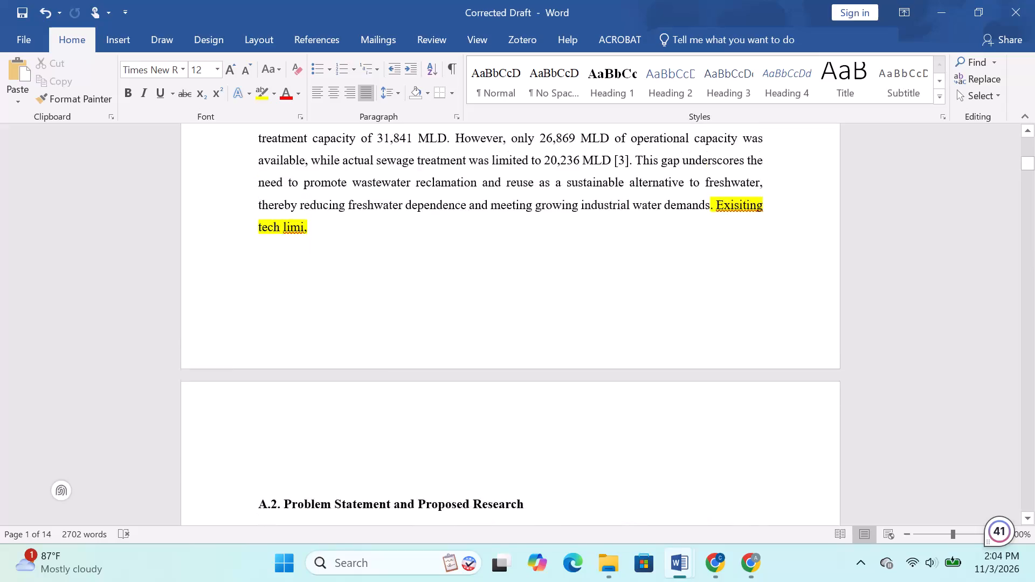
scroll(879, 300, up, 11)
scroll(868, 310, down, 2)
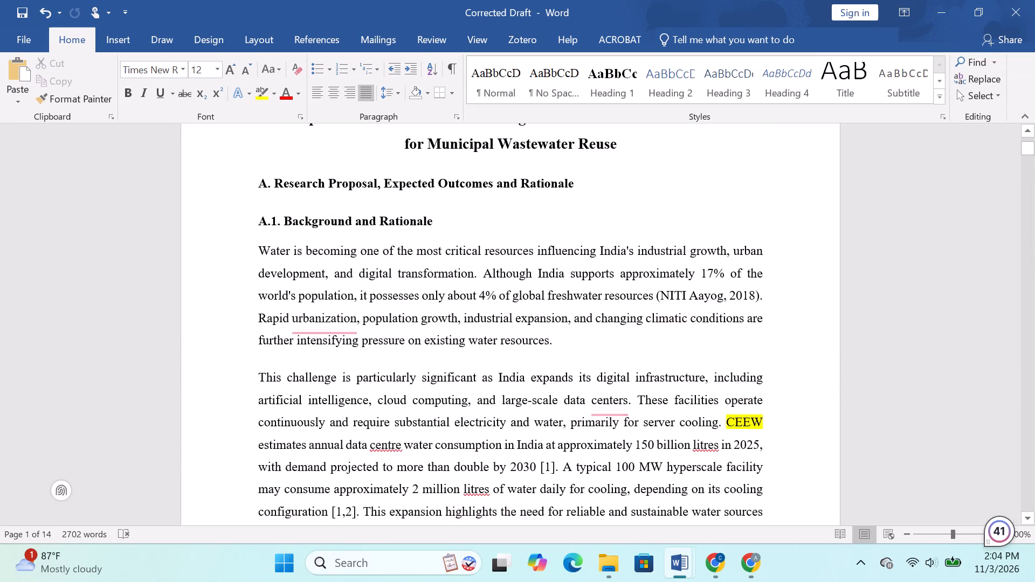
scroll(868, 310, down, 2)
drag(727, 271, 766, 269)
key(ctrl+c)
click(750, 571)
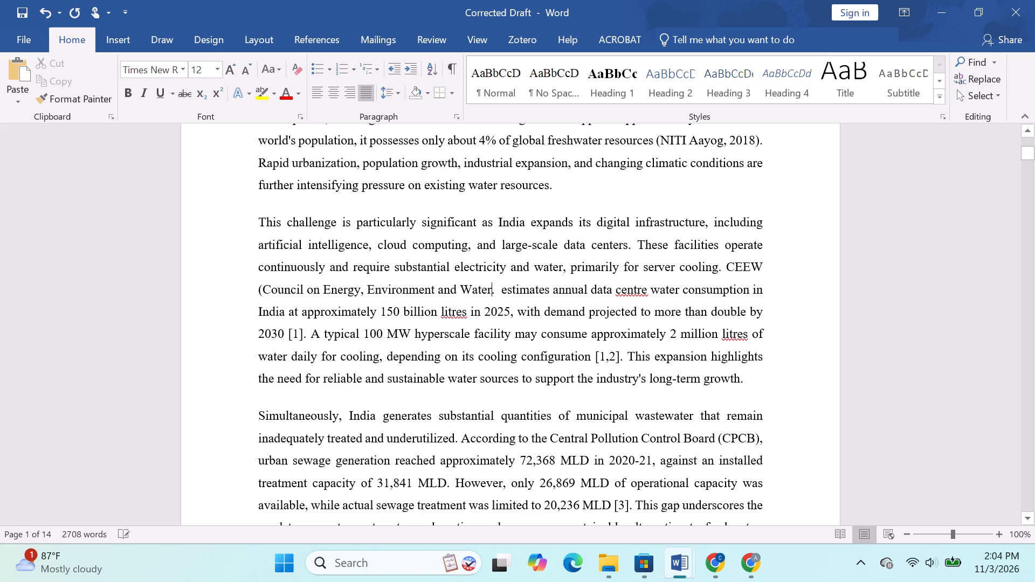
key(Delete)
key(shift+parenright)
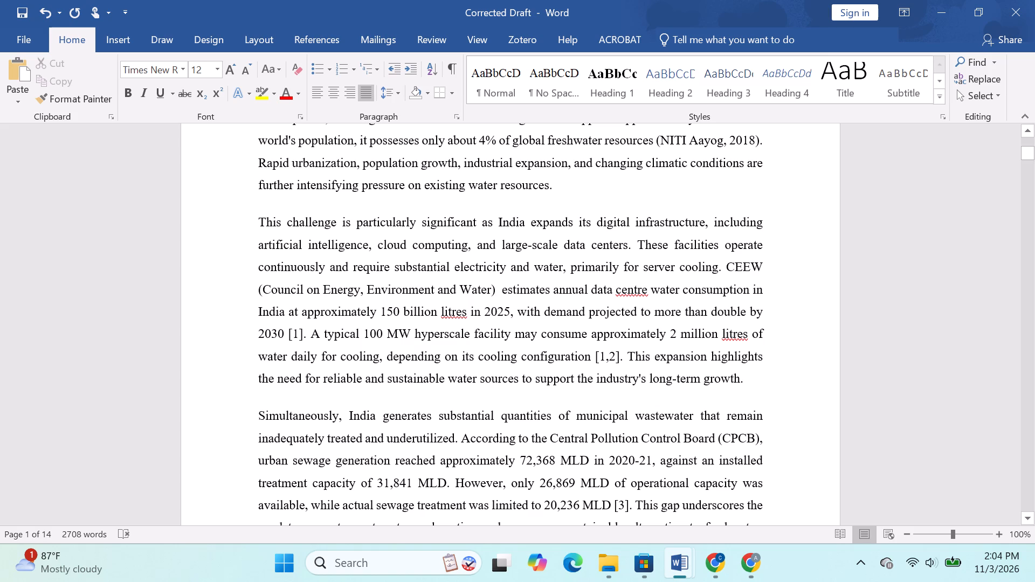
Change "centers" to "centres" in the first sentence of the second A.1 paragraph.
scroll(558, 324, up, 3)
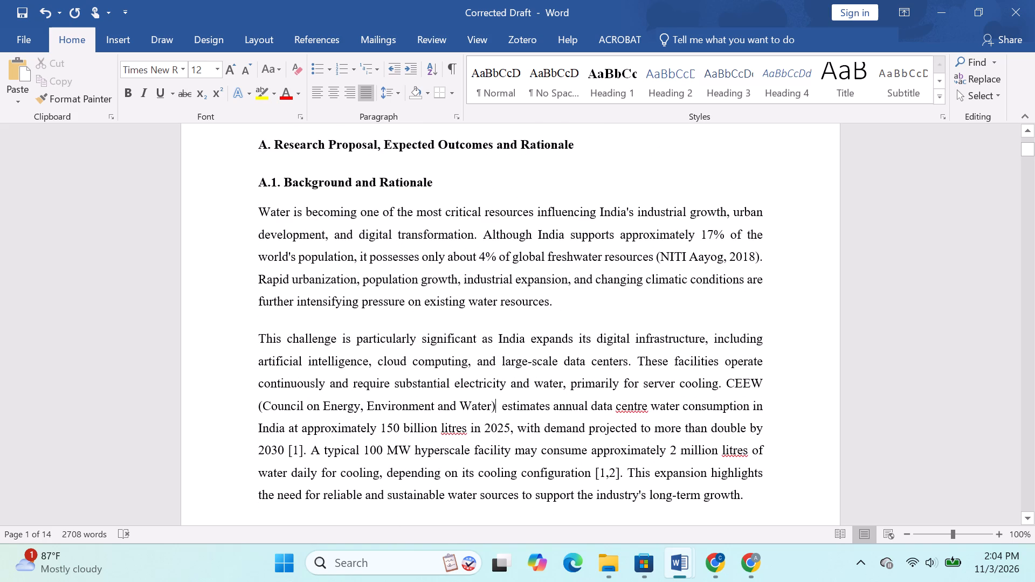
click(618, 364)
key(BackSpace)
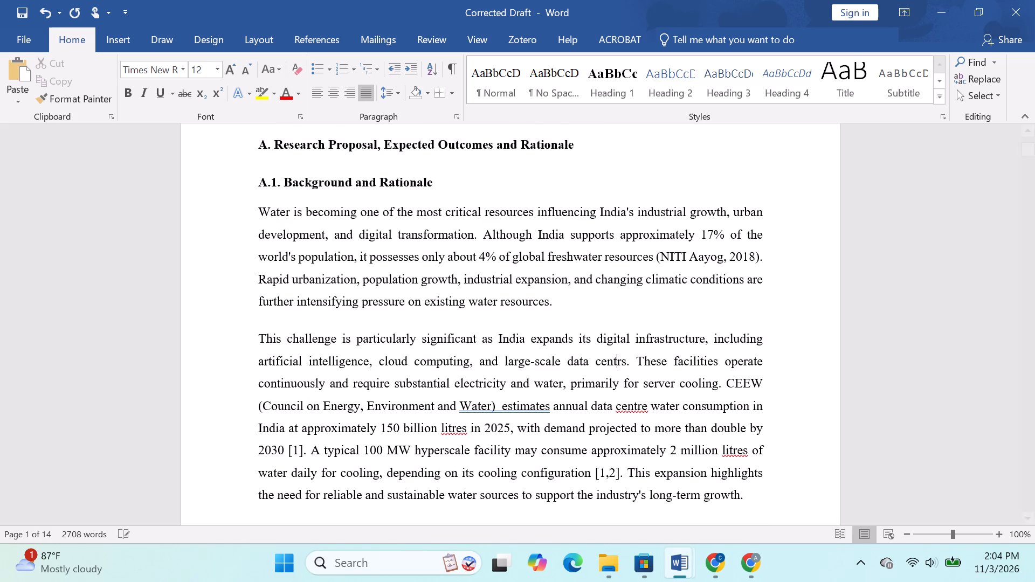
key(Right)
key(e)
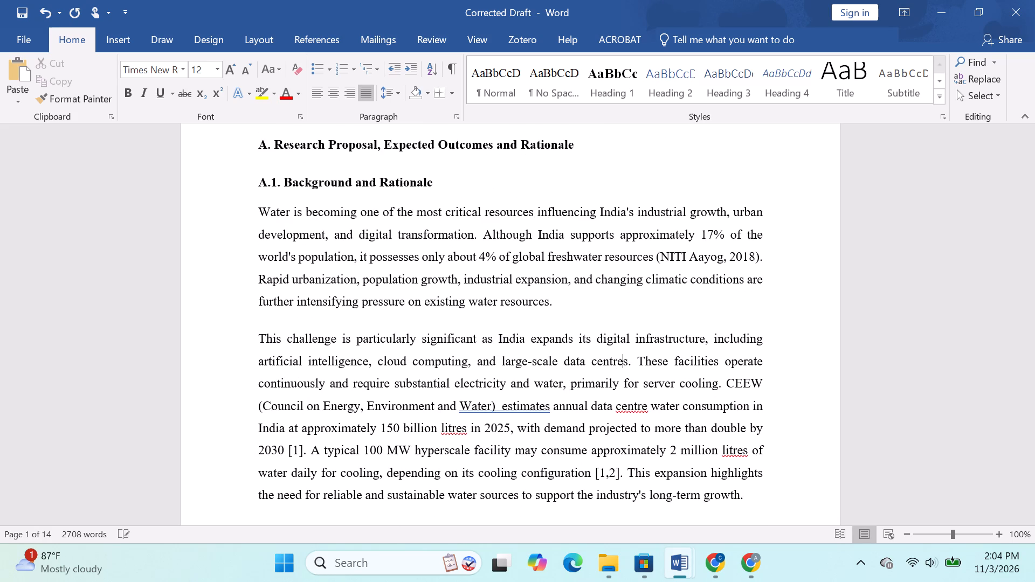
Correct the extra space between "Water)" and "estimates" in the second A.1 paragraph.
scroll(558, 466, down, 2)
click(503, 331)
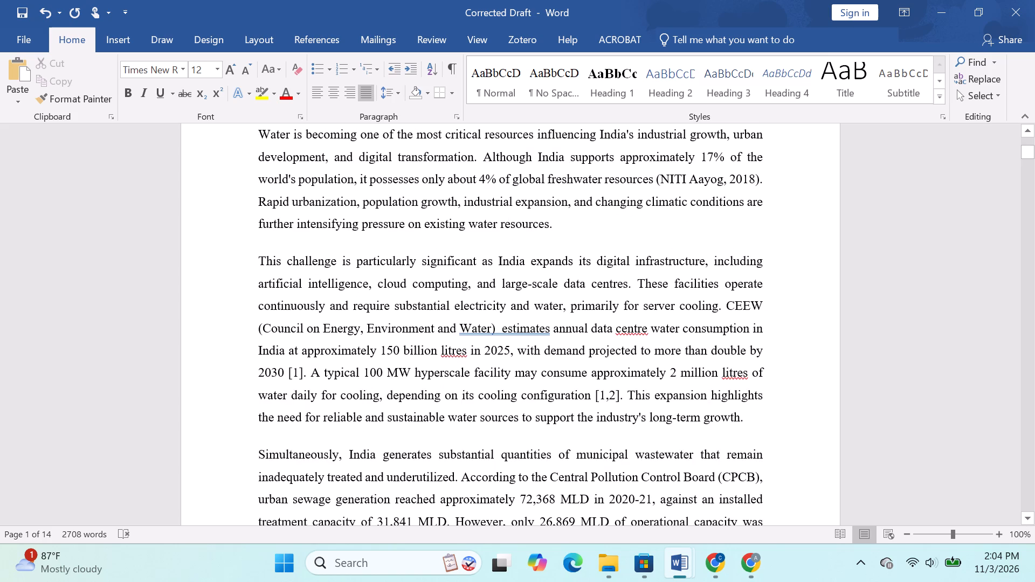
right_click(505, 331)
click(461, 103)
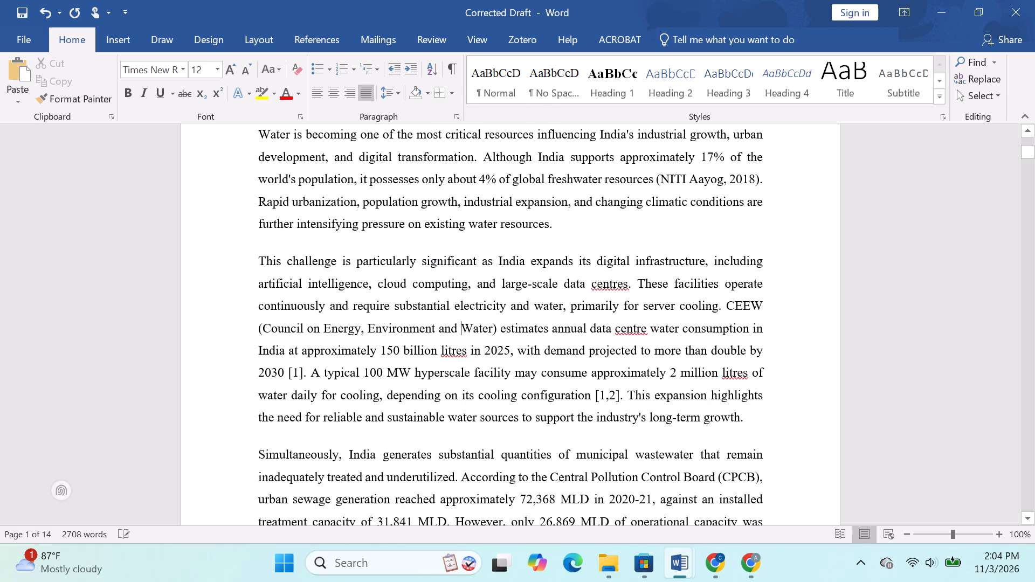
Look through the Grammarly suggestions for the draft.
click(1004, 532)
scroll(962, 172, up, 3)
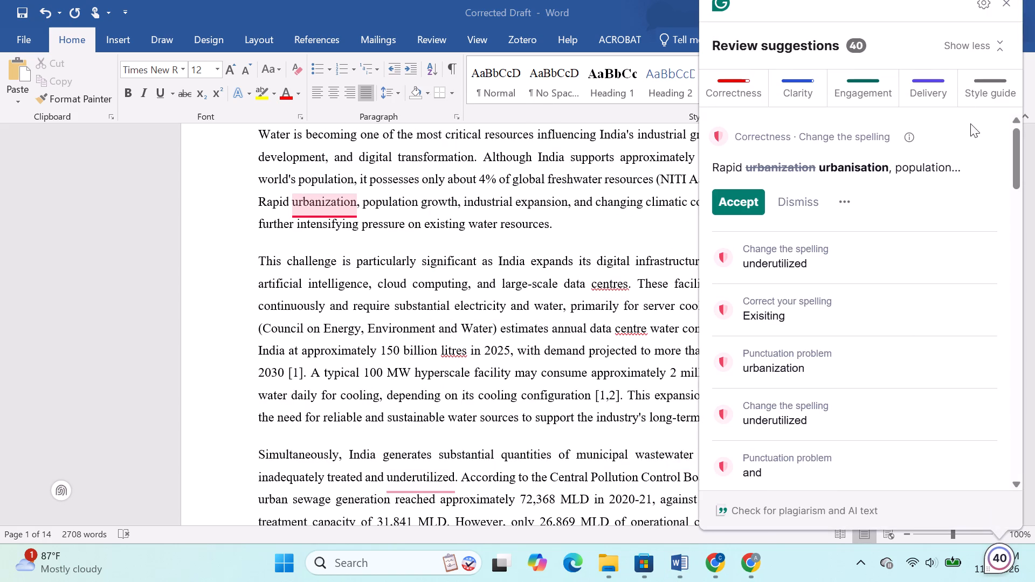
scroll(821, 375, down, 2)
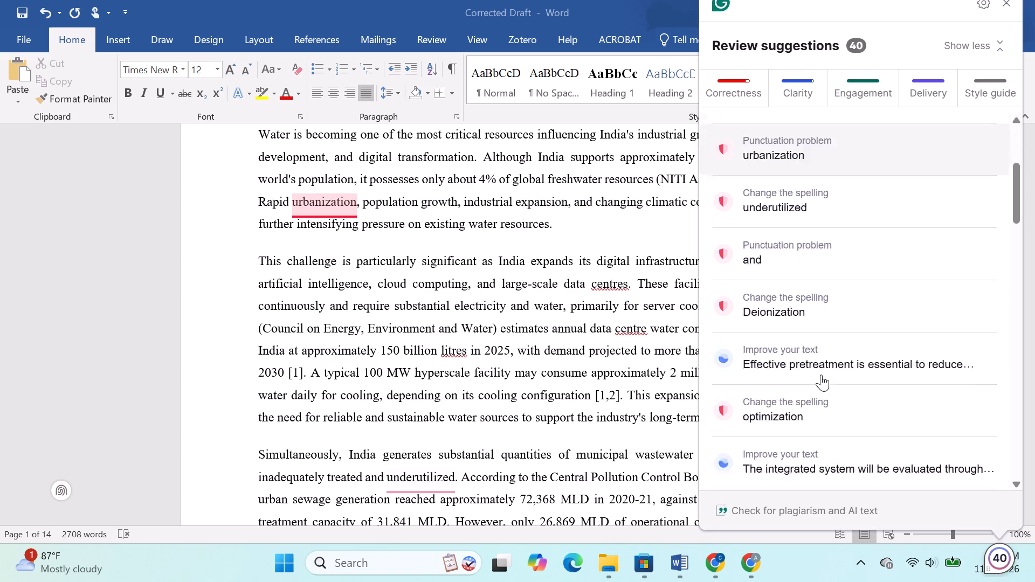
scroll(821, 375, down, 2)
scroll(821, 375, up, 6)
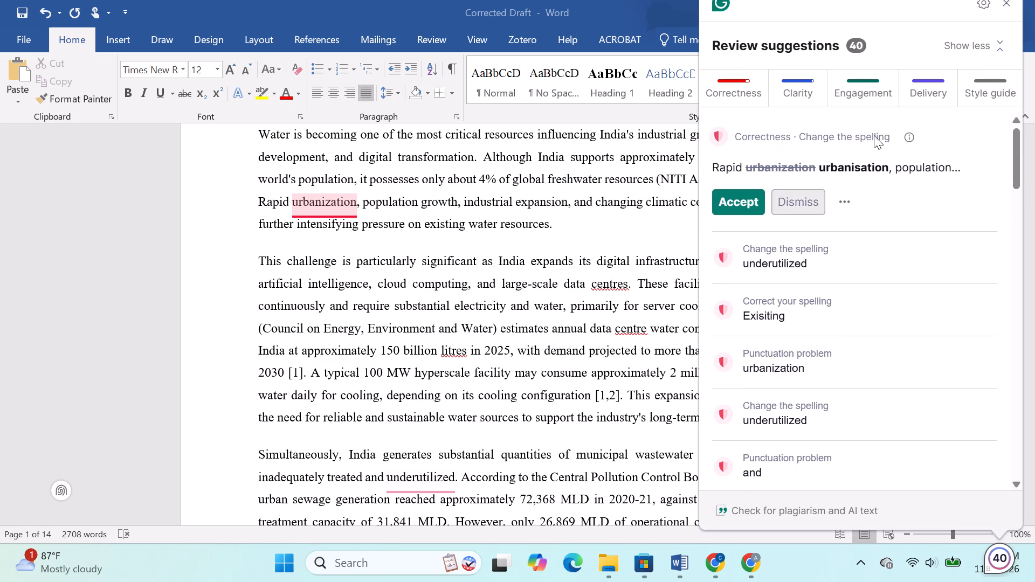
click(808, 53)
Set Grammarly's writing language to British English and close its settings.
click(984, 10)
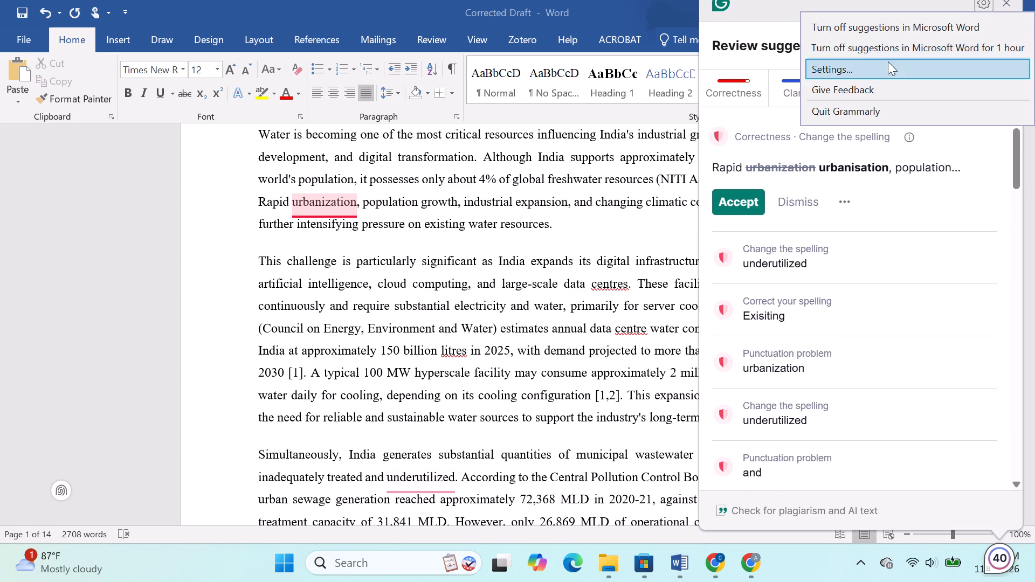
click(865, 73)
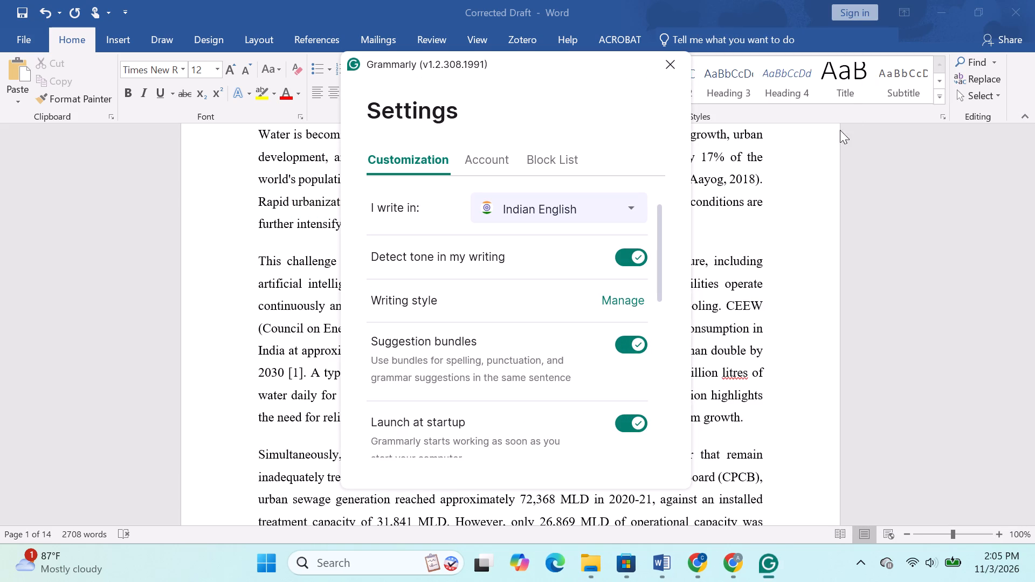
click(609, 205)
click(564, 274)
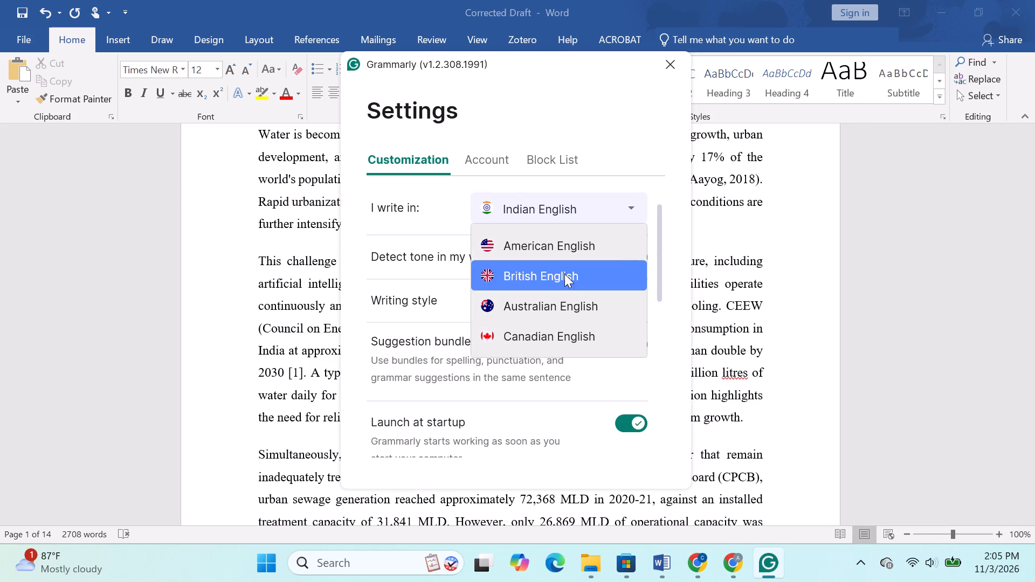
scroll(639, 143, down, 5)
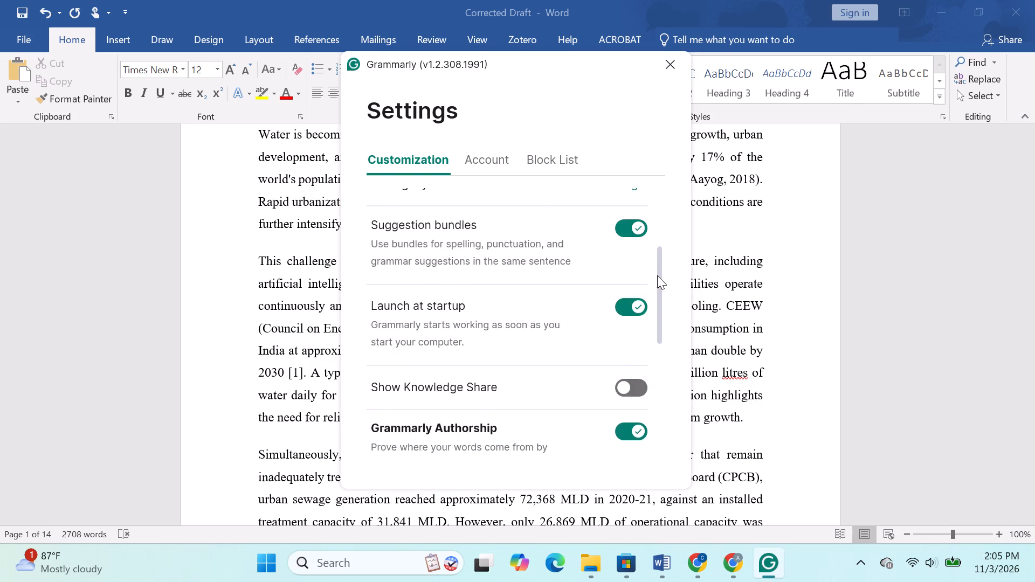
scroll(658, 276, down, 12)
scroll(641, 193, down, 4)
click(663, 65)
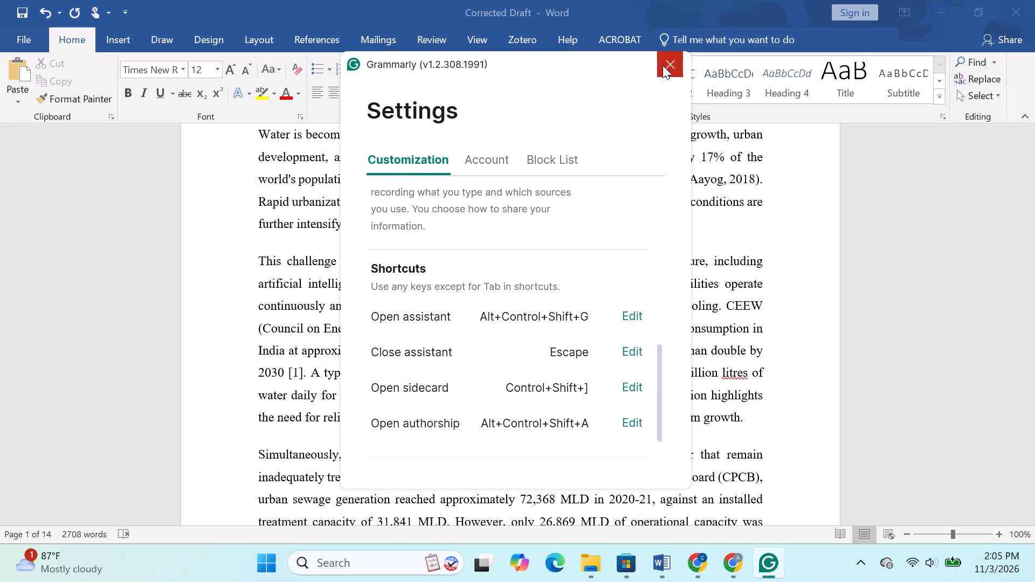
Search Google for "urbanization" in a new Chrome tab to check the spelling used in the draft.
scroll(809, 332, up, 7)
scroll(809, 332, down, 5)
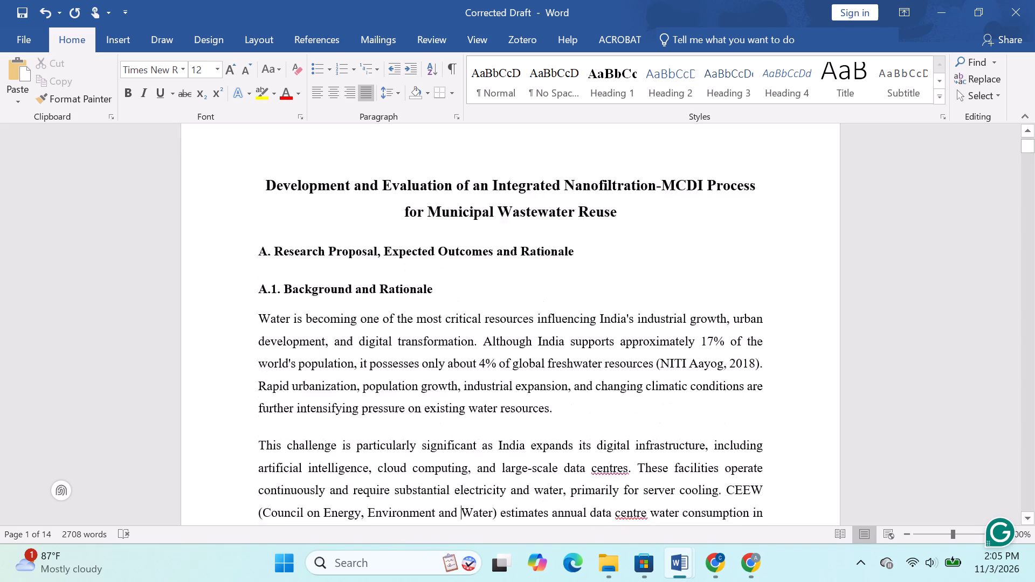
scroll(809, 332, down, 1)
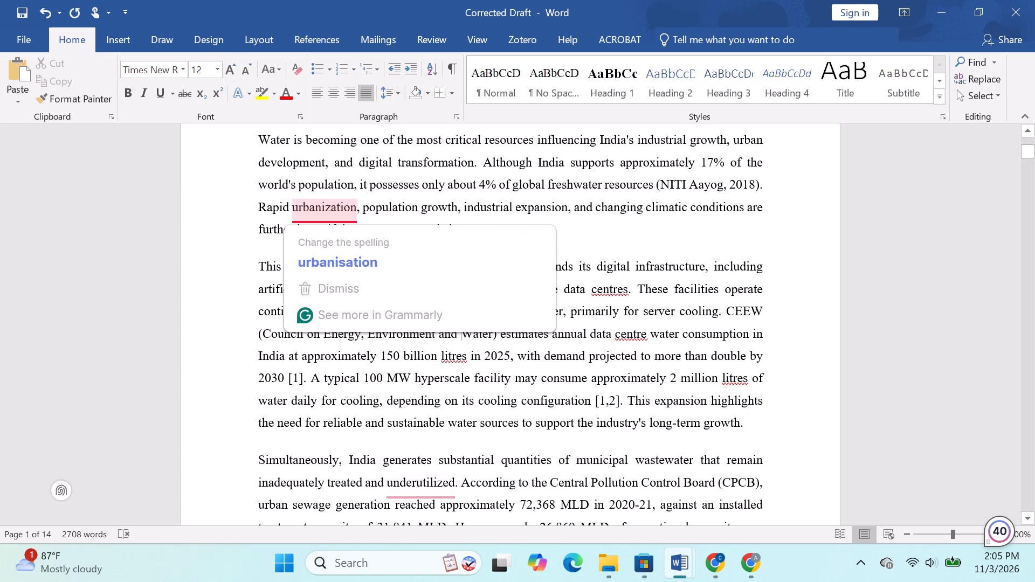
click(755, 550)
click(424, 0)
click(515, 316)
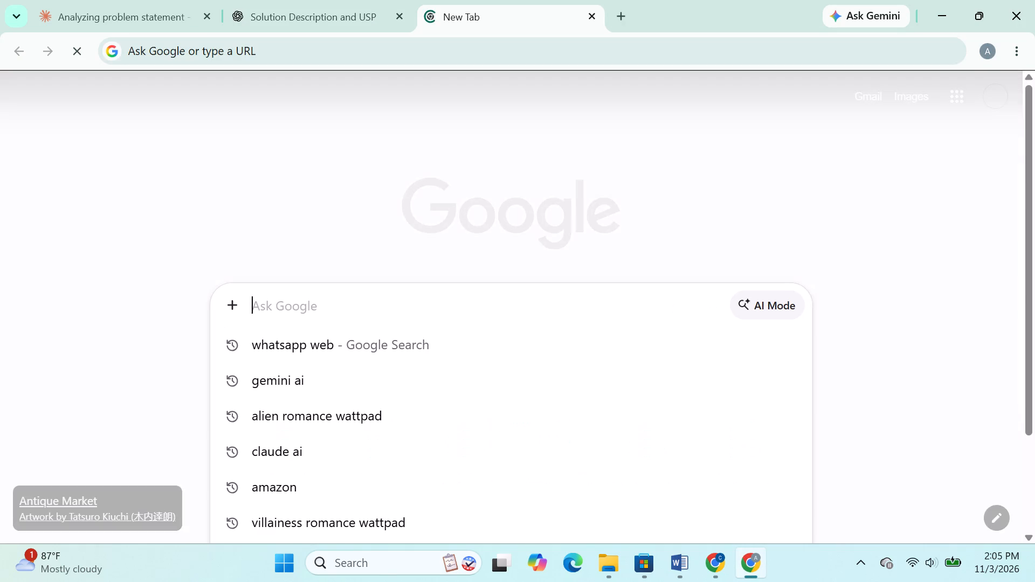
text(urbanizatio)
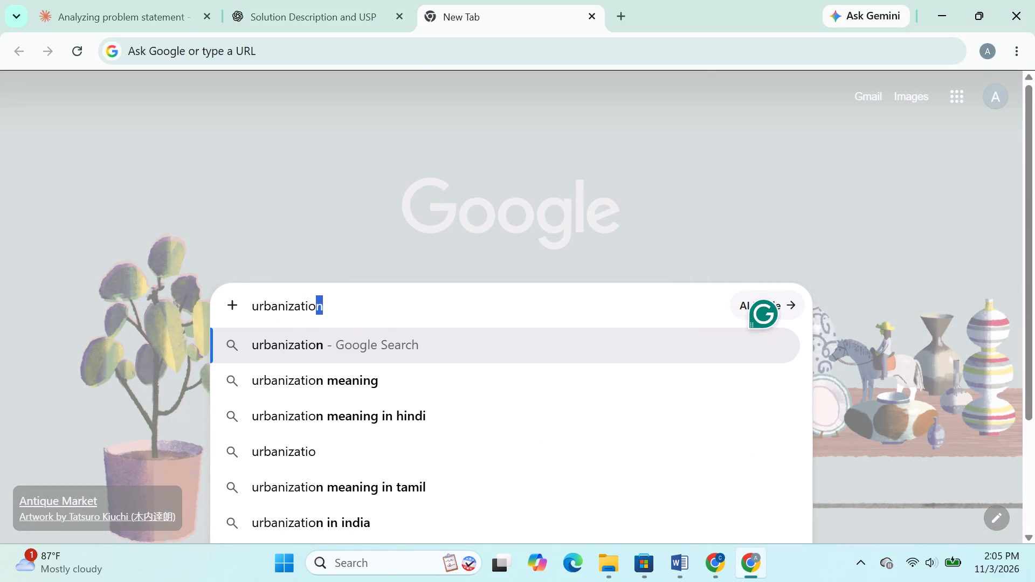
click(508, 336)
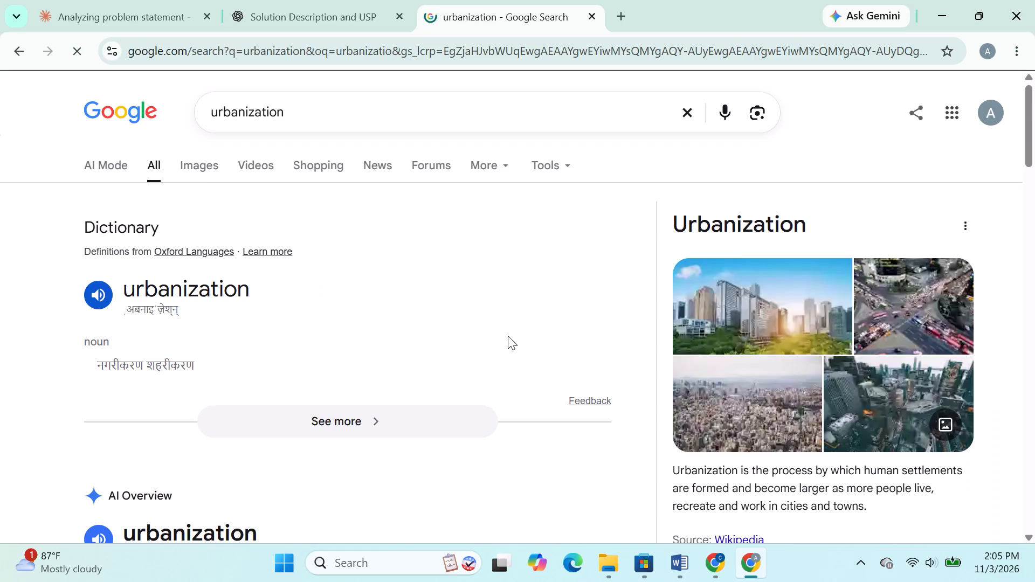
scroll(333, 321, down, 4)
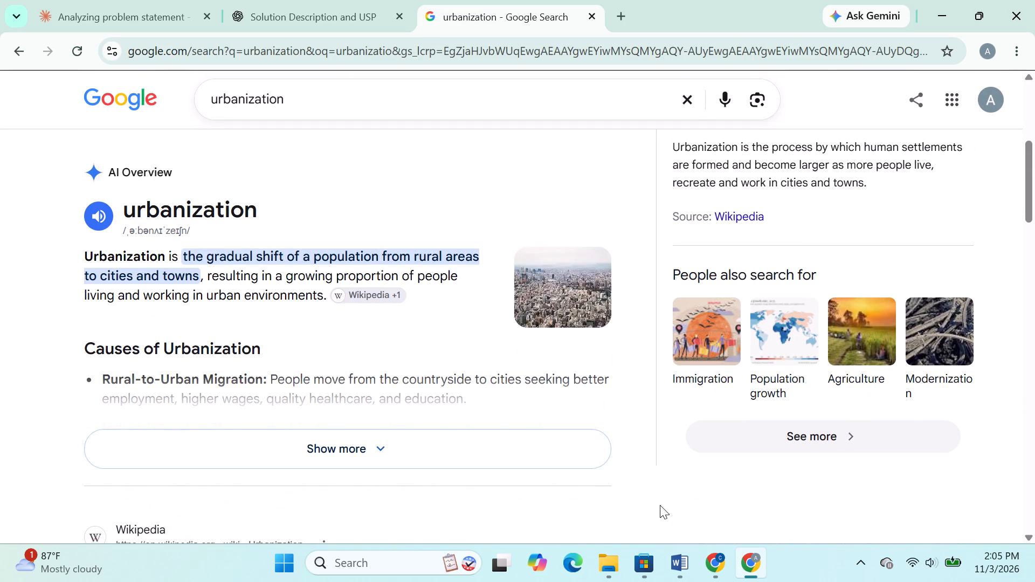
Switch back to the Corrected Draft in Word and copy the whole third A.1 paragraph, starting "Simultaneously, India generates".
click(721, 567)
click(671, 564)
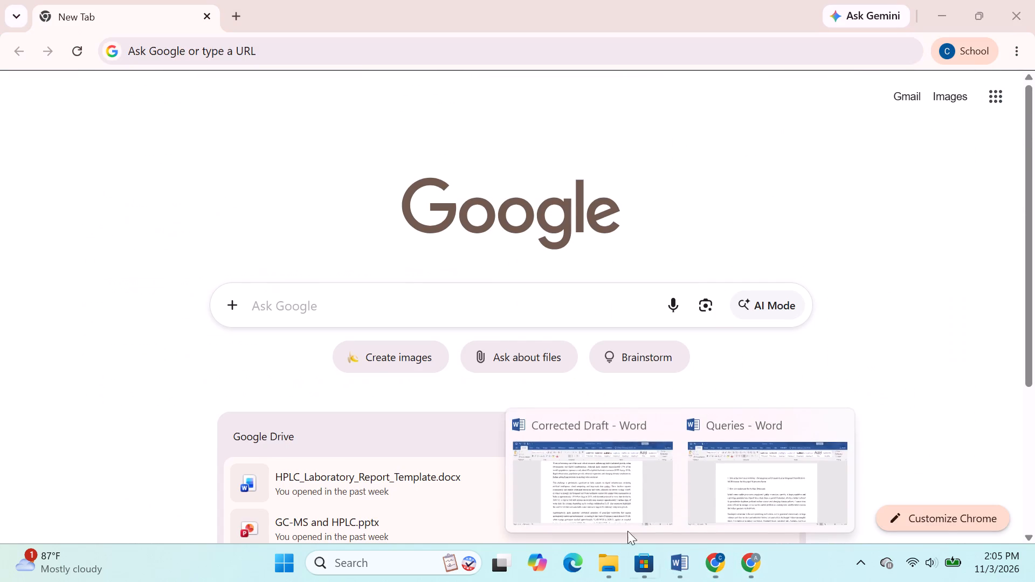
click(604, 508)
scroll(574, 378, down, 2)
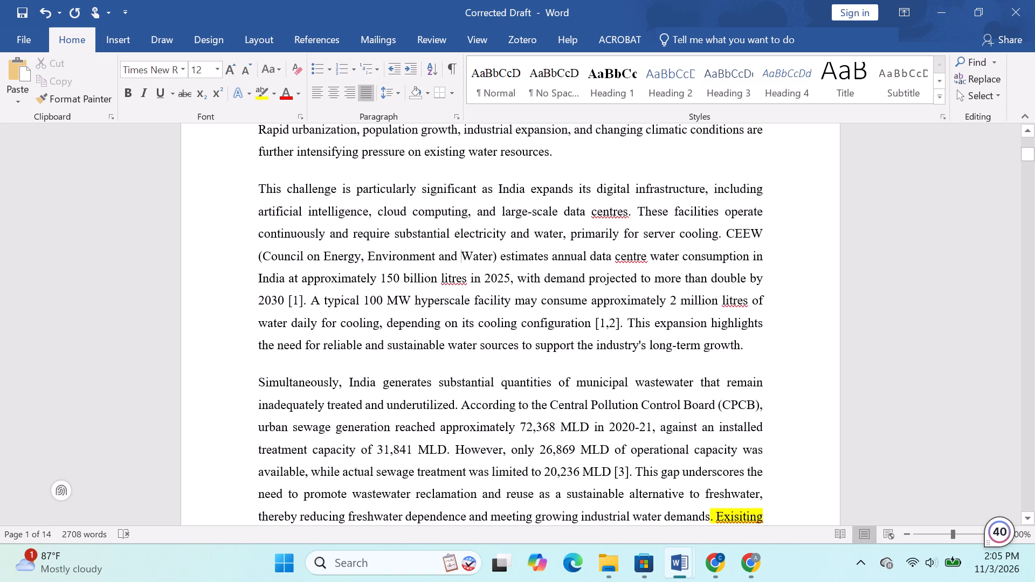
scroll(560, 397, down, 2)
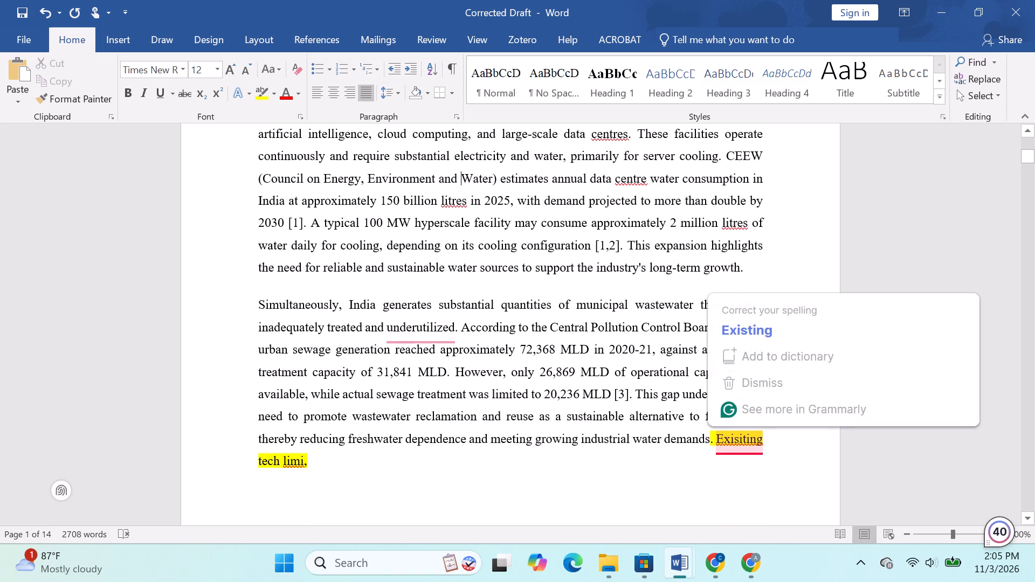
click(440, 463)
scroll(439, 463, down, 7)
scroll(439, 463, up, 5)
drag(358, 389, 264, 234)
key(ctrl+c)
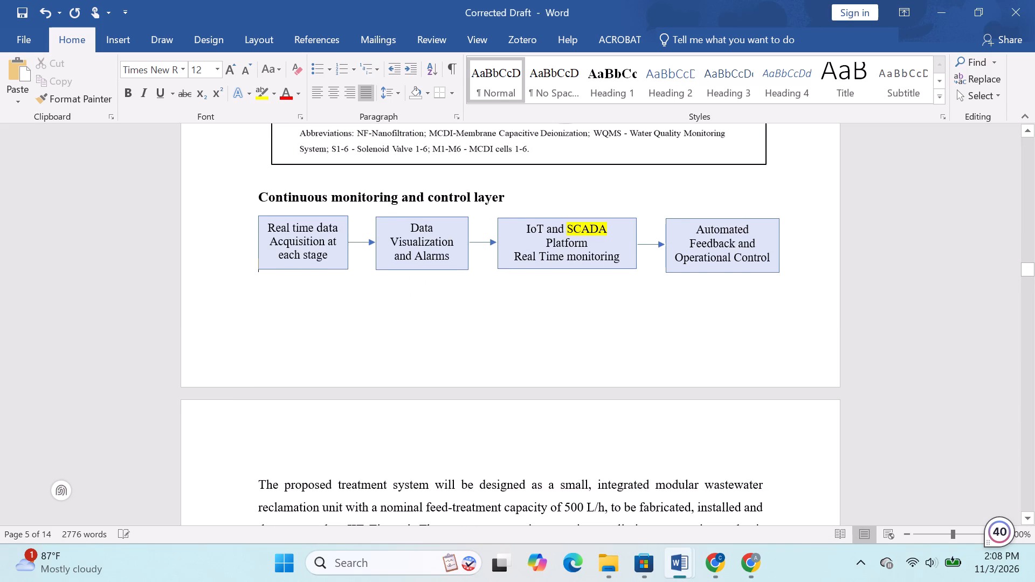
drag(613, 227, 564, 227)
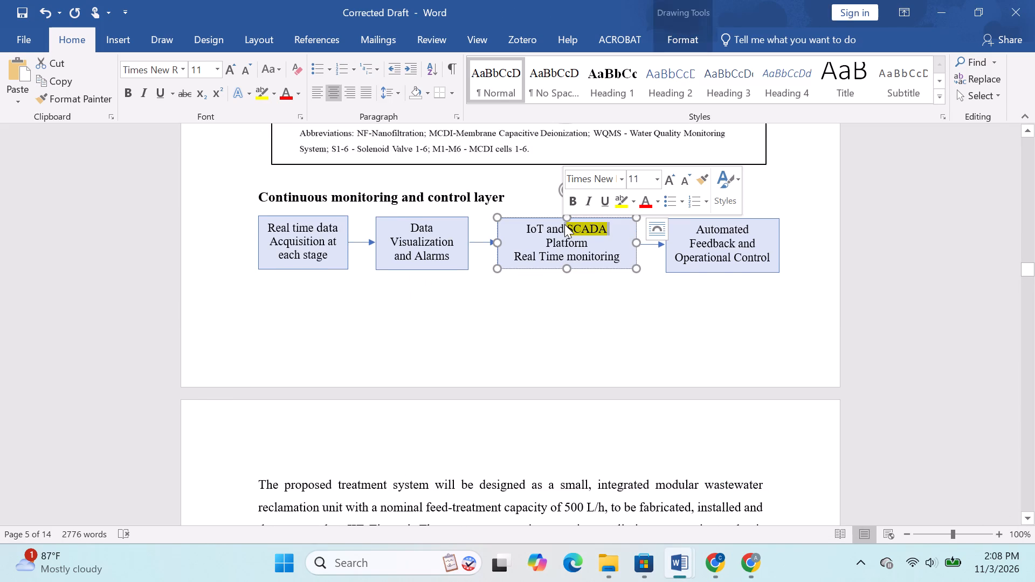
click(619, 203)
click(605, 226)
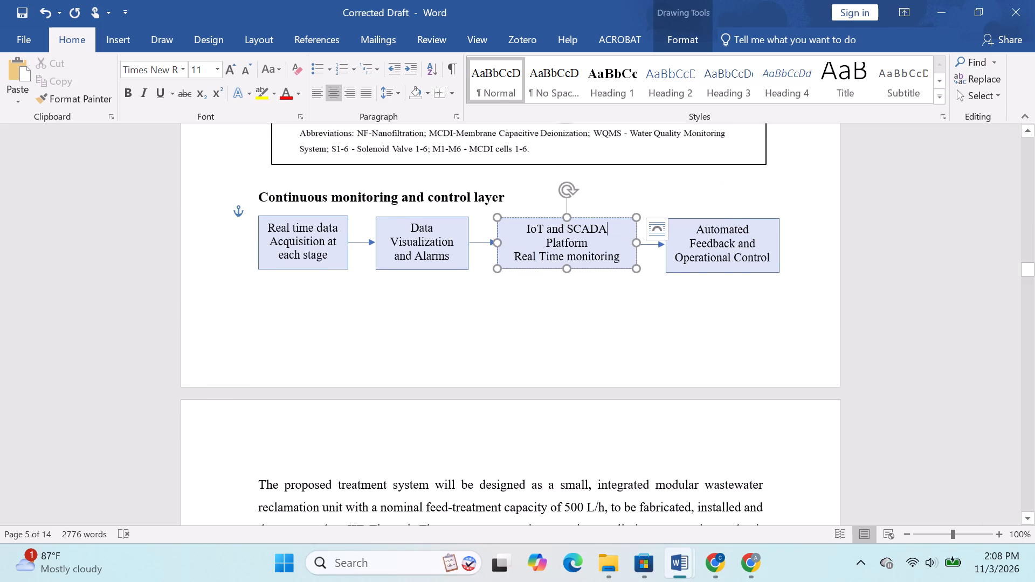
Start a plain-text note reading "* SCADA - " on a new line below the monitoring and control diagram, without automatic bullet formatting.
drag(608, 226, 566, 228)
key(ctrl+c)
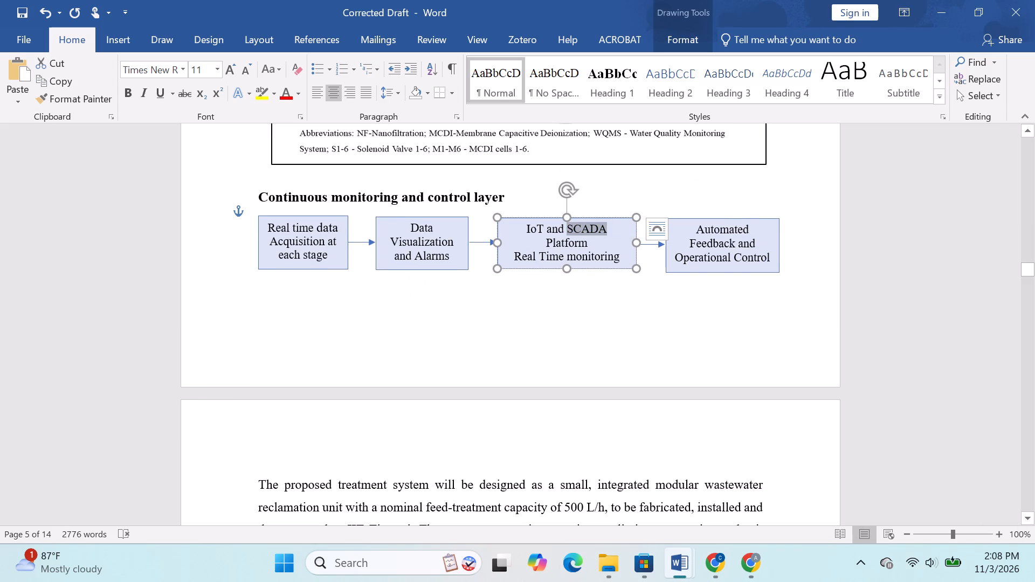
click(432, 311)
key(Return)
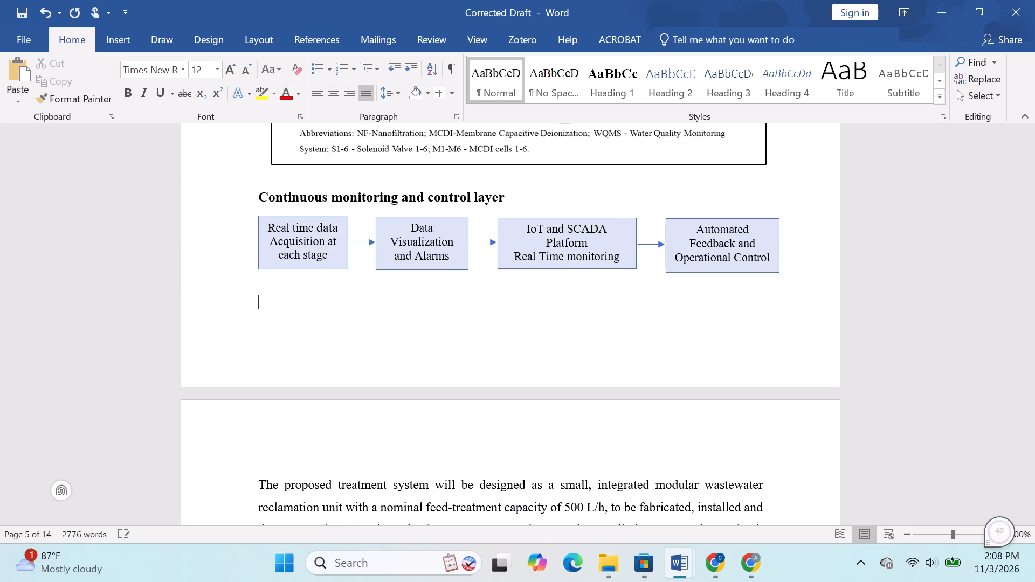
key(ctrl+v)
text(-)
key(space)
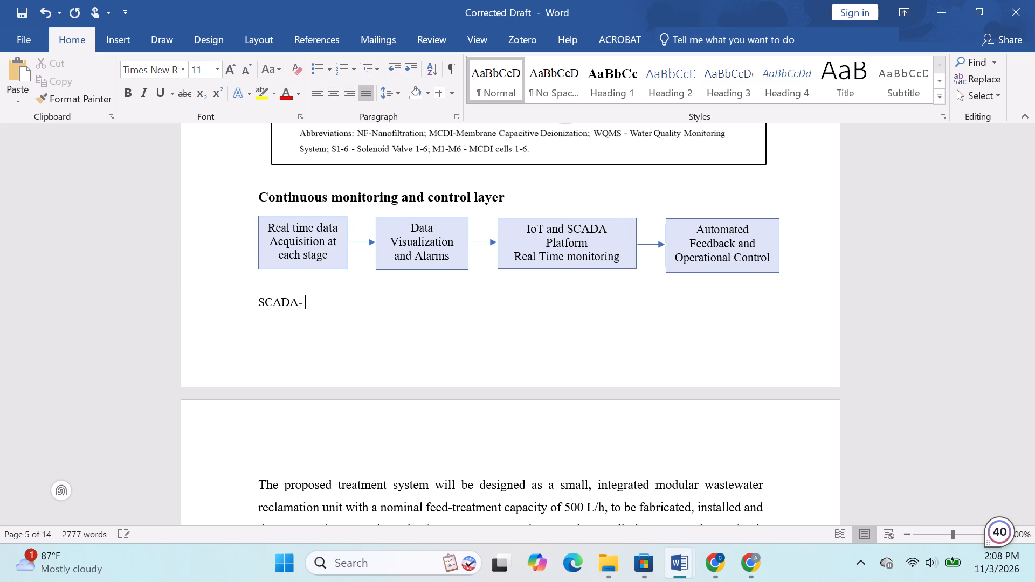
click(297, 302)
key(space)
click(256, 304)
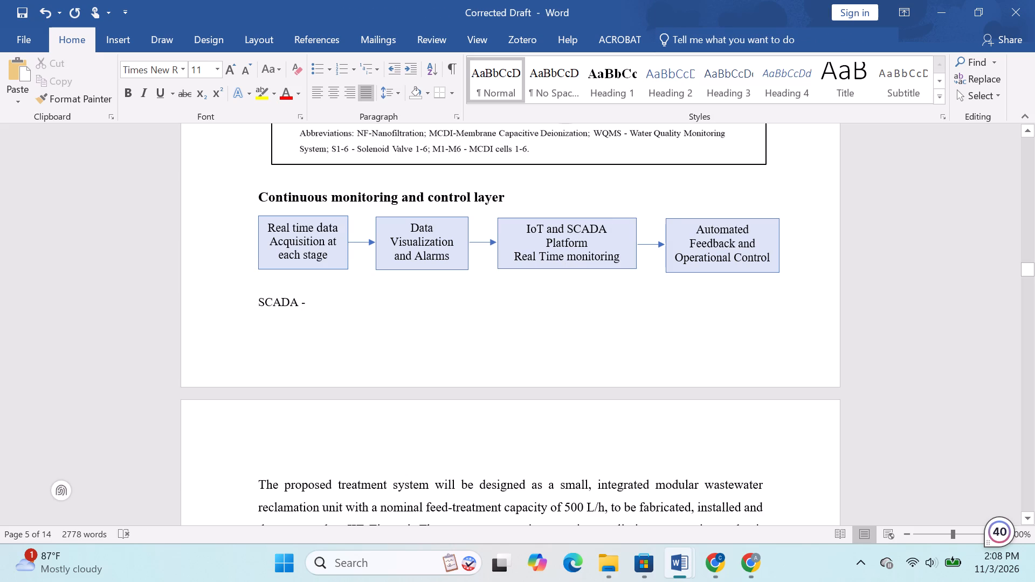
key(shift+asterisk)
key(space)
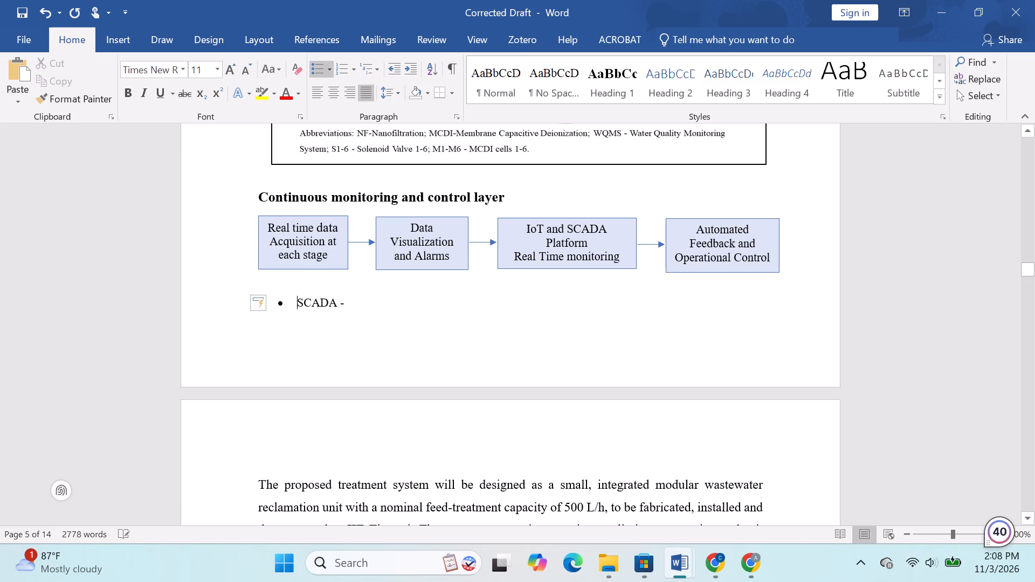
key(ctrl+z)
click(348, 302)
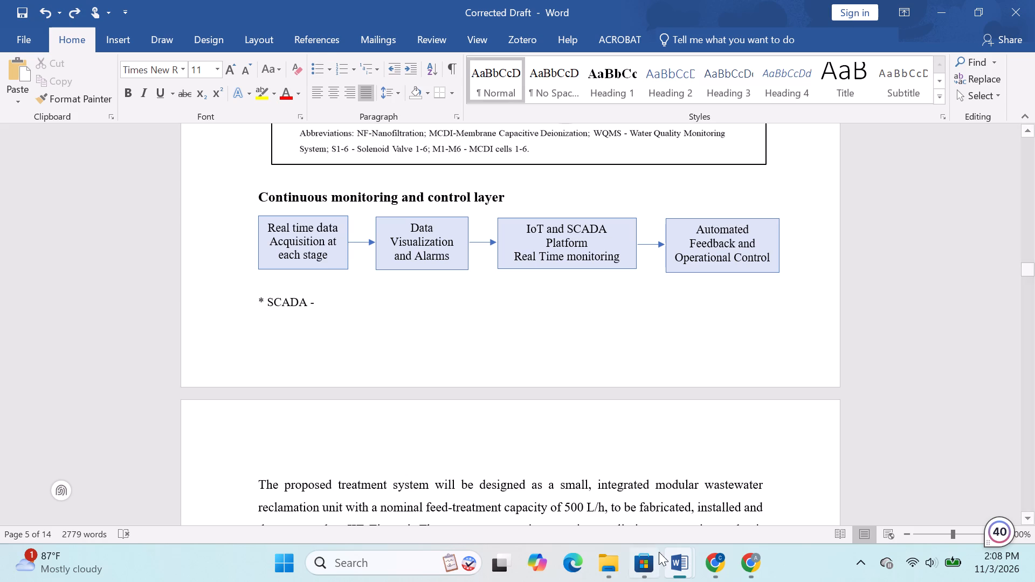
Copy "Supervisory Control and Data Acquisition" from the Google results in Chrome and paste it after "* SCADA - " in the Word draft.
click(729, 563)
click(762, 560)
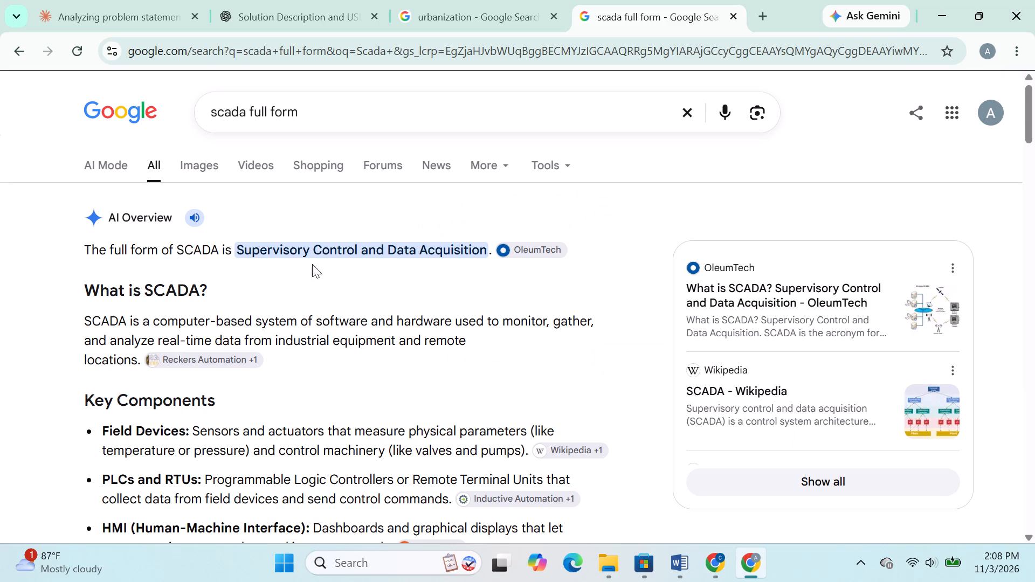
click(303, 260)
drag(236, 247, 488, 247)
key(ctrl+c)
click(670, 563)
click(620, 504)
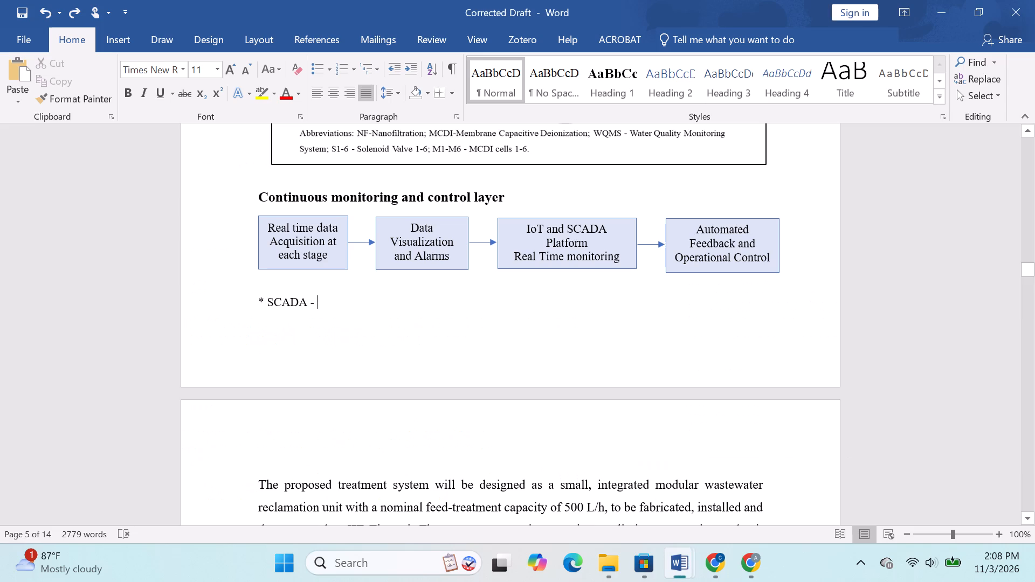
key(ctrl+v)
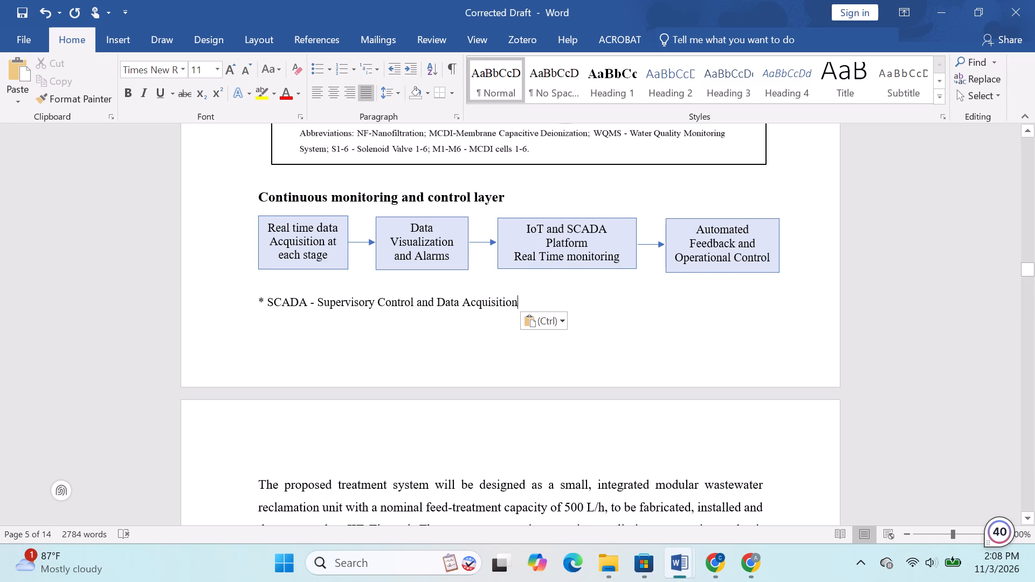
Set the font size of the SCADA abbreviation note below the diagram to 12.
drag(537, 302, 256, 307)
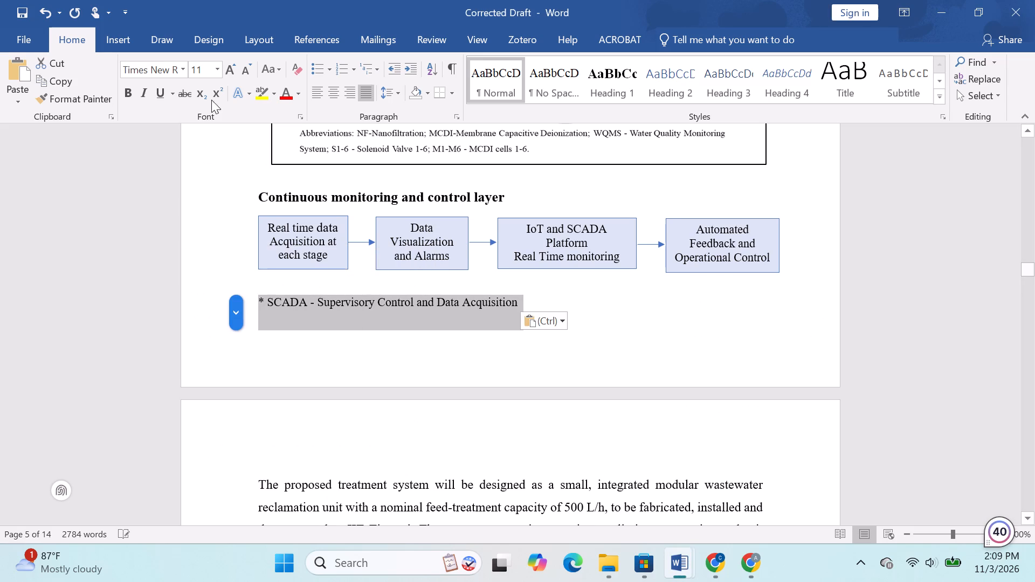
click(217, 75)
click(200, 148)
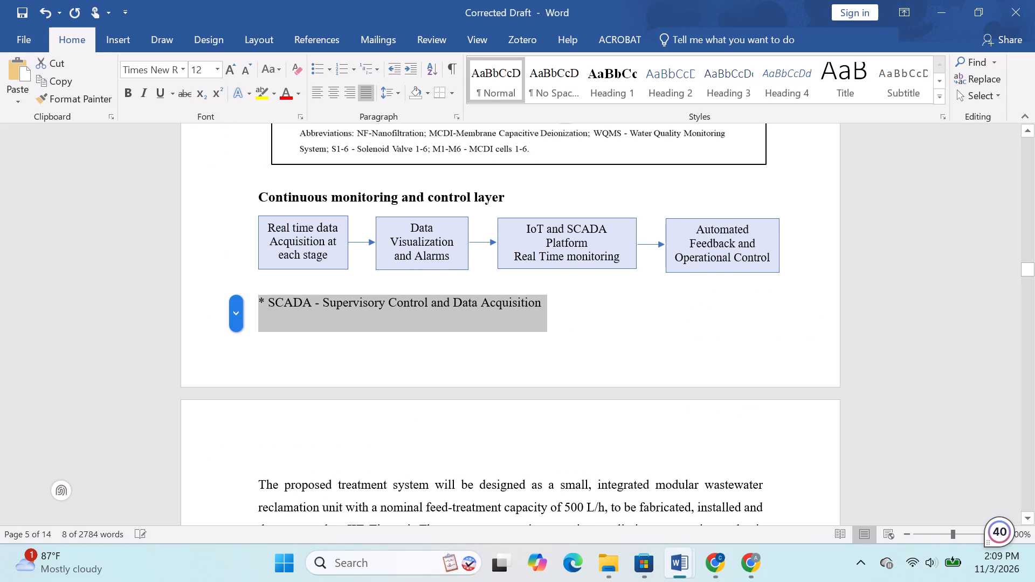
click(508, 368)
Review the paragraphs after the monitoring diagram, covering the proposed treatment system and the MCDI train operation.
scroll(544, 405, down, 1)
scroll(548, 406, up, 4)
scroll(548, 406, down, 7)
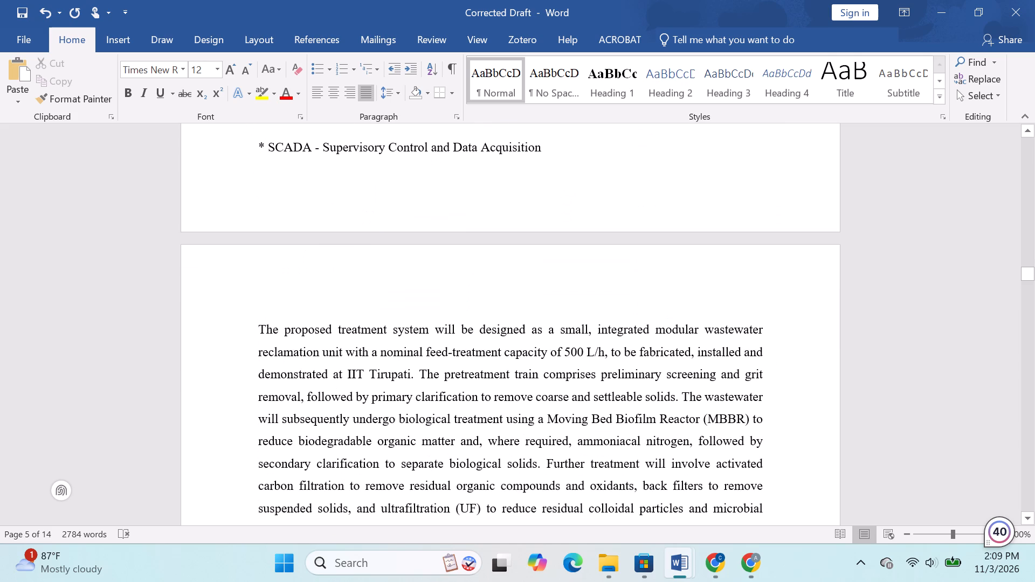
scroll(548, 406, down, 12)
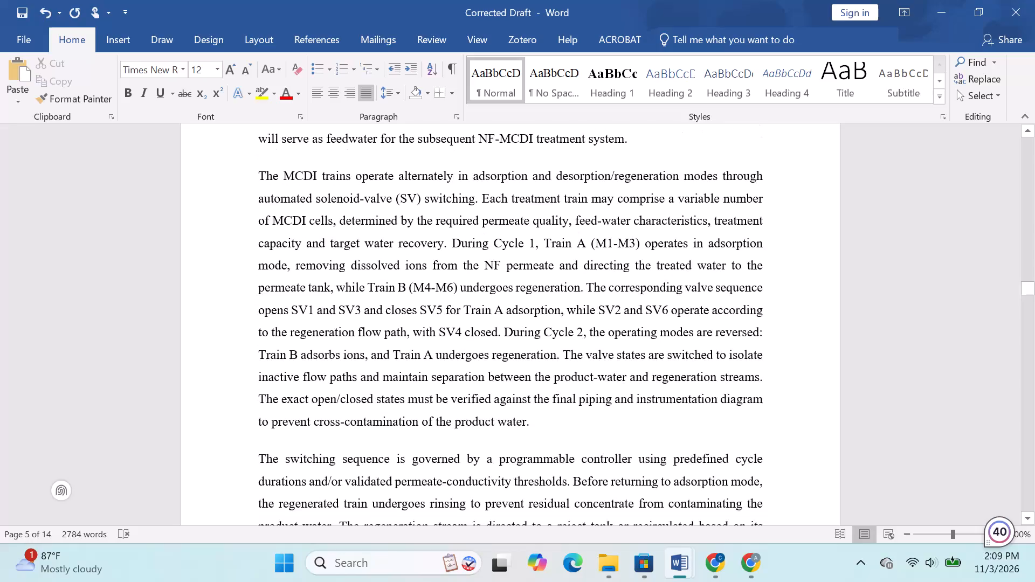
scroll(548, 406, down, 6)
scroll(548, 406, up, 7)
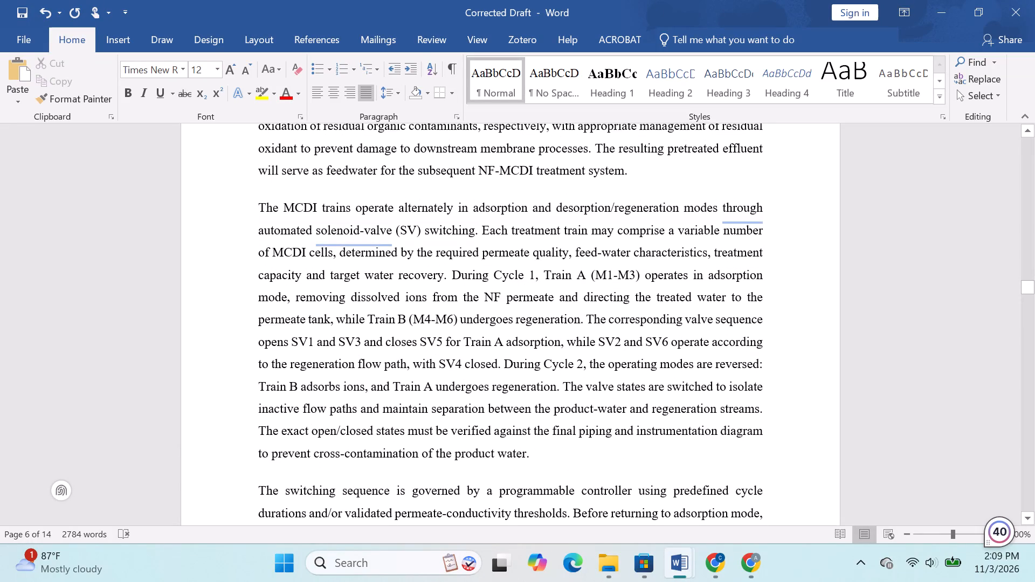
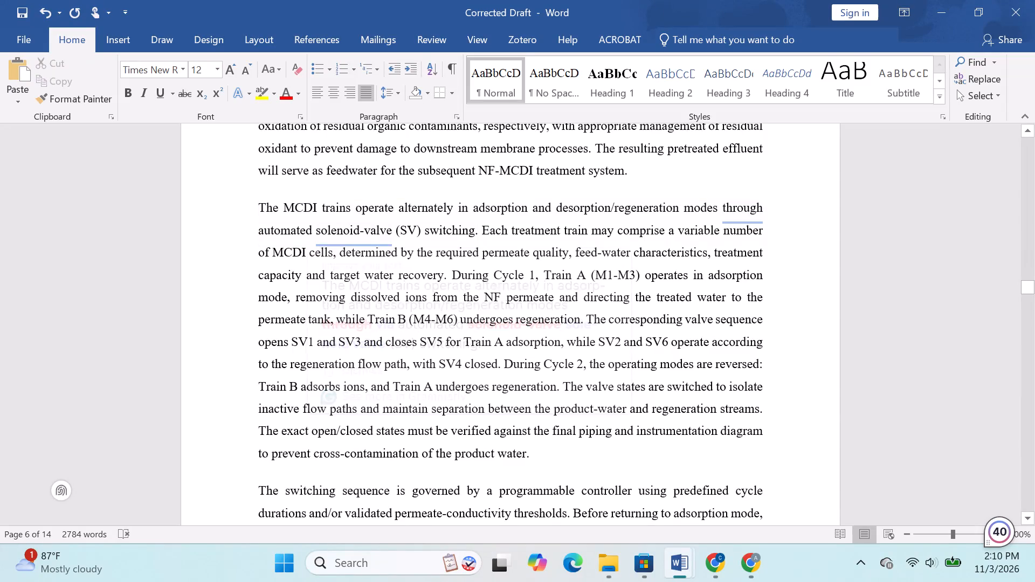
Check through the expected deliverables and water-quality benchmark sections of the draft and save the document.
click(784, 302)
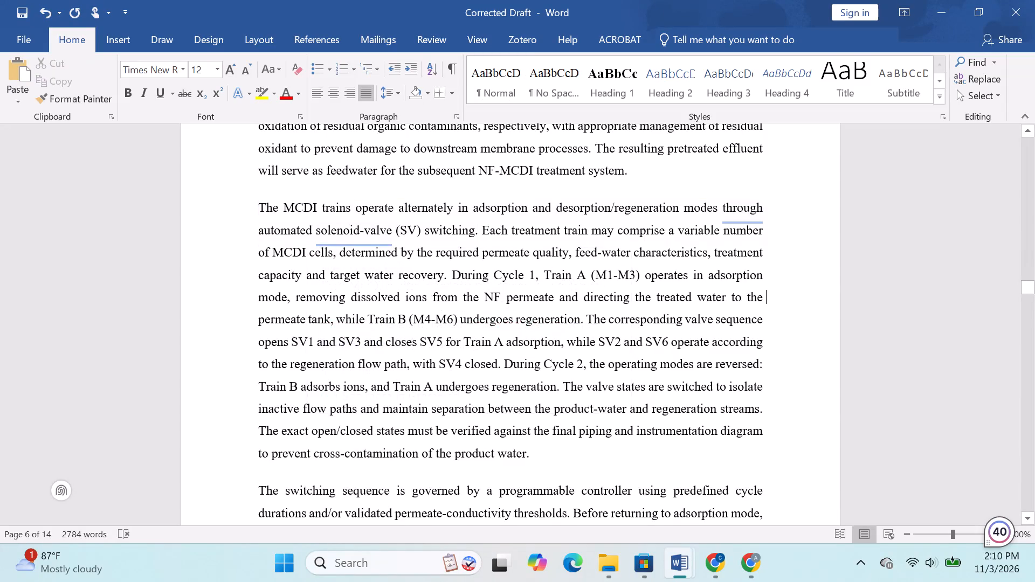
scroll(799, 338, down, 16)
scroll(800, 344, down, 5)
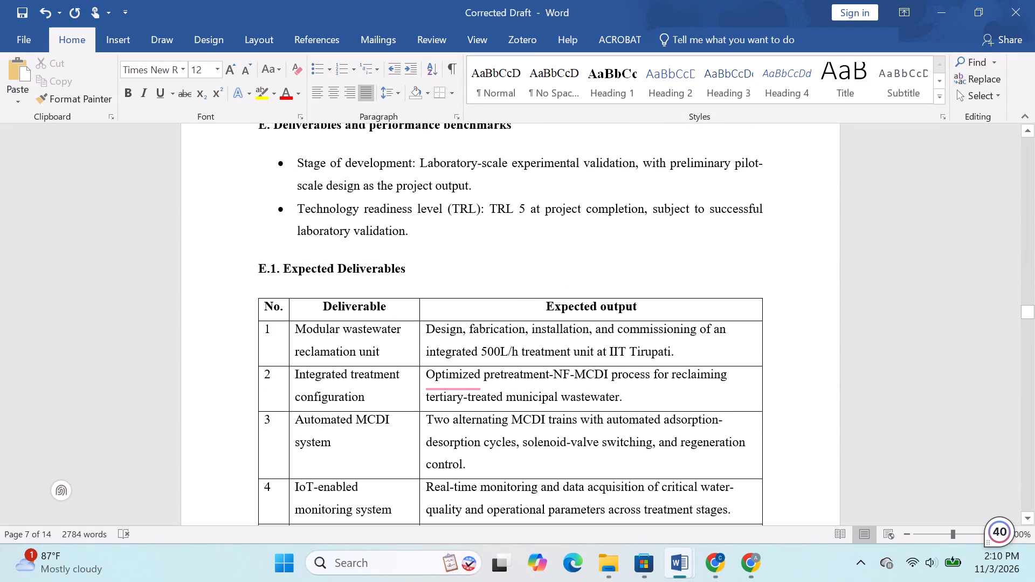
scroll(820, 307, down, 4)
scroll(829, 337, down, 18)
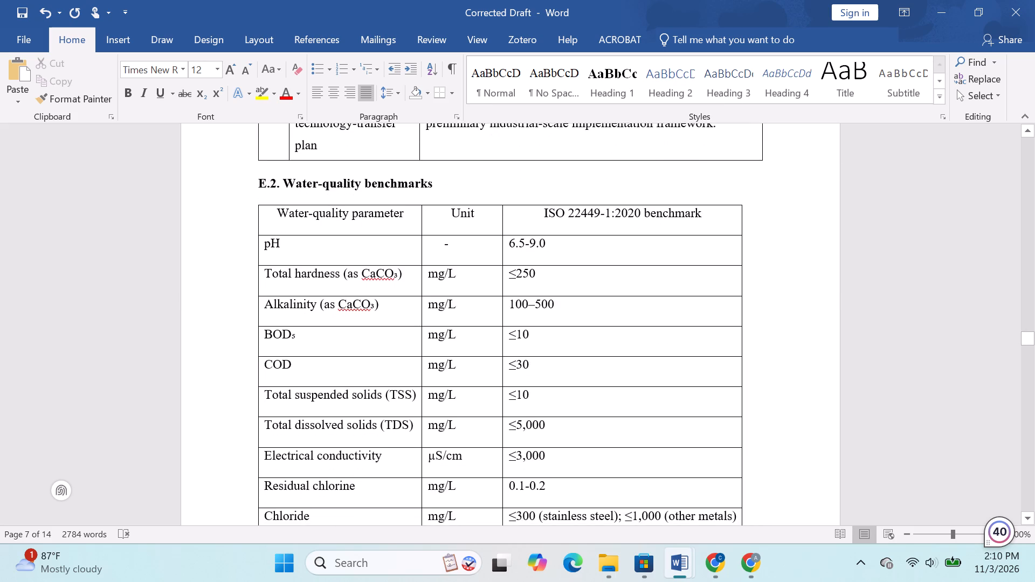
scroll(831, 343, down, 3)
key(ctrl+s)
Correct "Time line" to "Timeline" in the section K heading of the draft.
scroll(831, 343, down, 6)
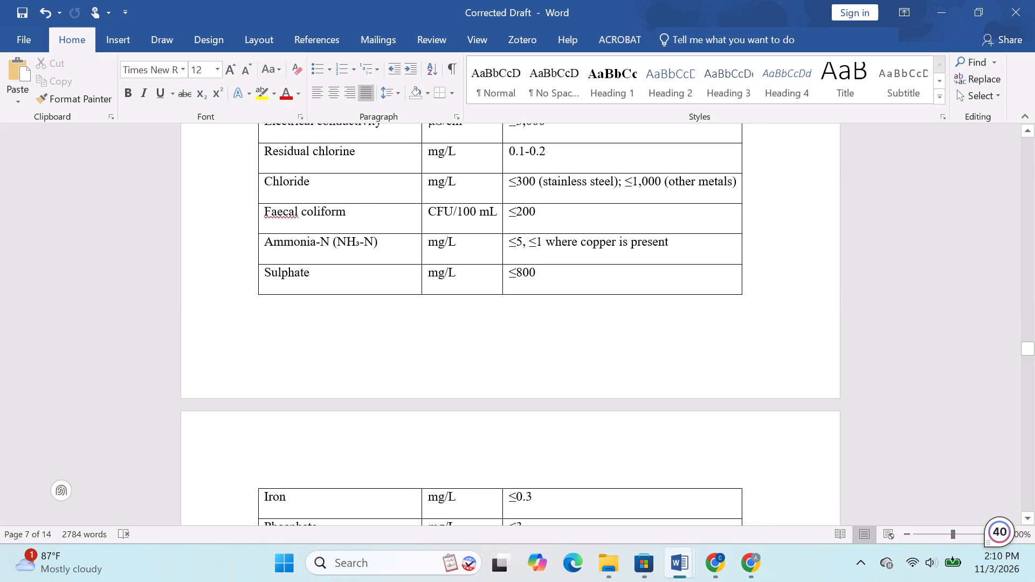
scroll(831, 343, down, 11)
scroll(831, 343, down, 19)
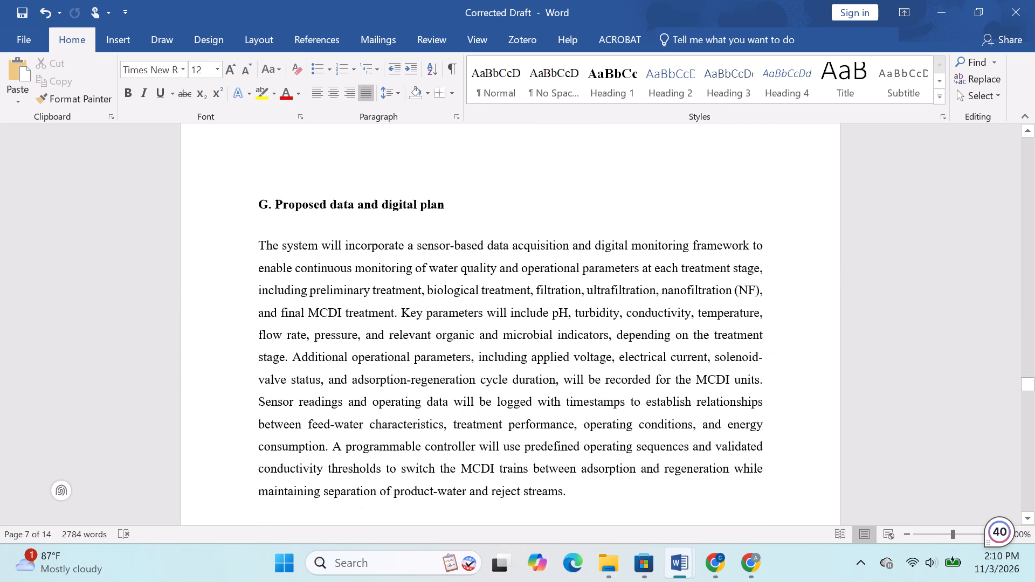
scroll(832, 343, down, 12)
scroll(832, 343, down, 18)
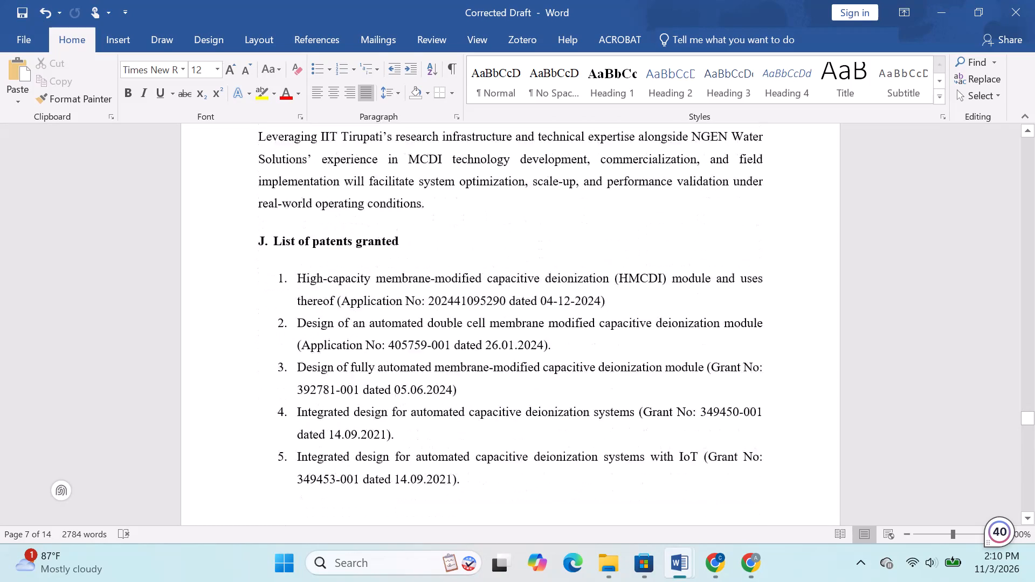
scroll(832, 343, down, 11)
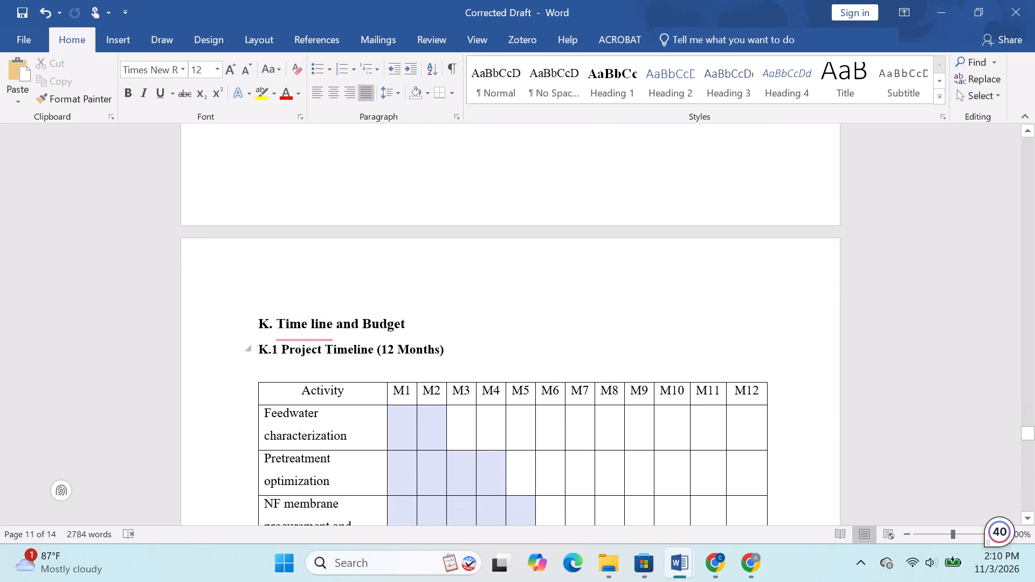
click(328, 344)
click(334, 358)
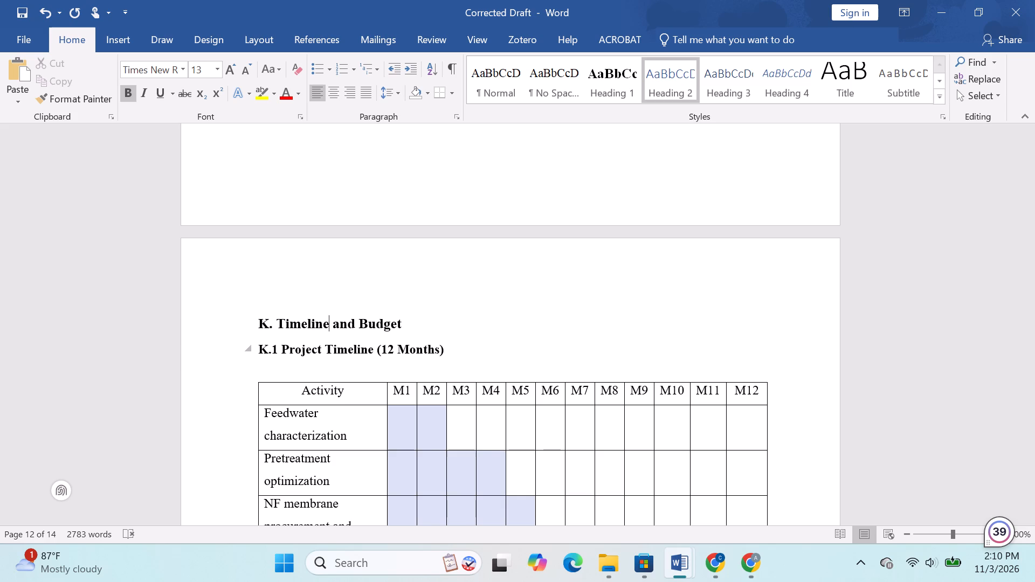
Switch to the Queries document and replace the dash in "Nanofiltration–Membrane" with a hyphen in the answer to question 3.
click(674, 550)
click(728, 507)
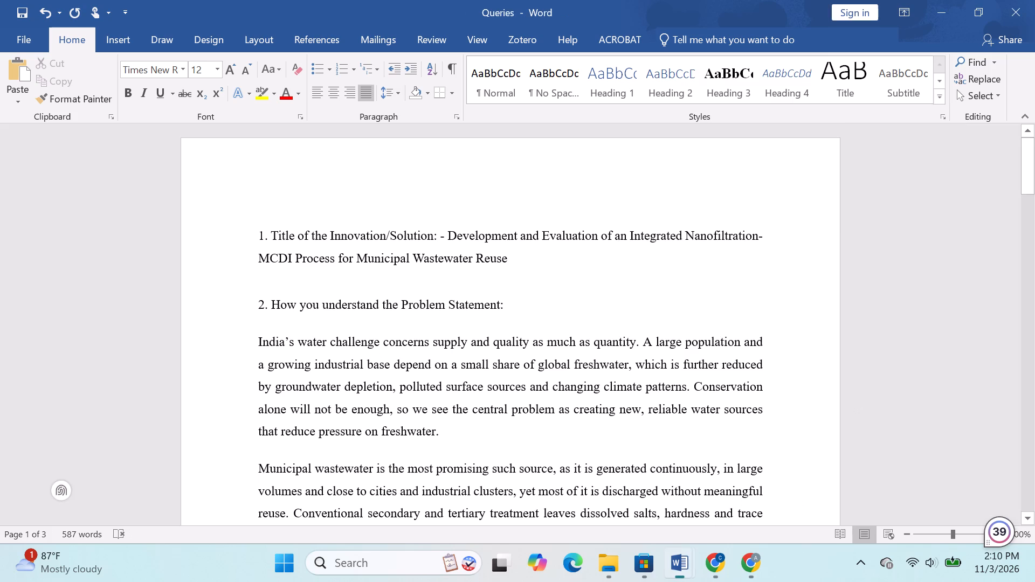
scroll(520, 343, down, 2)
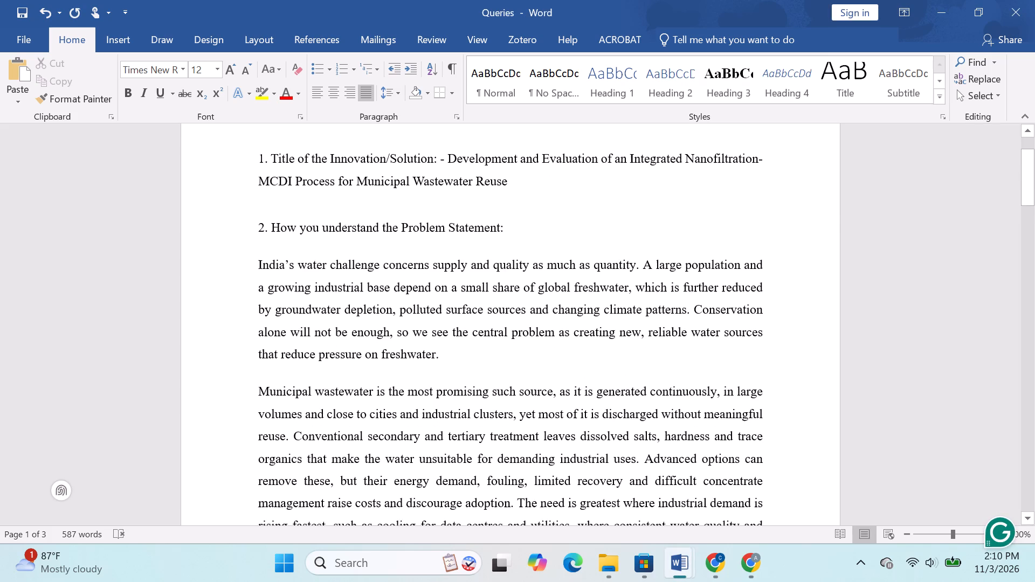
scroll(522, 356, down, 8)
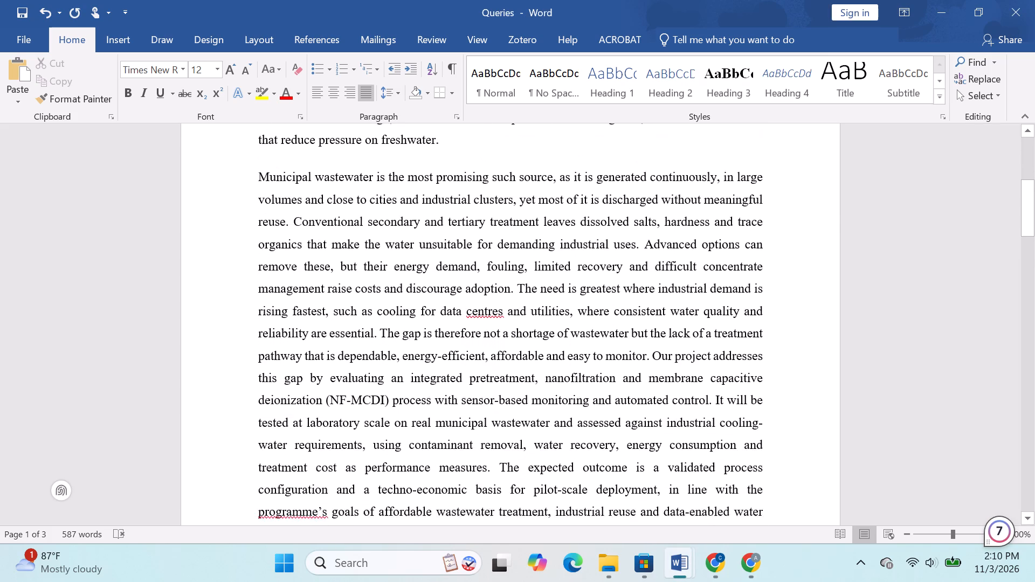
scroll(525, 364, down, 9)
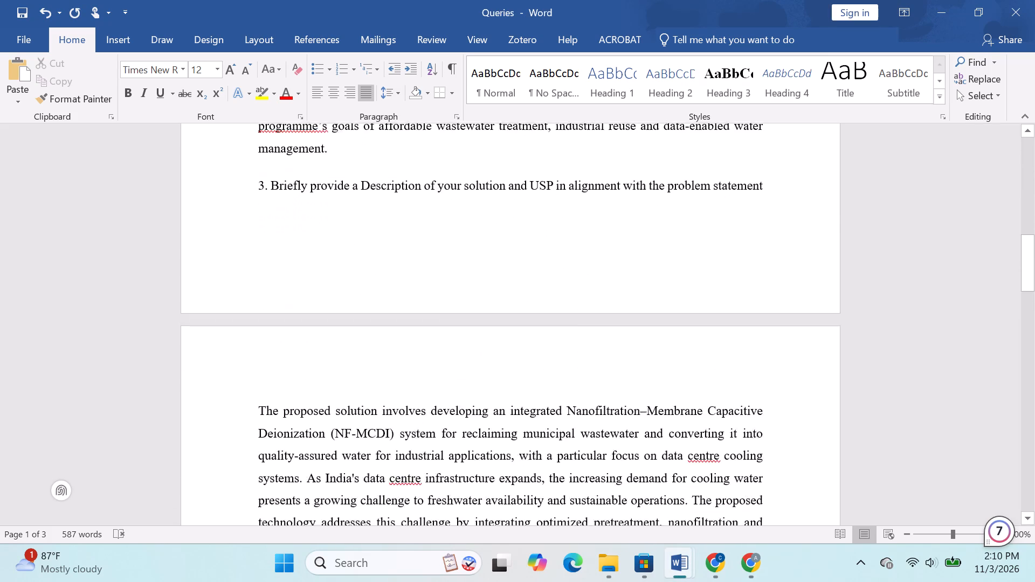
scroll(527, 368, down, 3)
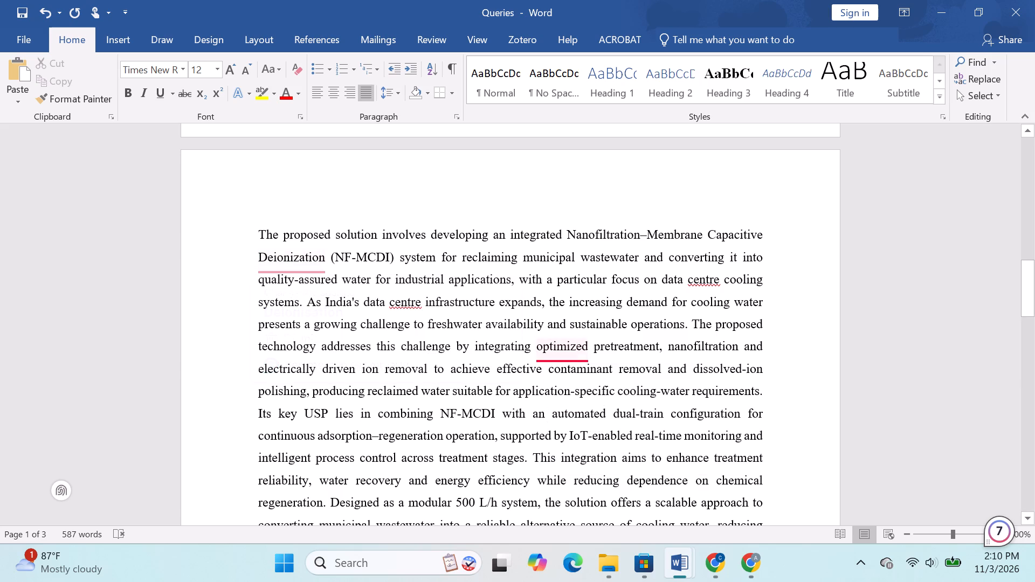
click(648, 238)
key(BackSpace)
key(minus)
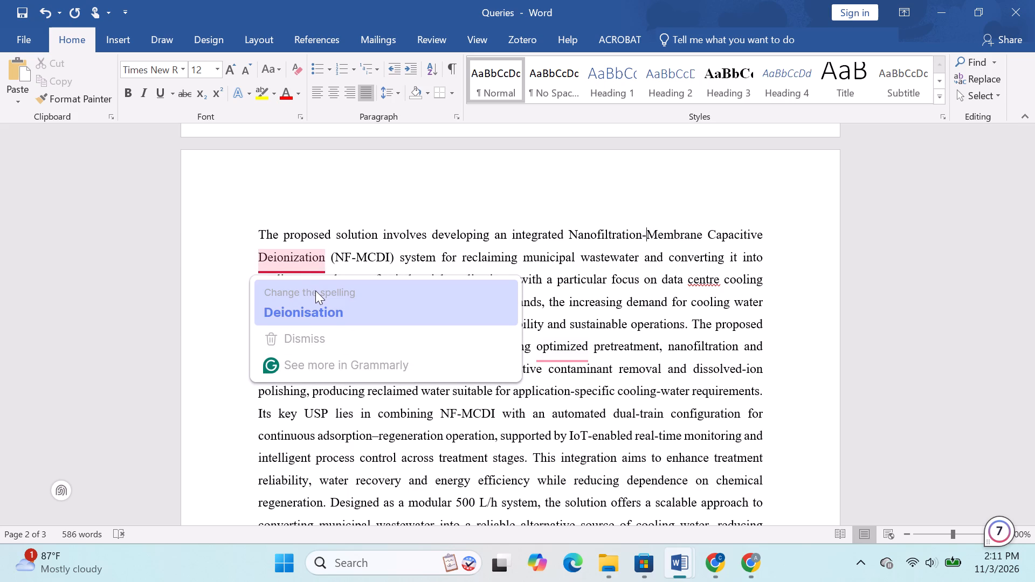
Review the solution description and the answers to questions 4 to 8, returning to the start of the Queries document.
scroll(337, 367, down, 2)
scroll(392, 426, down, 2)
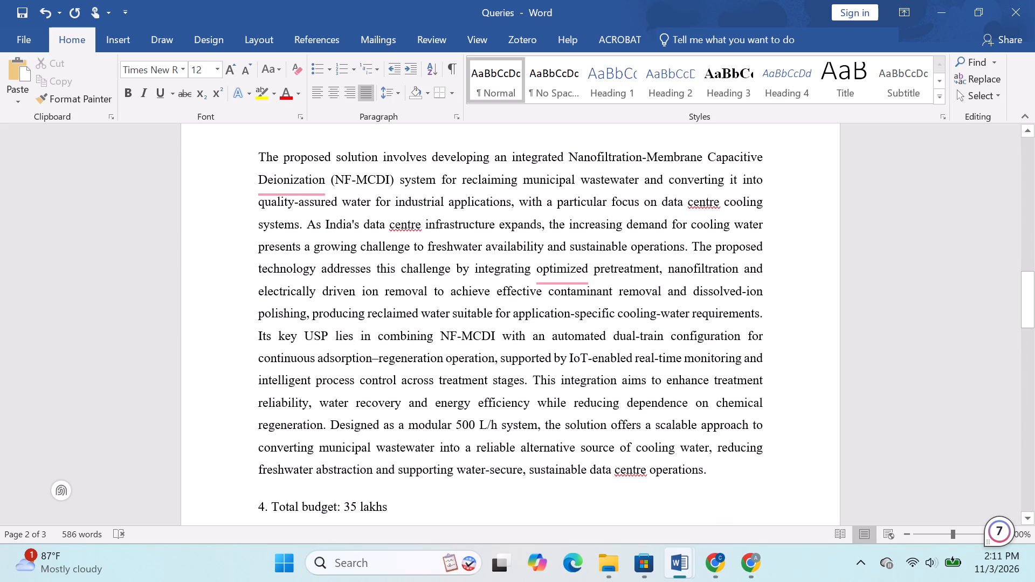
scroll(398, 434, down, 8)
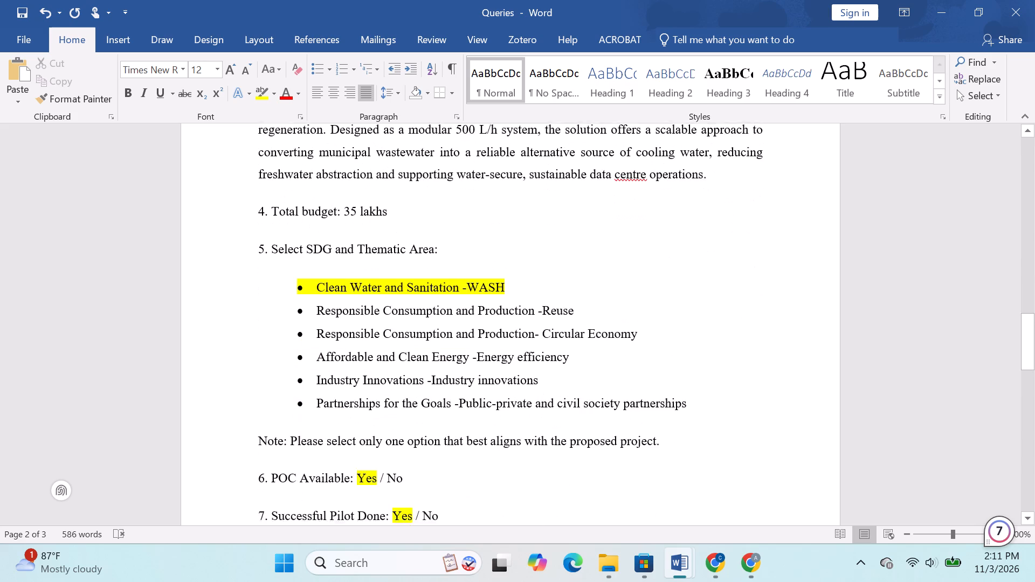
scroll(398, 434, down, 6)
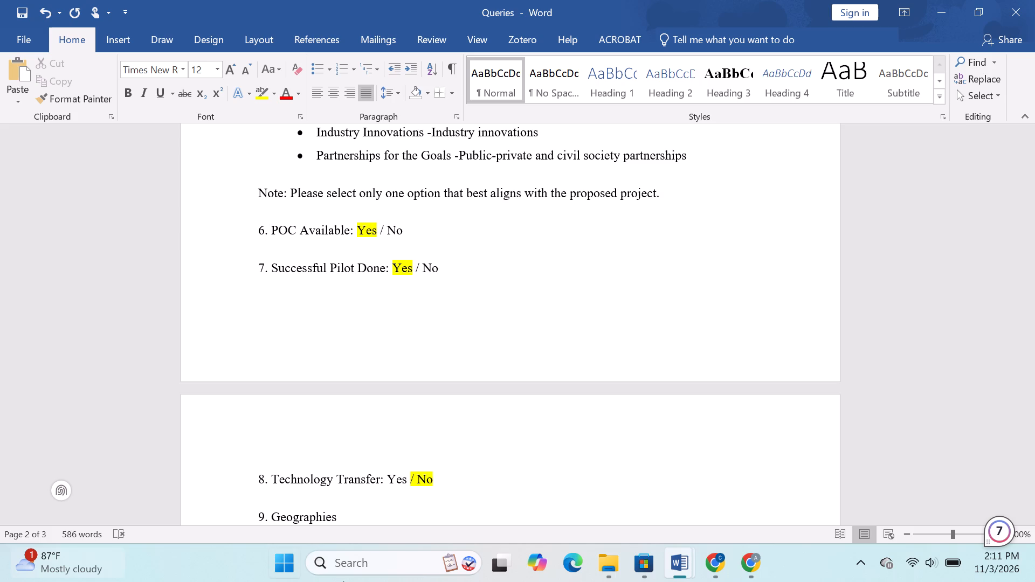
scroll(637, 340, up, 13)
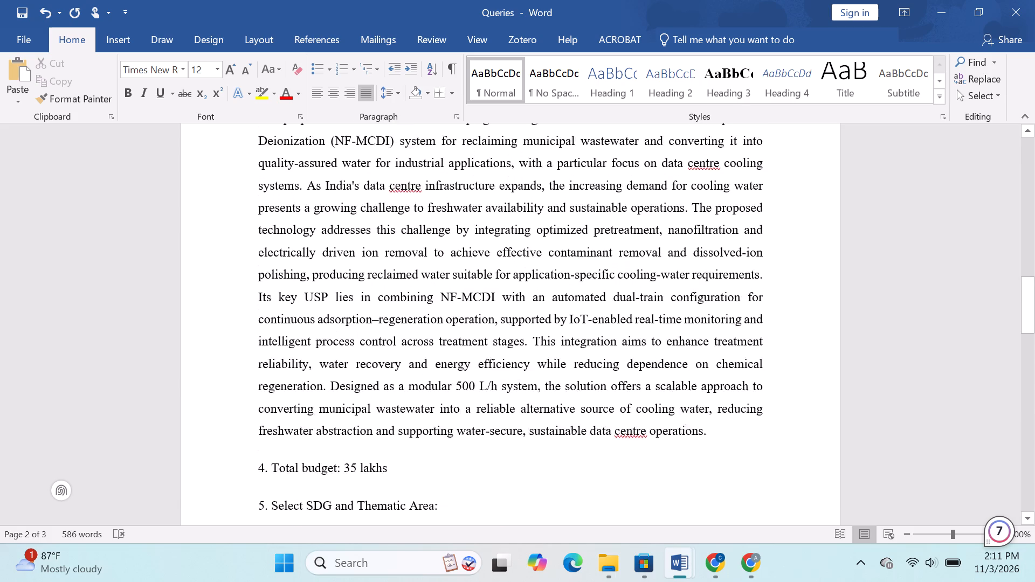
scroll(637, 340, up, 9)
scroll(637, 340, up, 13)
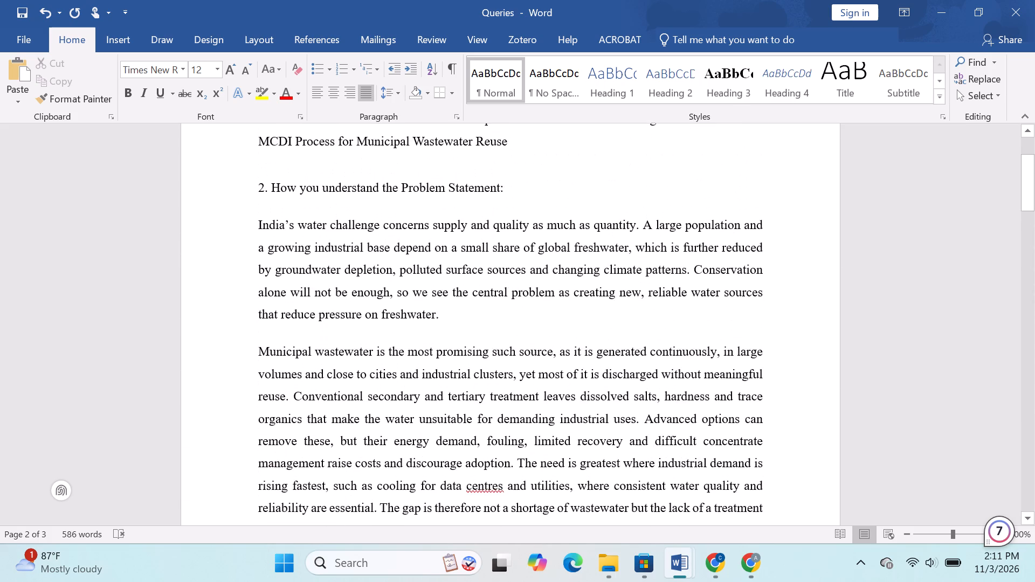
scroll(637, 340, up, 5)
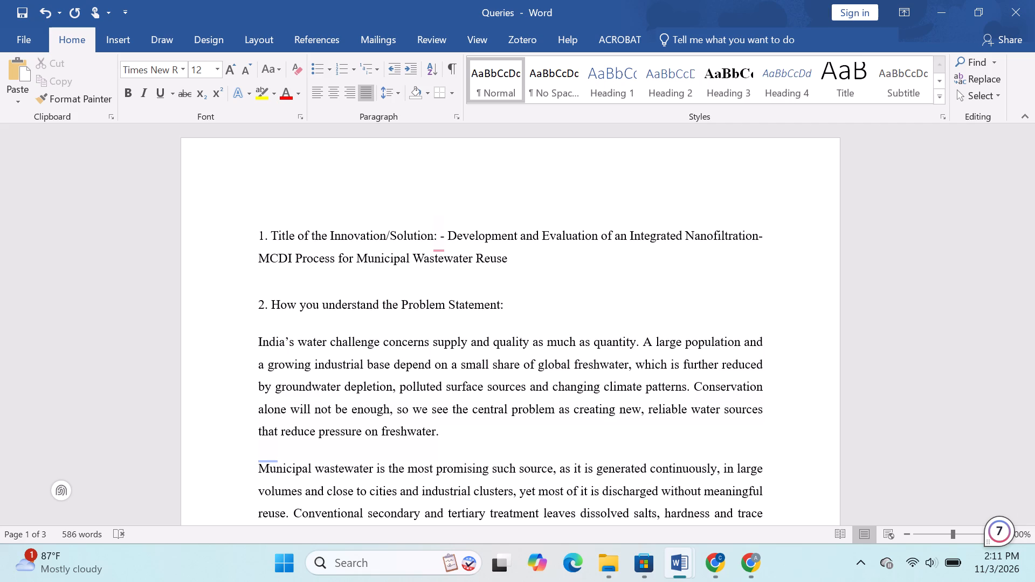
Read through the title and the problem statement answer to question 2 in the Queries document.
scroll(637, 340, down, 2)
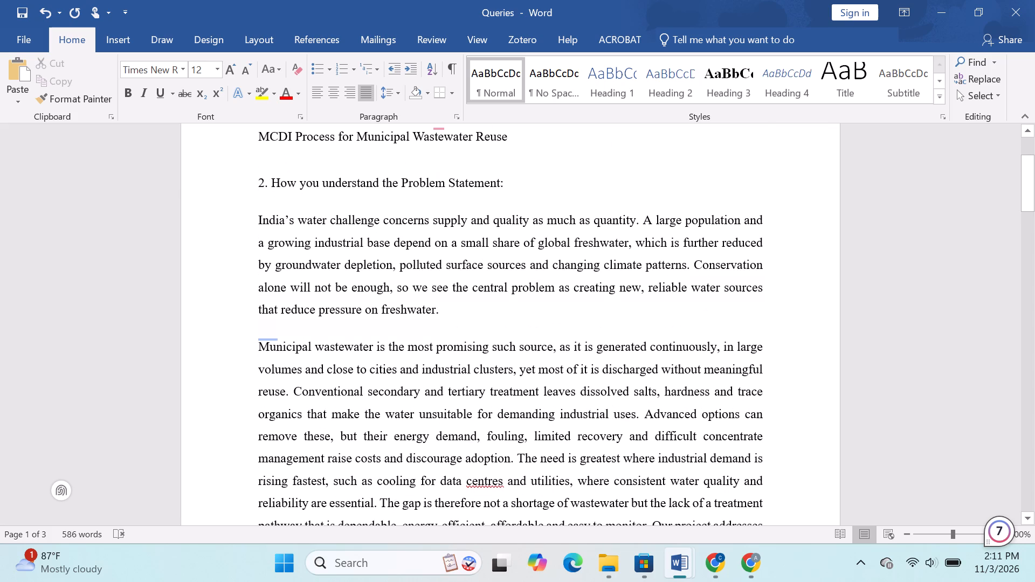
scroll(637, 340, down, 1)
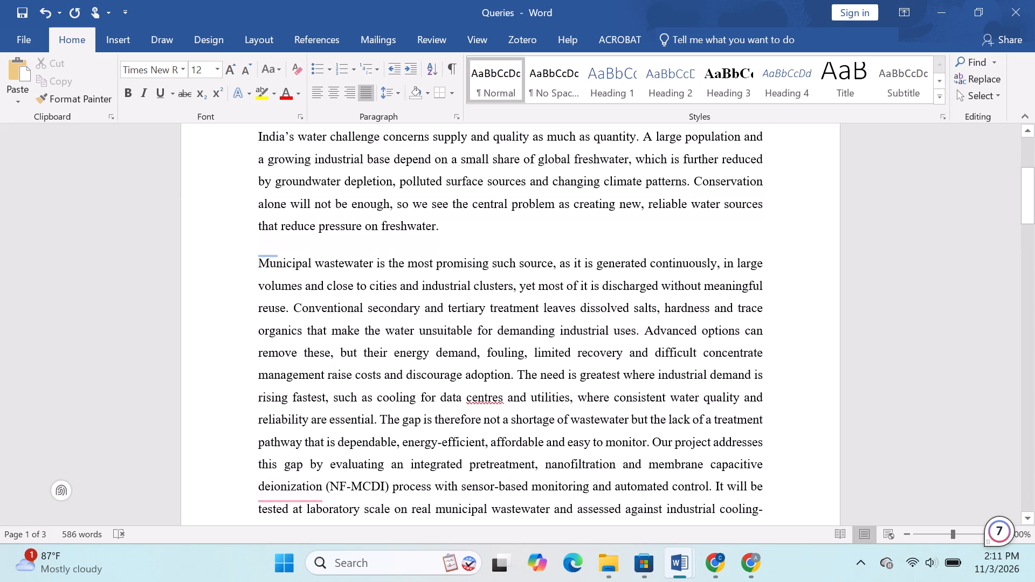
scroll(637, 340, down, 1)
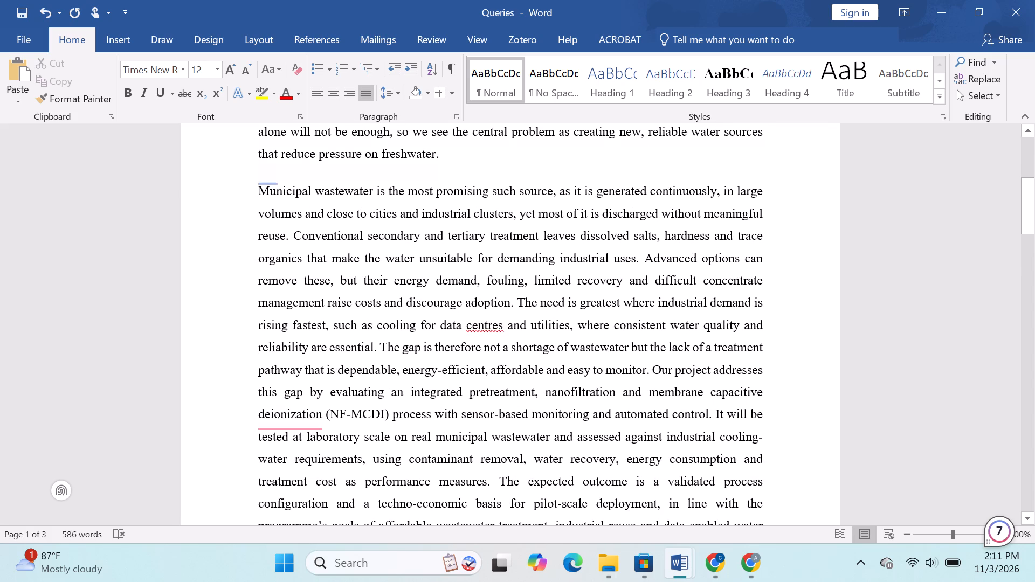
scroll(637, 340, down, 2)
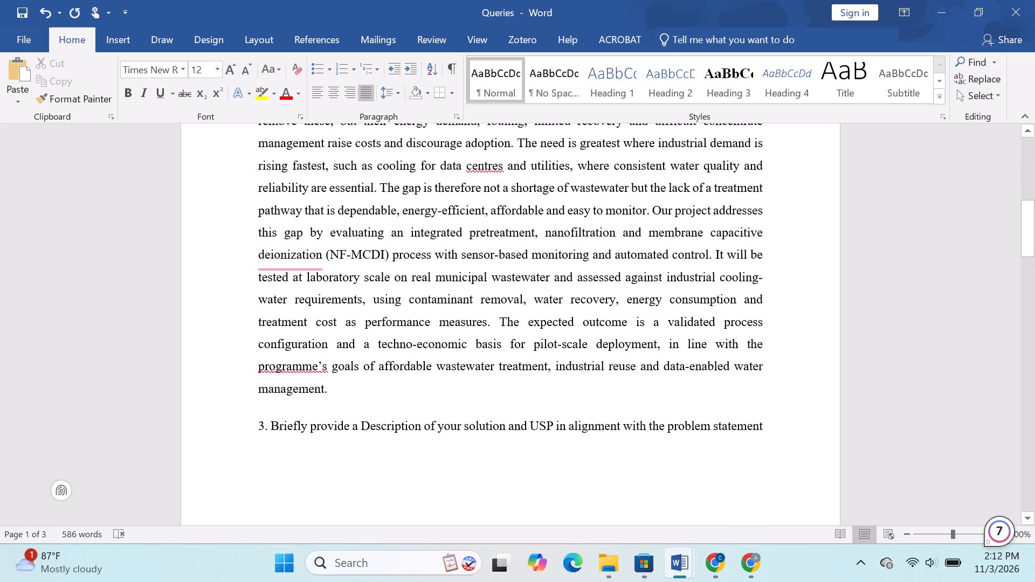
scroll(637, 340, down, 1)
scroll(637, 340, up, 3)
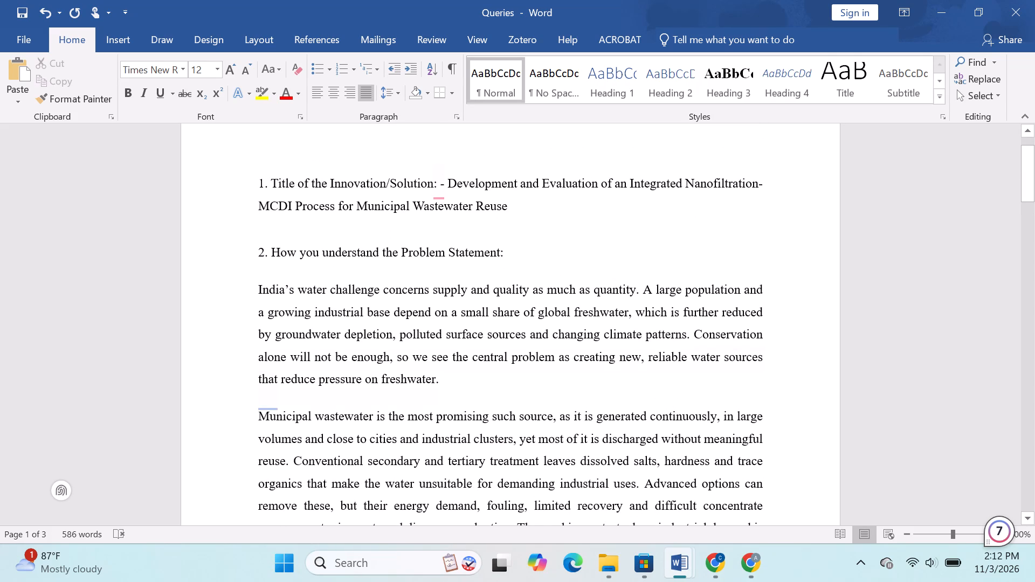
scroll(502, 371, down, 2)
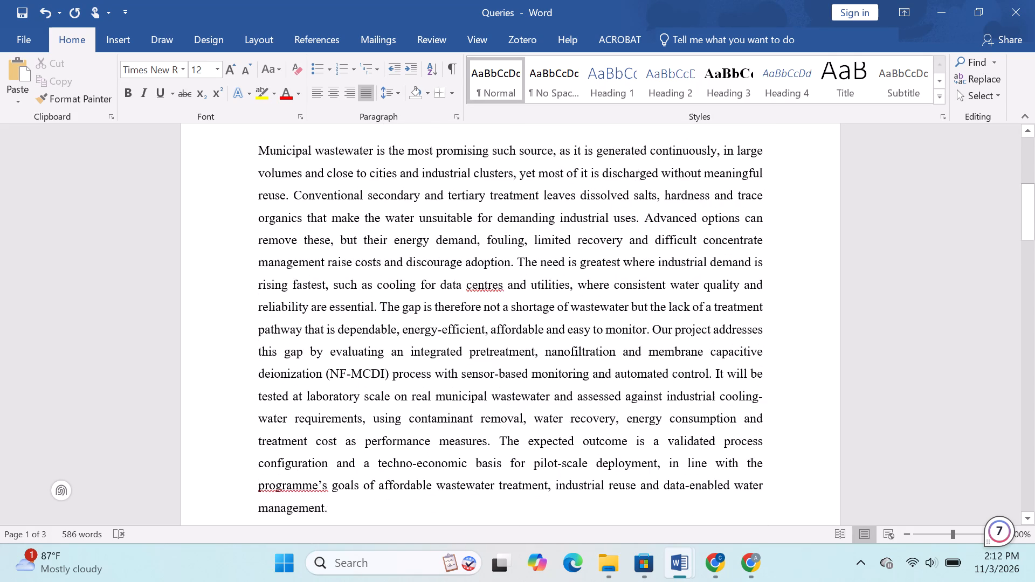
scroll(502, 371, down, 2)
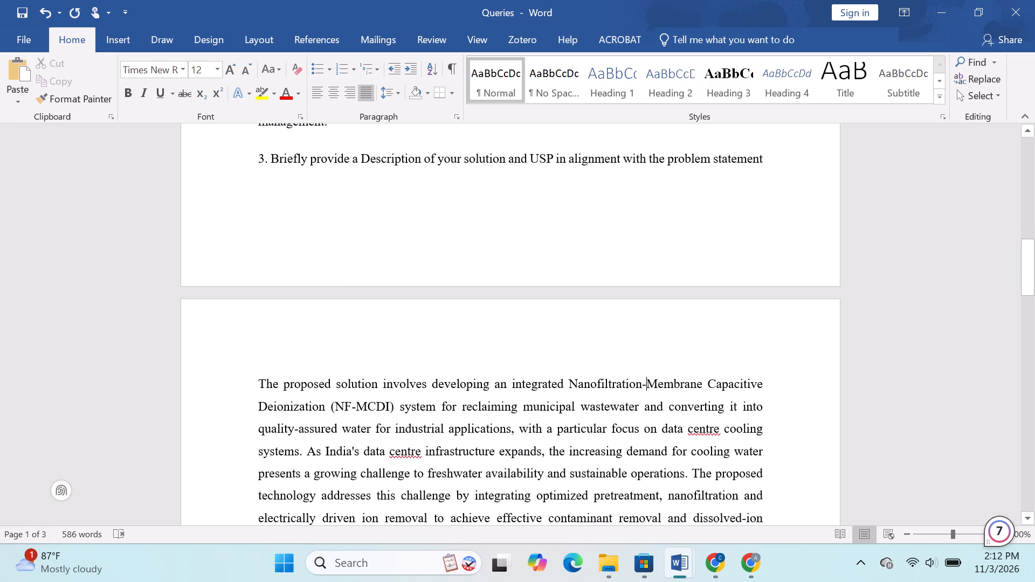
scroll(502, 371, down, 1)
scroll(502, 371, up, 2)
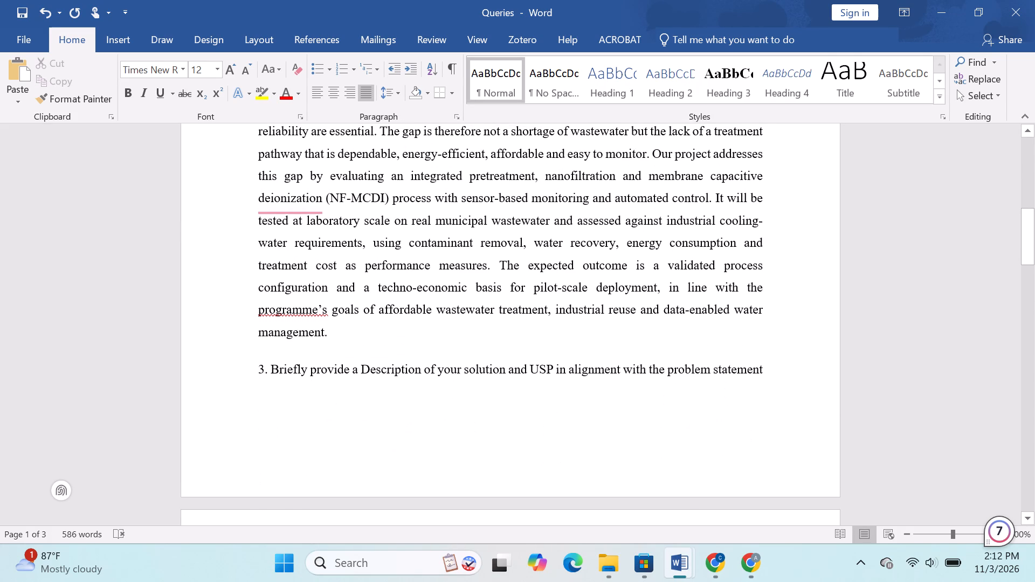
scroll(502, 371, up, 2)
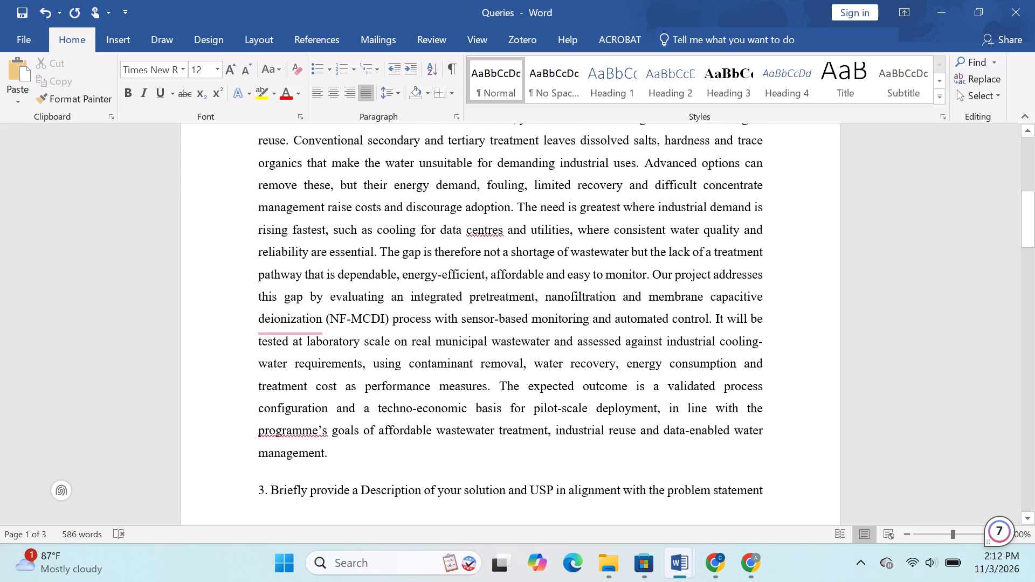
scroll(502, 371, up, 2)
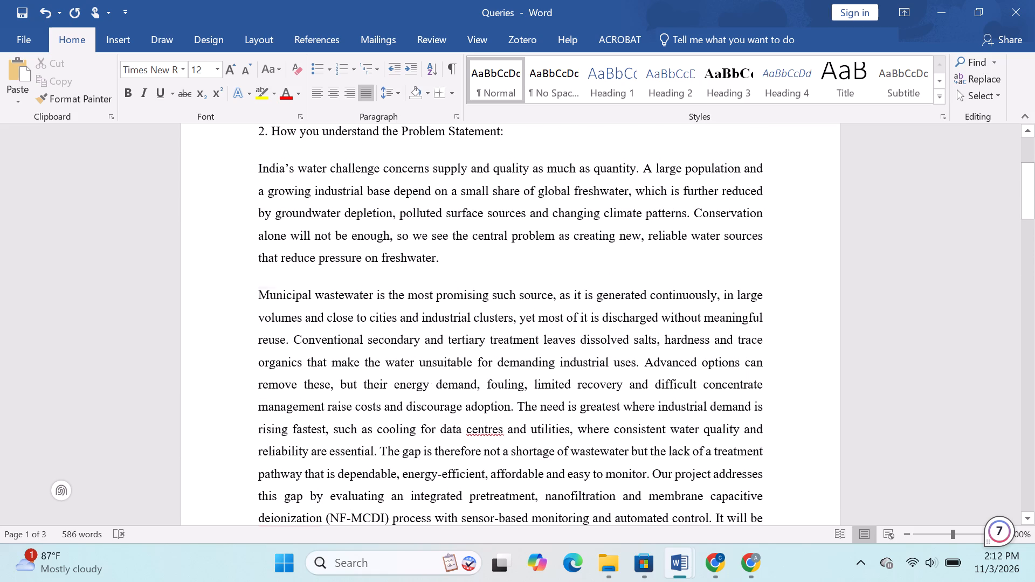
scroll(502, 371, up, 2)
scroll(502, 371, down, 1)
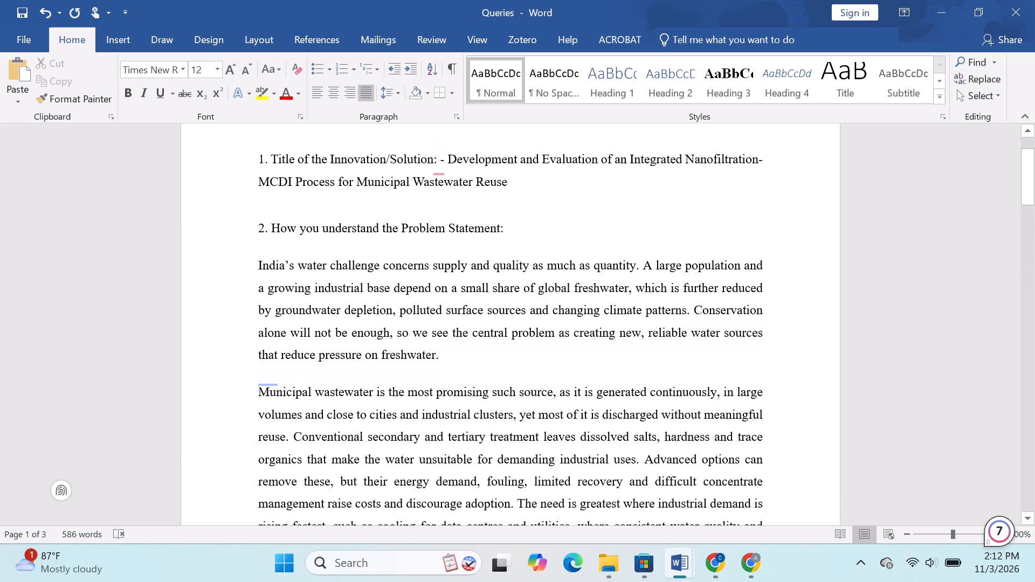
scroll(502, 371, down, 1)
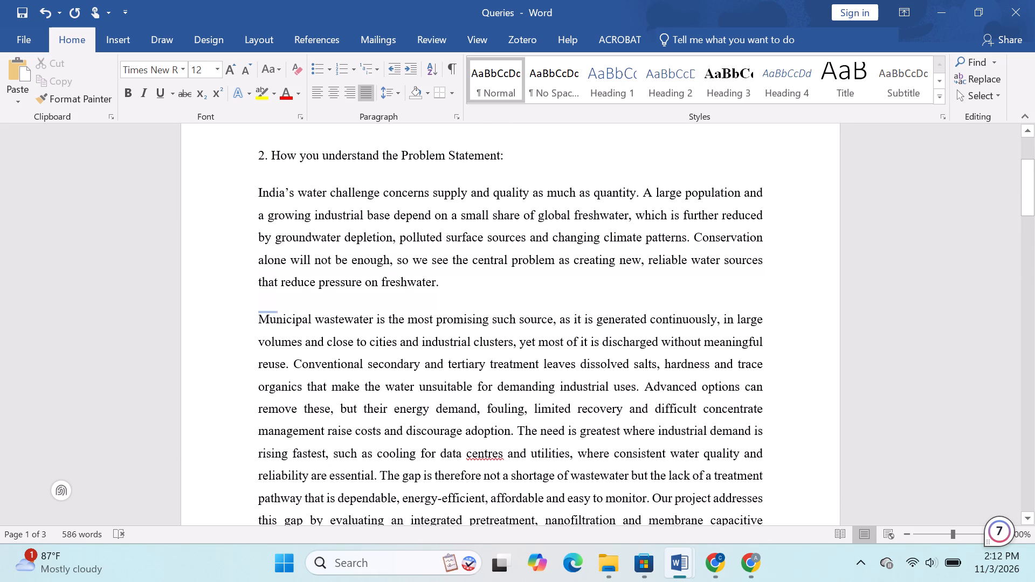
scroll(502, 362, down, 3)
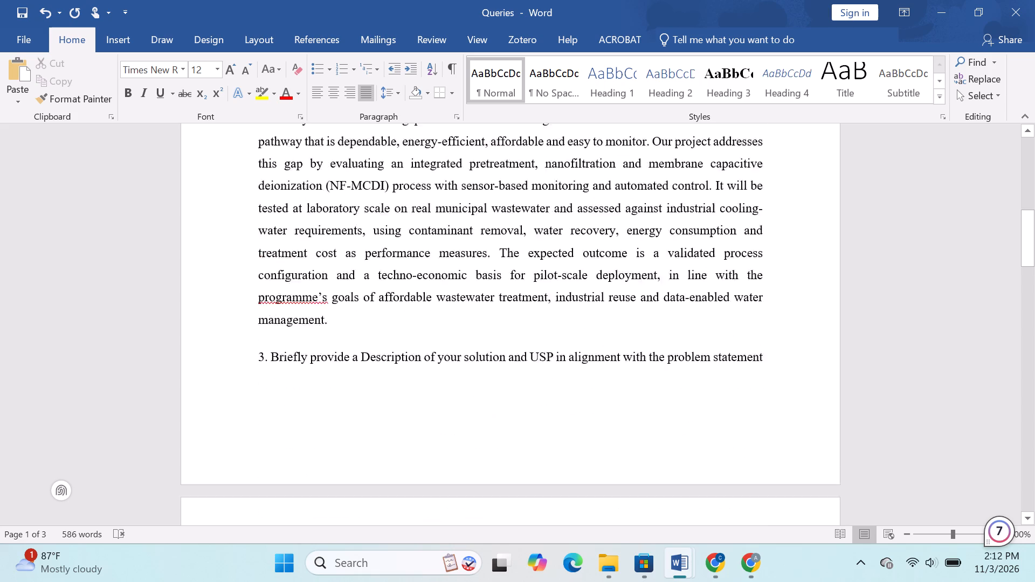
scroll(502, 362, down, 2)
scroll(502, 362, up, 2)
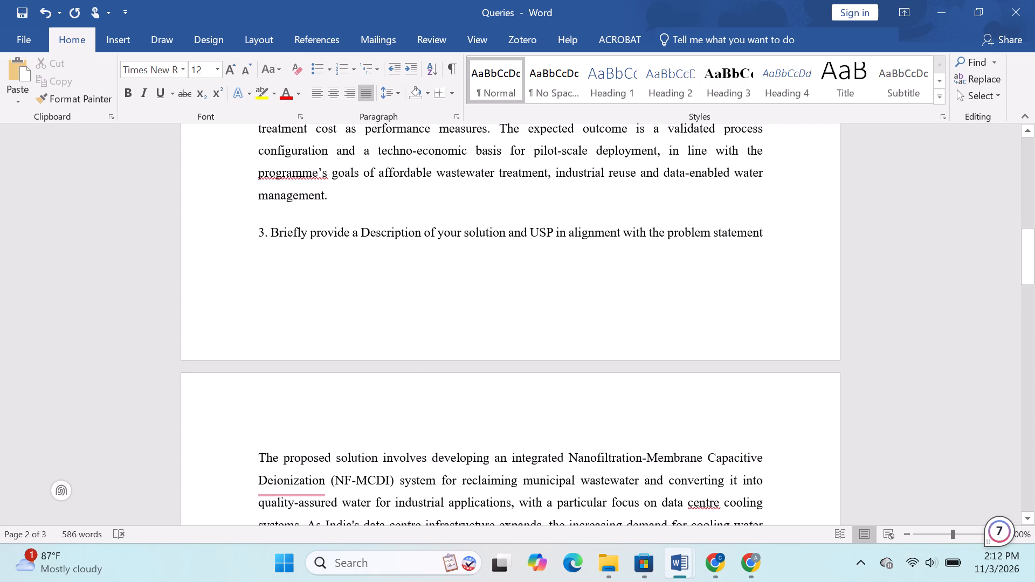
Review the solution description, total budget, SDG and thematic area options, and questions 6 and 7 in the Queries document.
scroll(502, 362, down, 4)
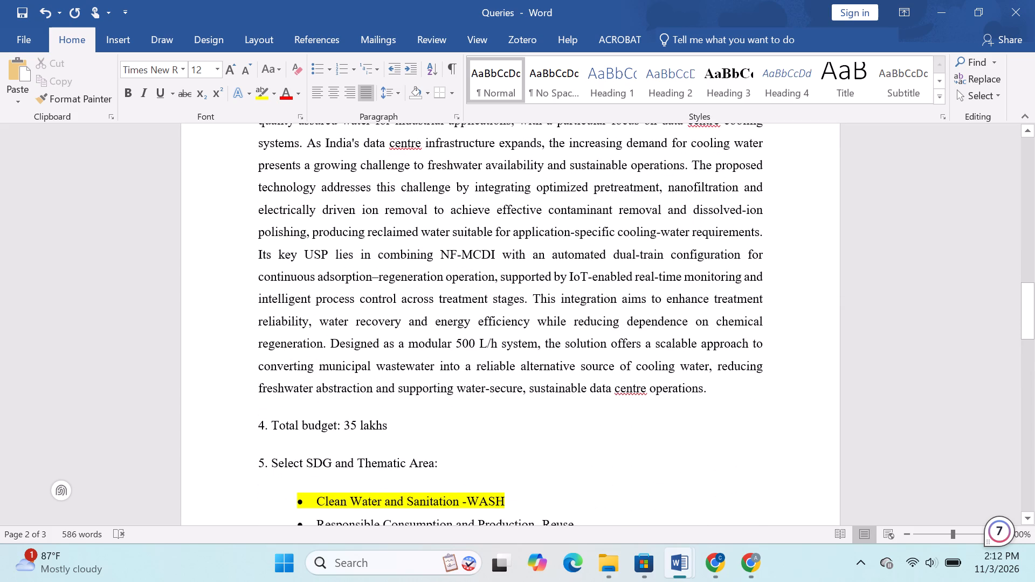
scroll(502, 362, down, 1)
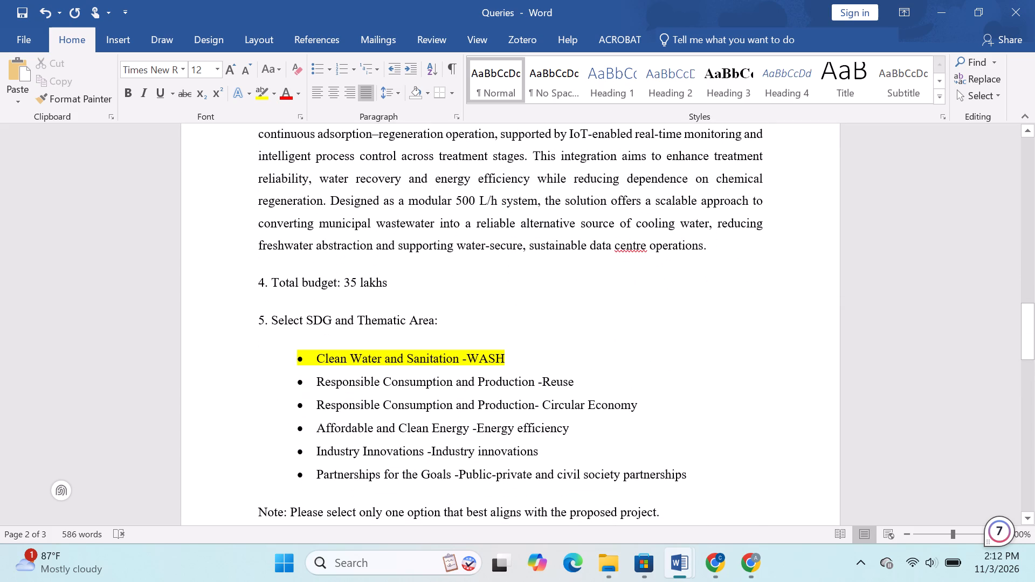
drag(394, 287, 349, 286)
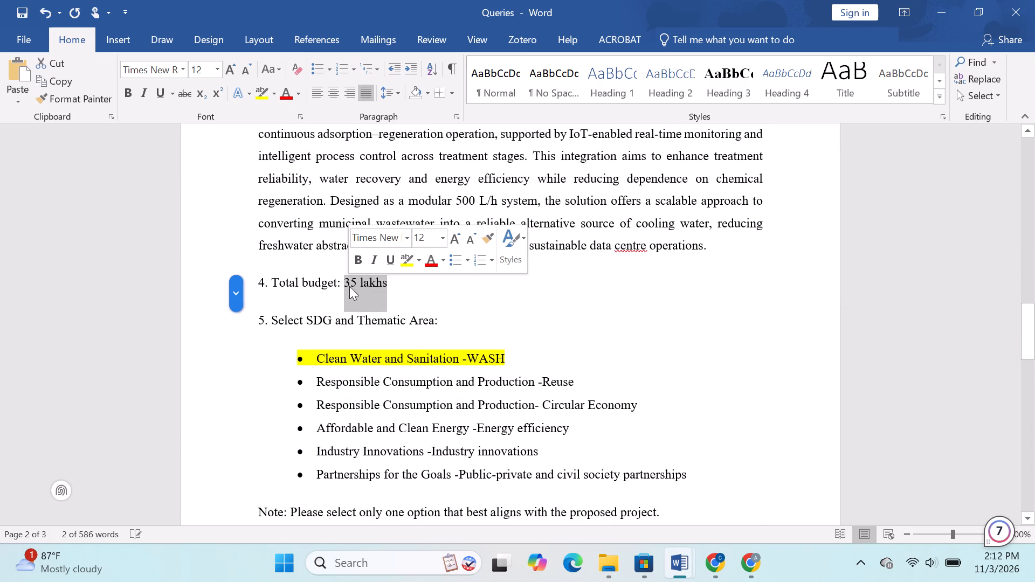
click(382, 396)
scroll(382, 396, down, 1)
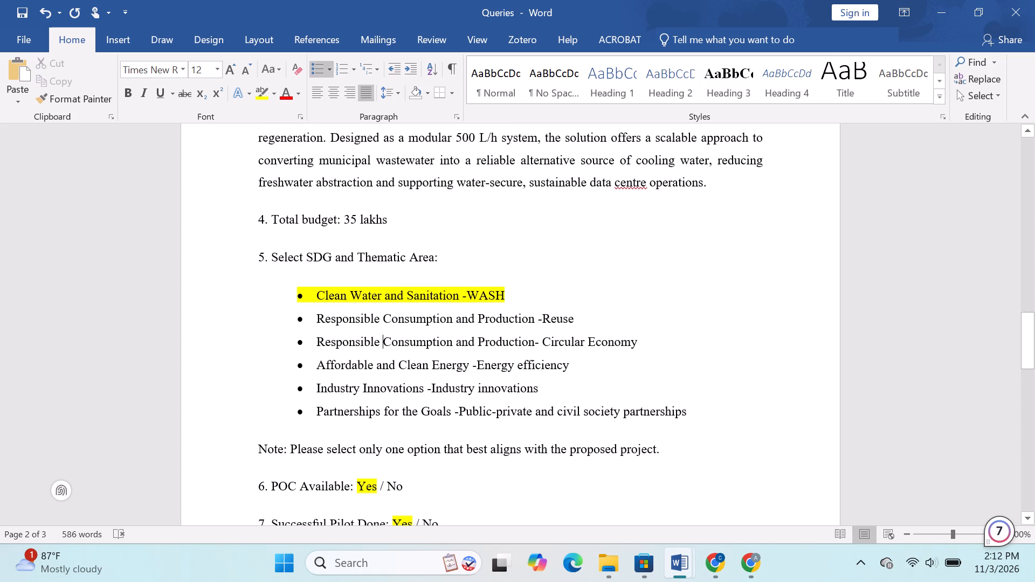
scroll(382, 396, down, 1)
scroll(549, 302, down, 1)
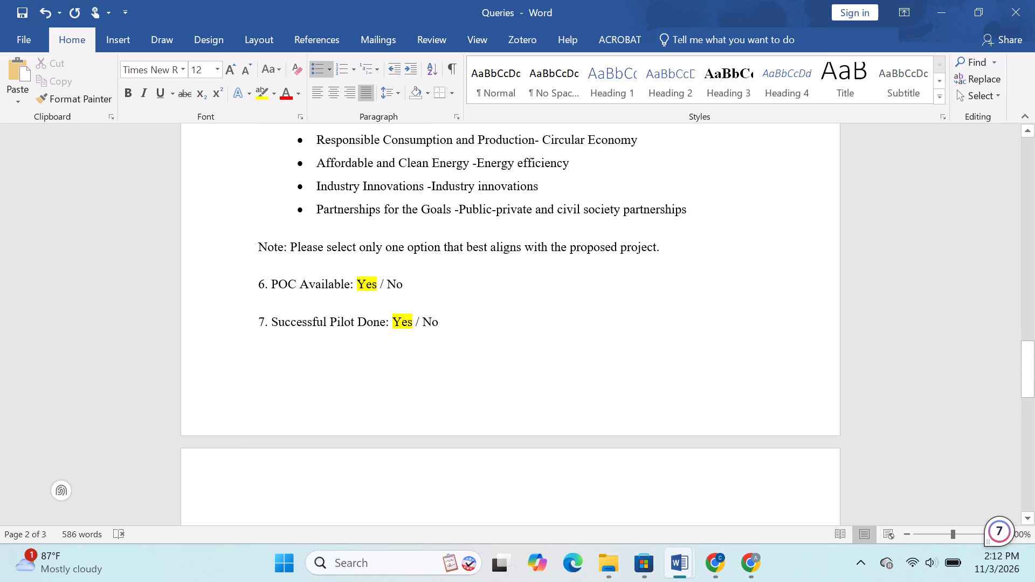
Switch to Chrome, search Google for "poc full form" in a new tab, and return to the Queries document.
click(297, 284)
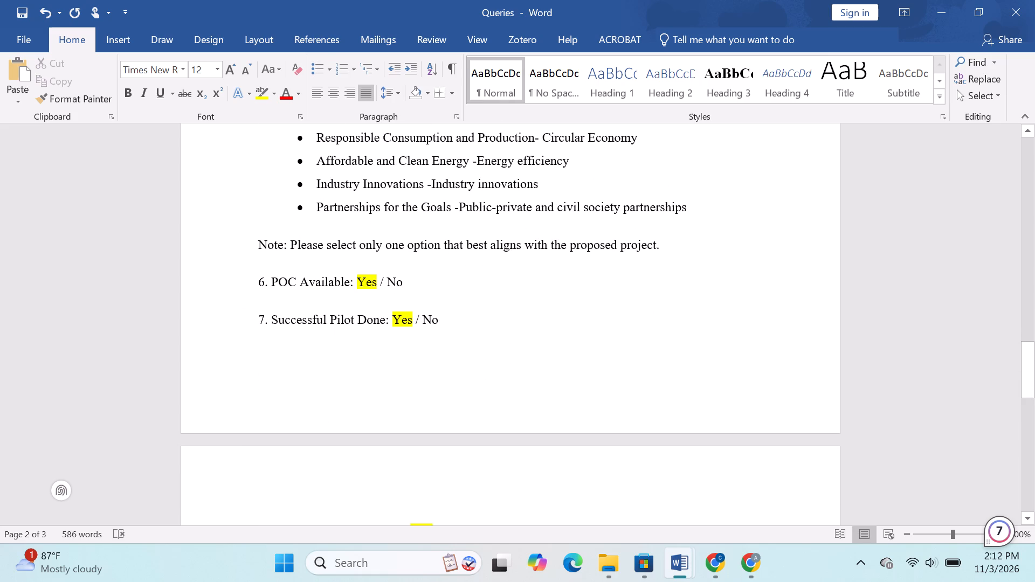
click(744, 572)
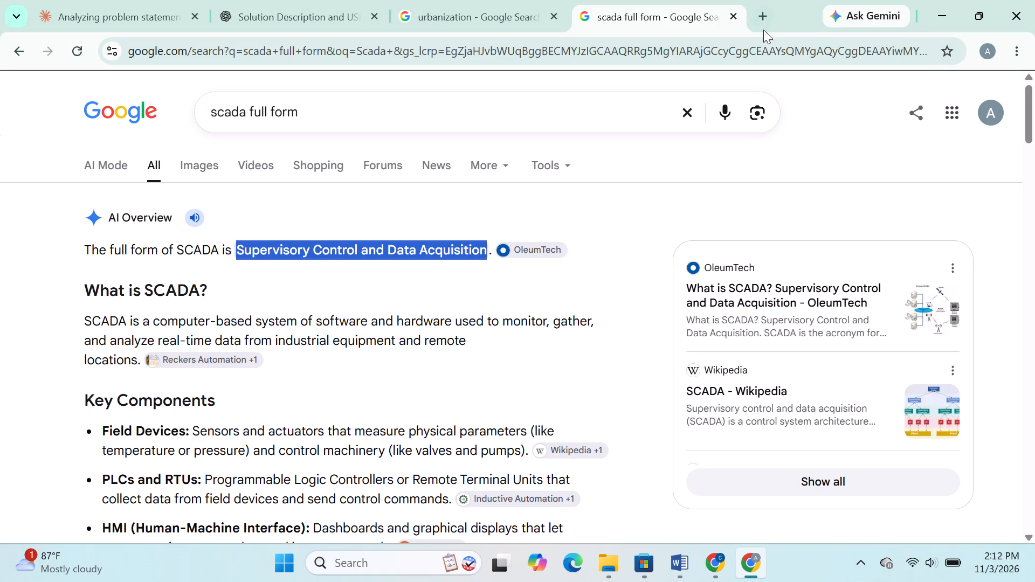
click(763, 32)
click(765, 11)
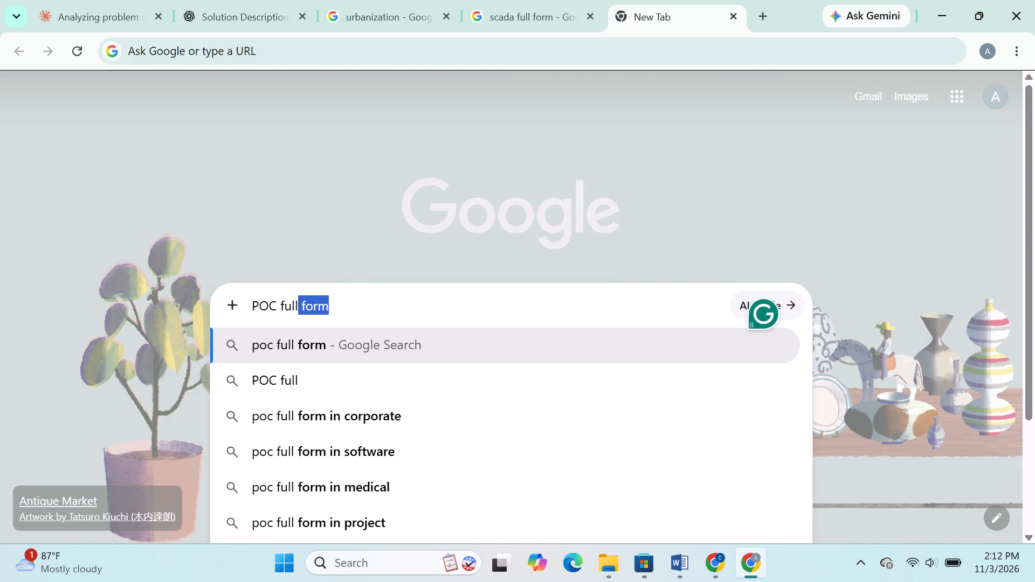
click(279, 344)
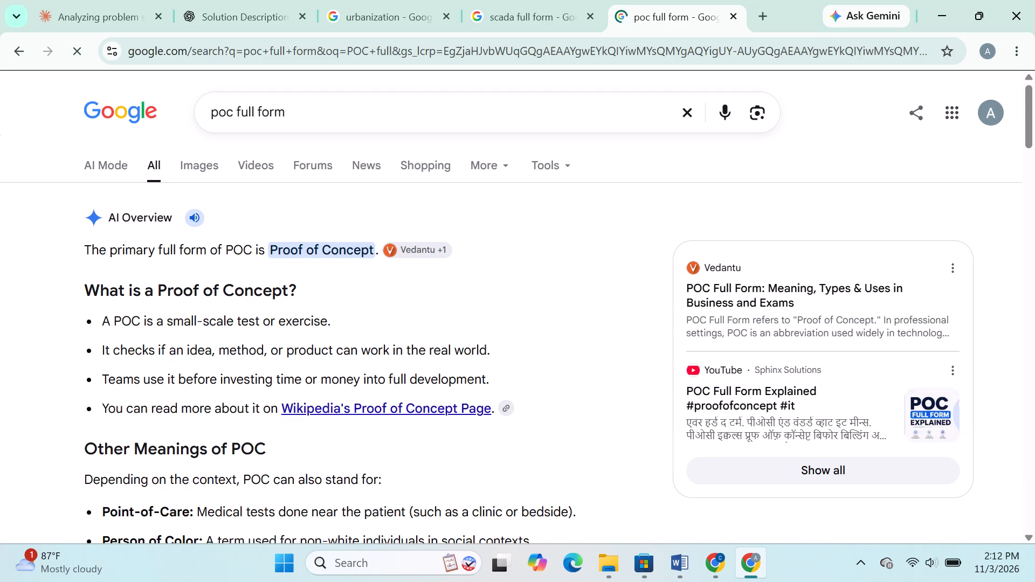
click(687, 552)
click(714, 496)
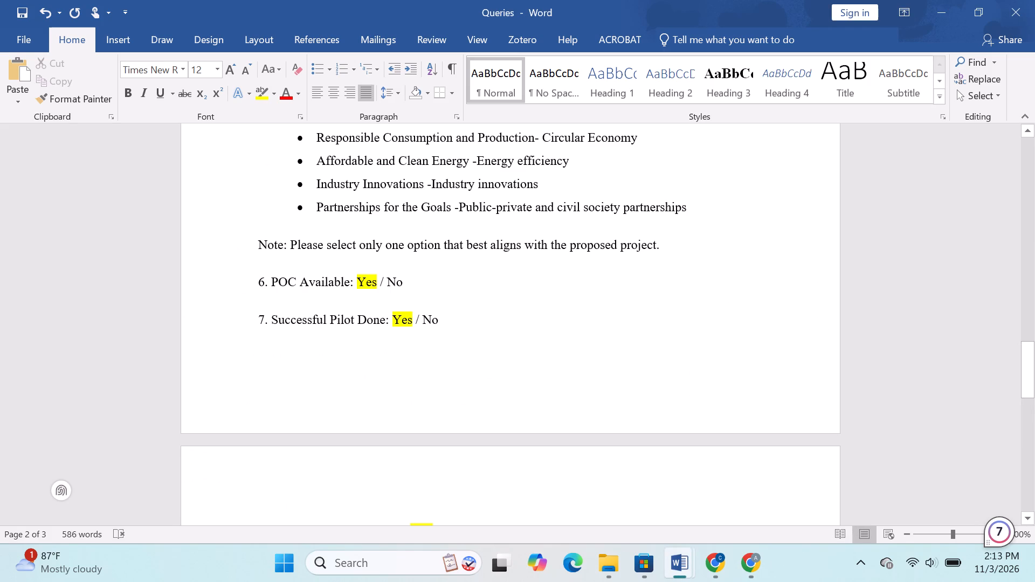
Check the technology transfer and geographies answers through to the end of the Queries document.
drag(1032, 381, 1032, 416)
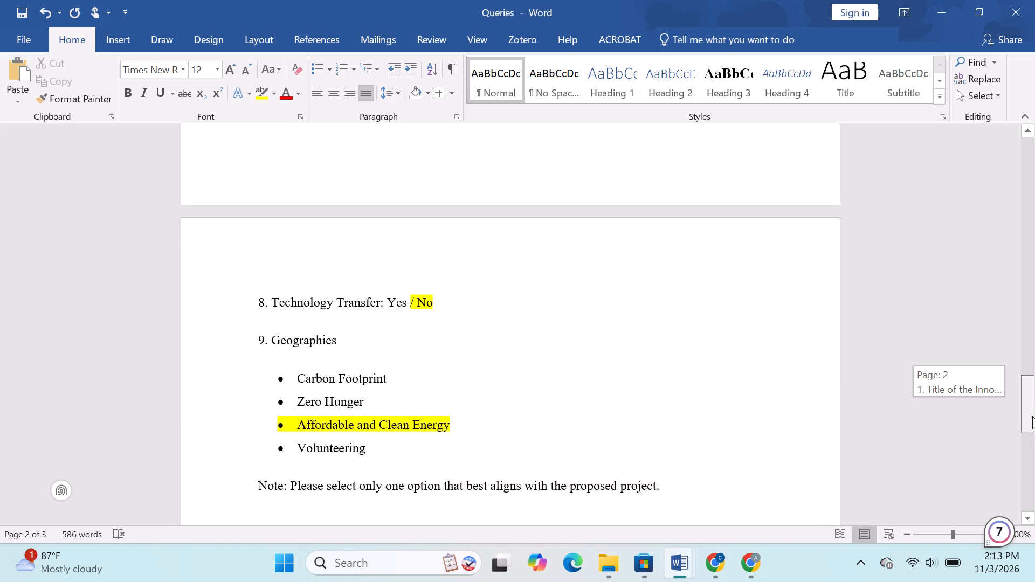
drag(1032, 416, 1032, 418)
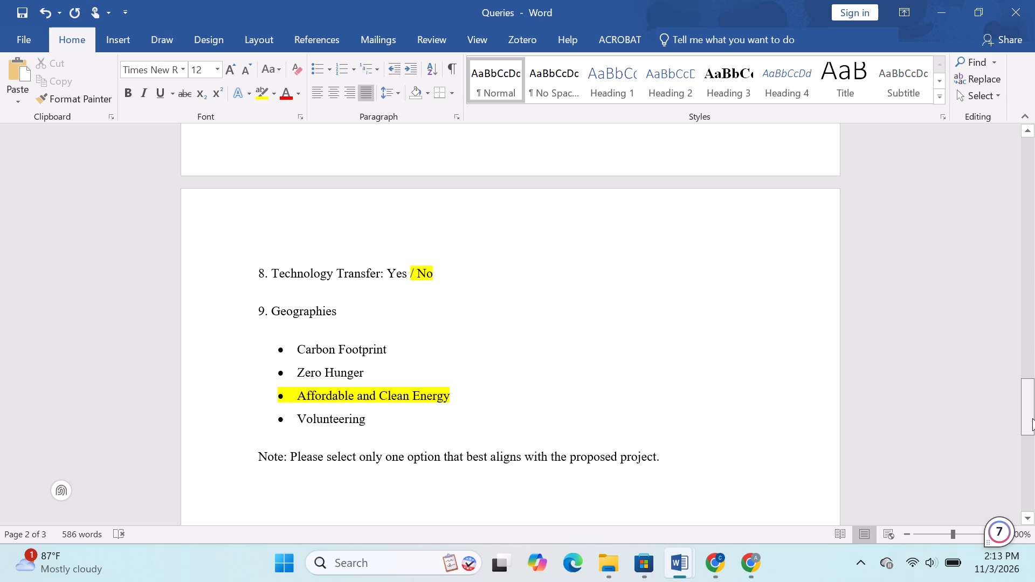
scroll(1032, 418, down, 5)
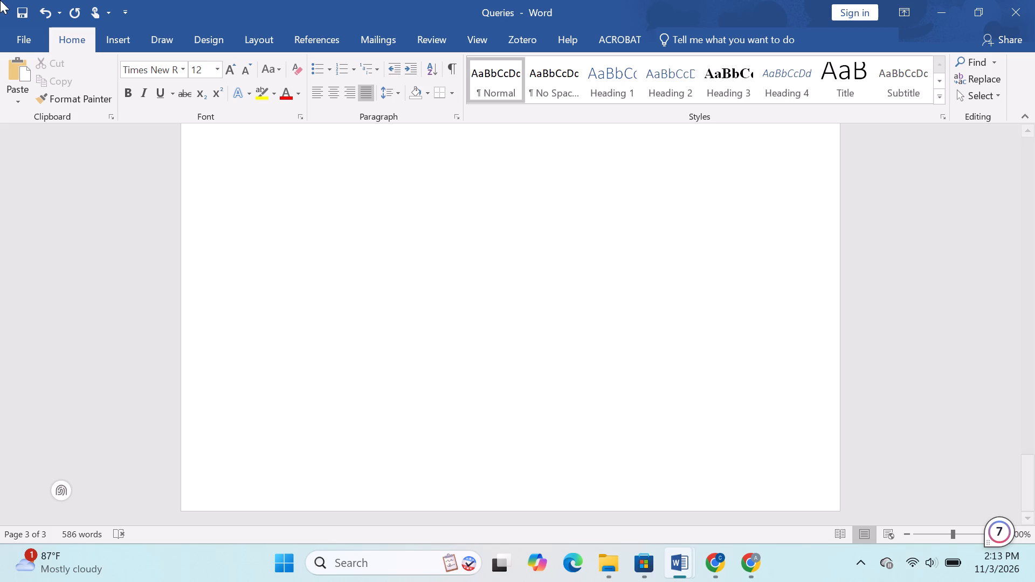
Switch to the Corrected Draft document and look over the title and the A.1 Background and Rationale section.
click(677, 562)
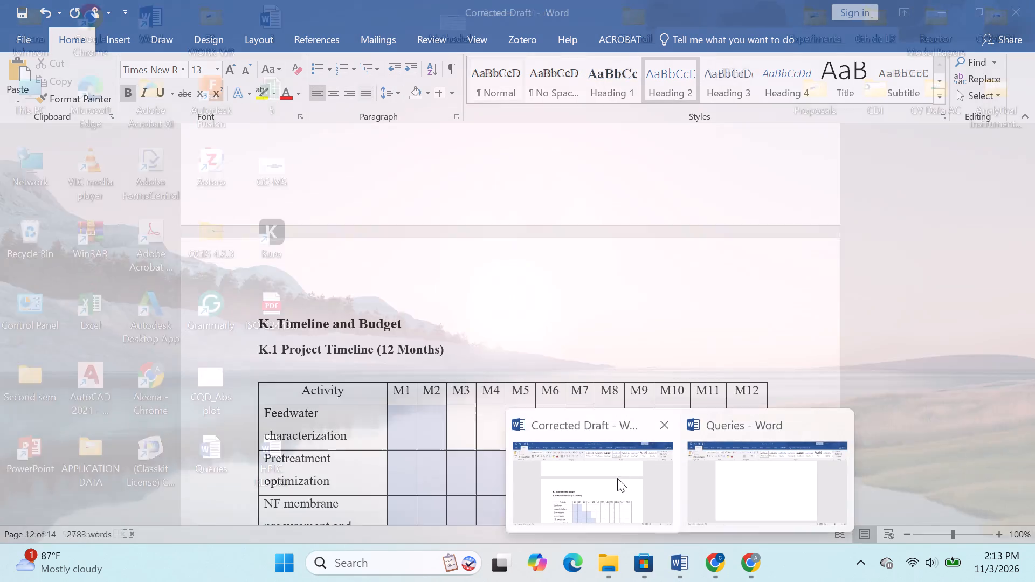
click(617, 478)
scroll(616, 477, up, 19)
scroll(616, 477, up, 4)
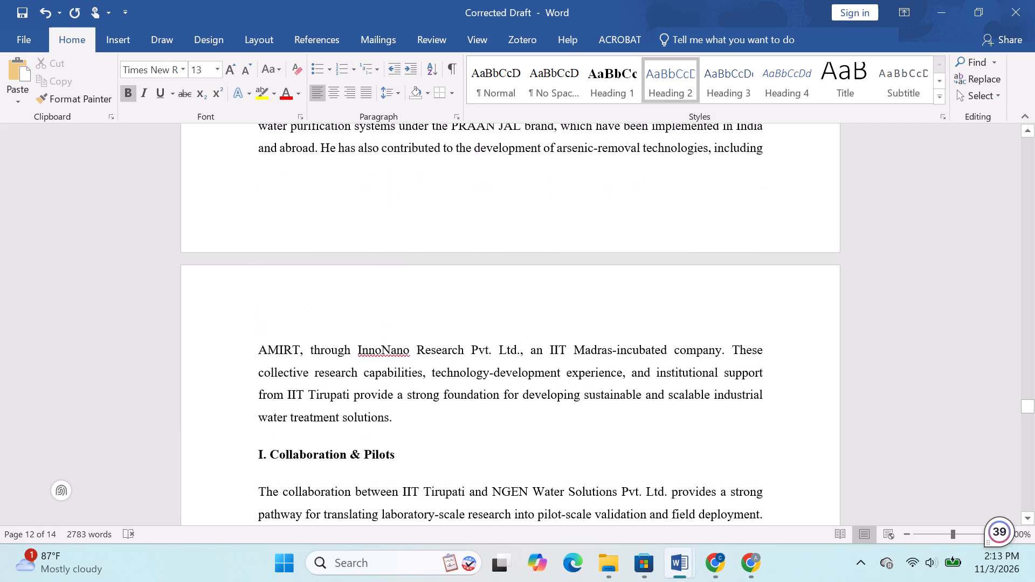
drag(1033, 402, 1034, 109)
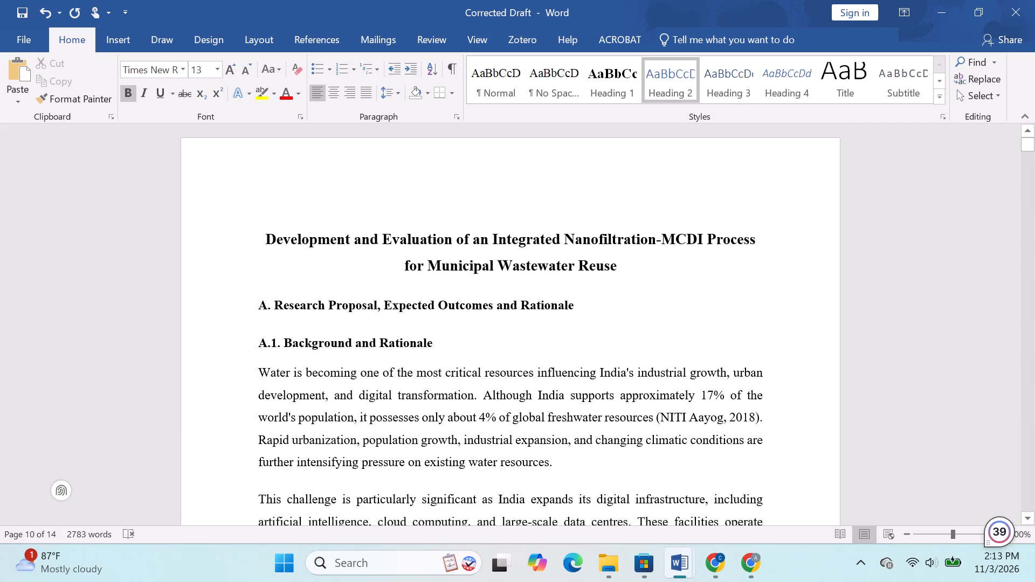
scroll(718, 293, down, 3)
scroll(438, 254, down, 5)
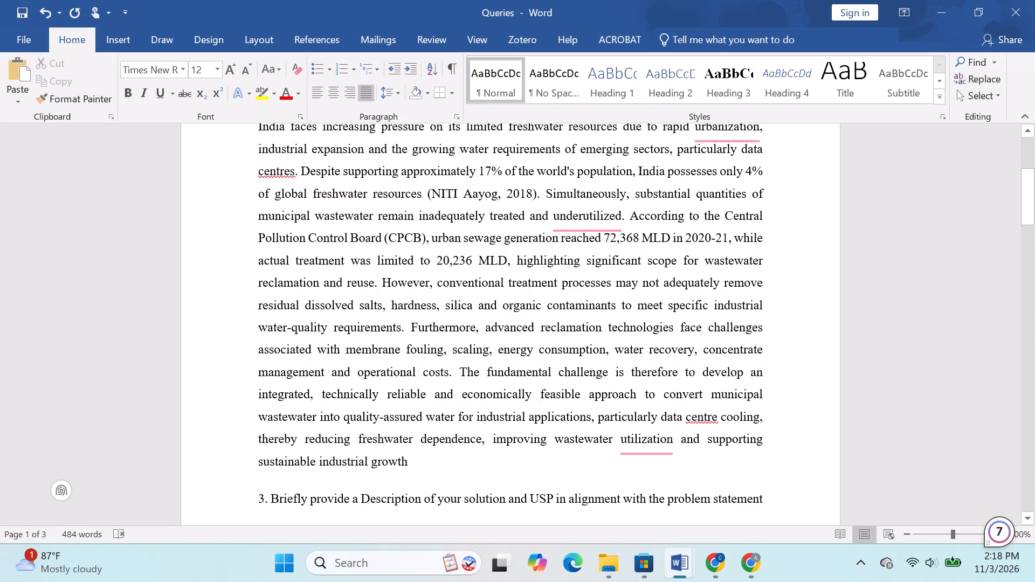
scroll(723, 481, up, 10)
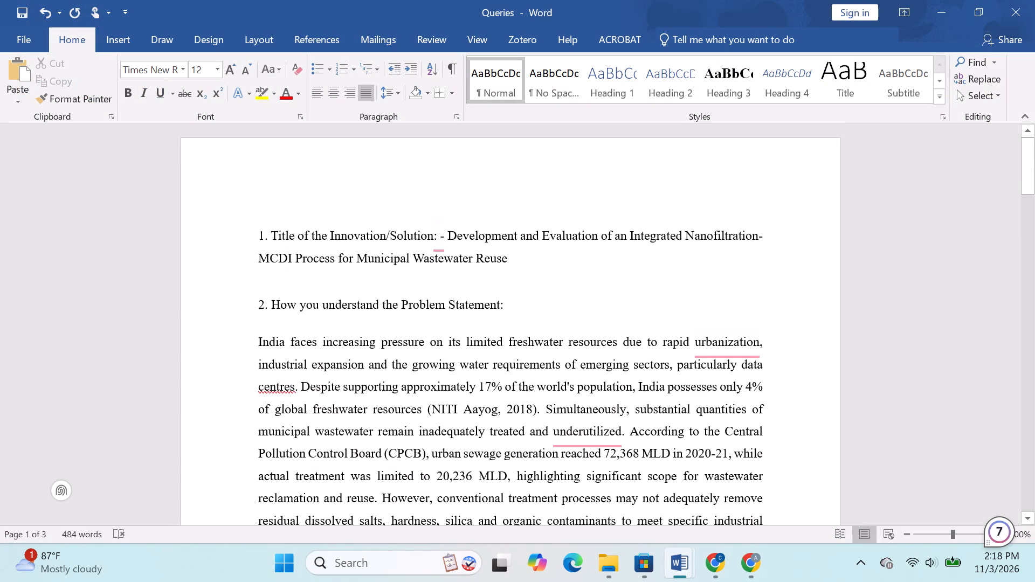
scroll(736, 387, down, 20)
scroll(736, 387, down, 6)
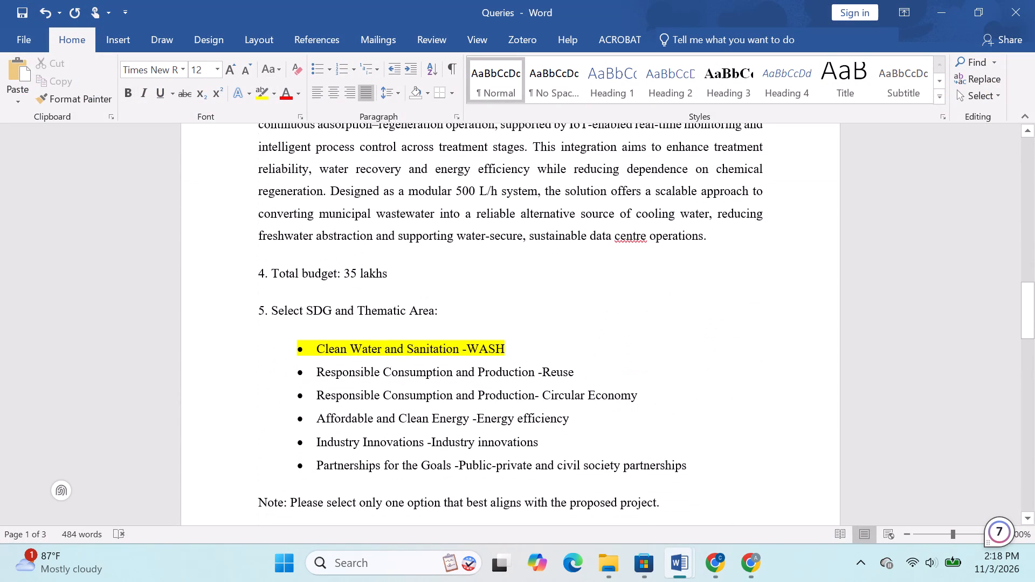
scroll(739, 387, down, 20)
scroll(739, 387, down, 9)
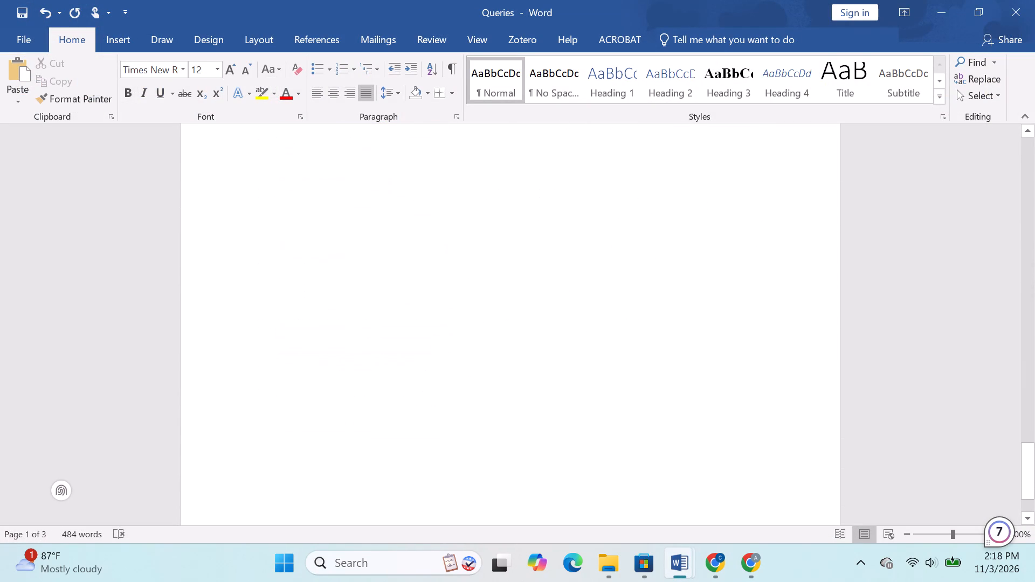
scroll(739, 387, down, 9)
scroll(734, 387, up, 20)
scroll(734, 387, up, 5)
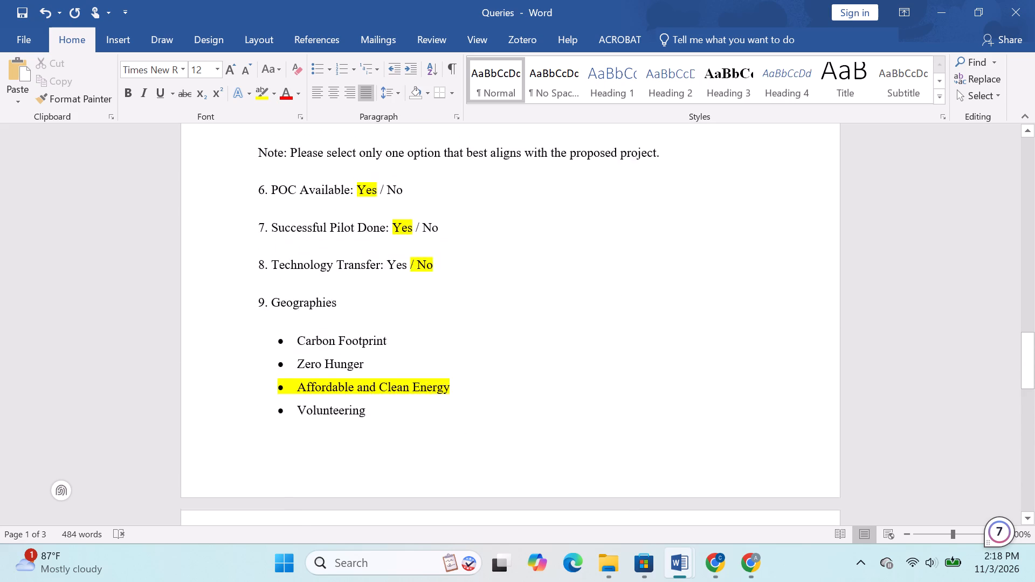
scroll(733, 388, up, 1)
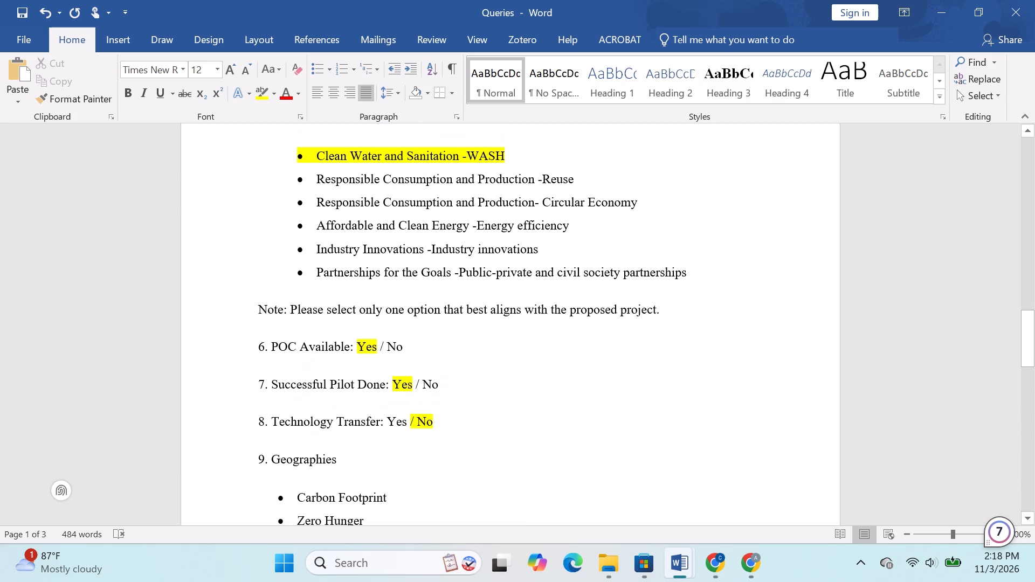
scroll(733, 388, down, 20)
scroll(733, 388, down, 10)
scroll(738, 425, up, 6)
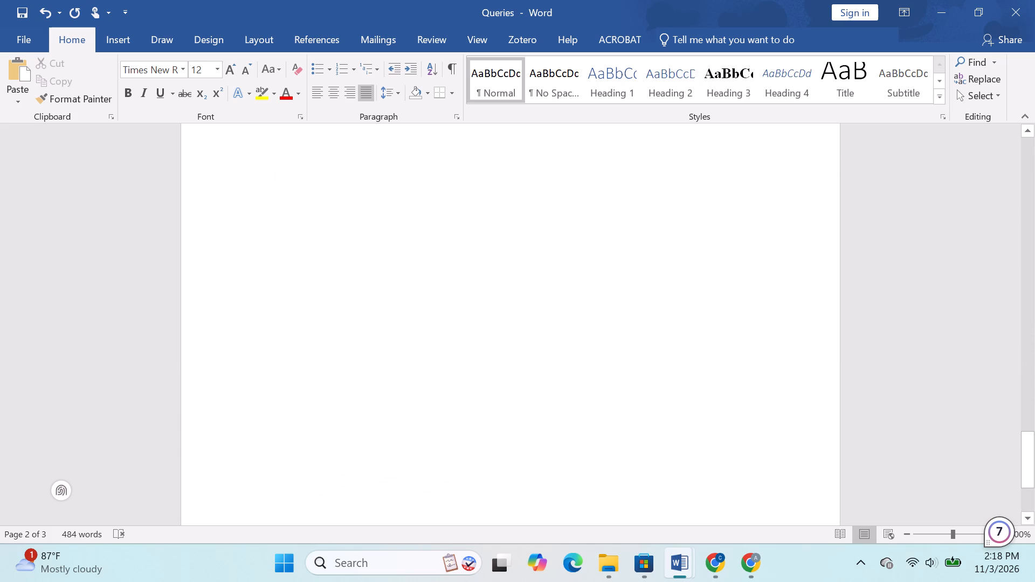
scroll(738, 425, up, 20)
scroll(738, 425, up, 20)
scroll(738, 425, up, 4)
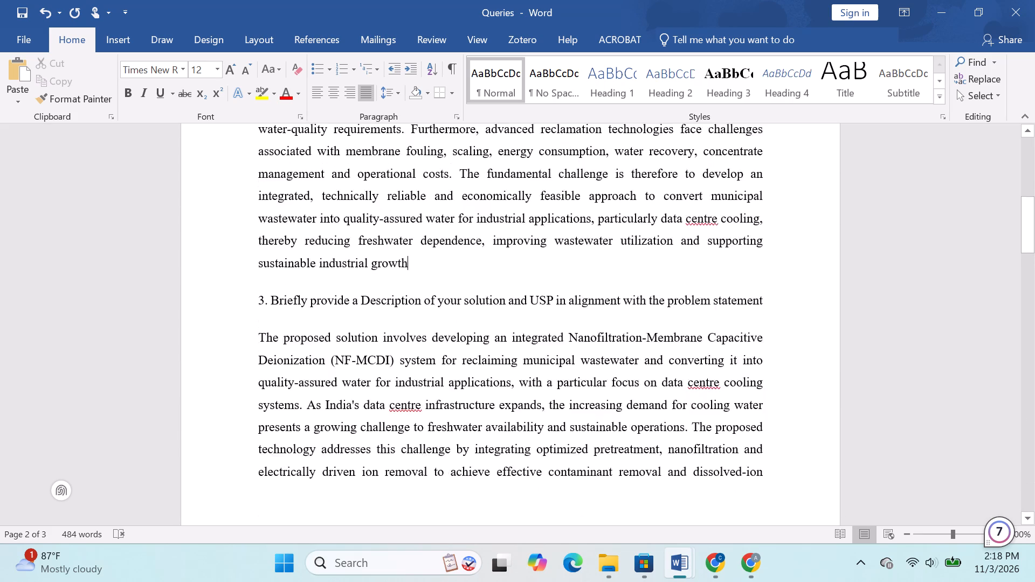
scroll(738, 425, up, 10)
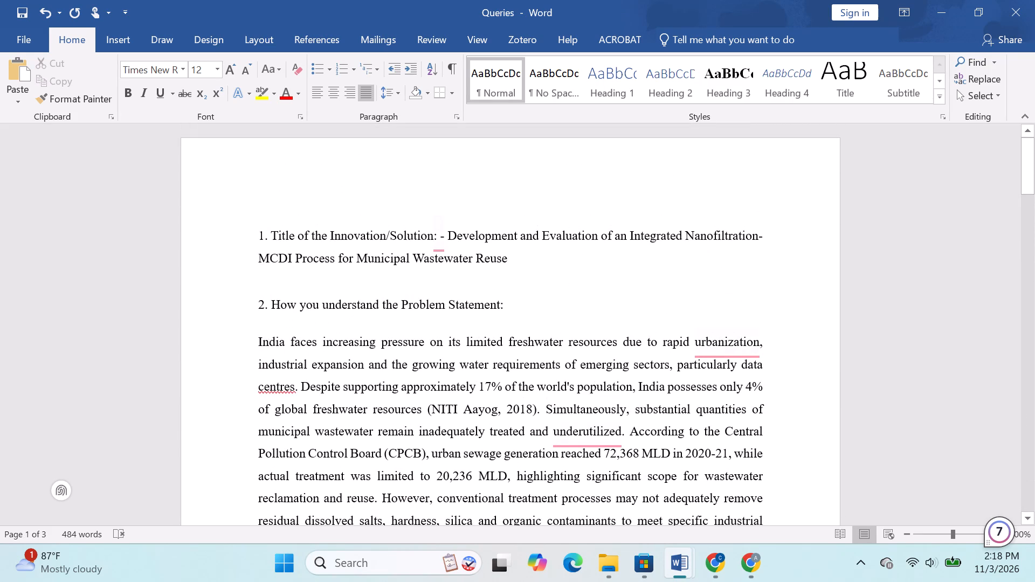
Save the Queries document while giving its answers a final check, and close it.
key(ctrl+s)
scroll(809, 372, down, 6)
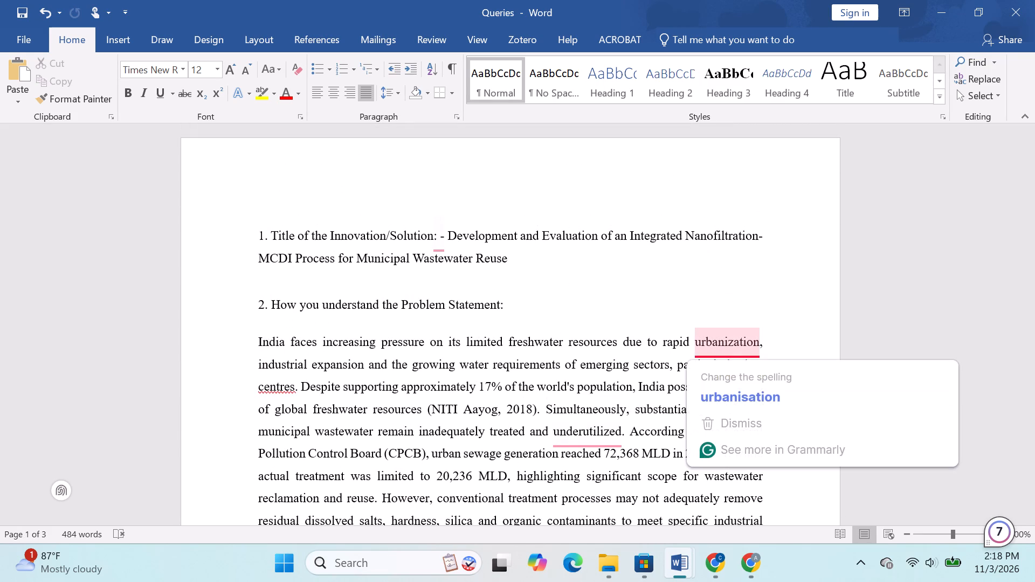
scroll(837, 245, down, 5)
key(ctrl+s)
scroll(841, 247, down, 1)
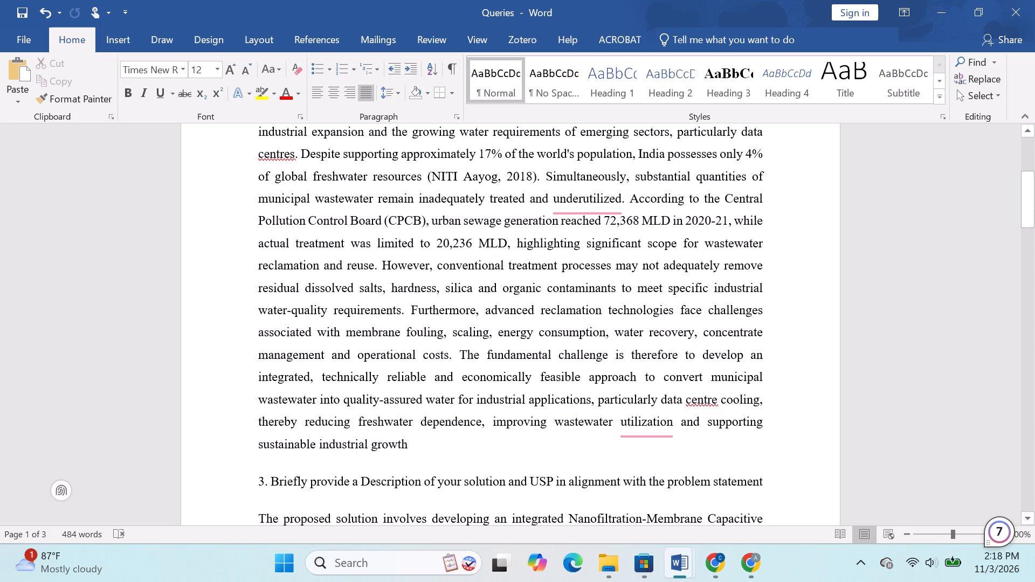
scroll(688, 414, down, 5)
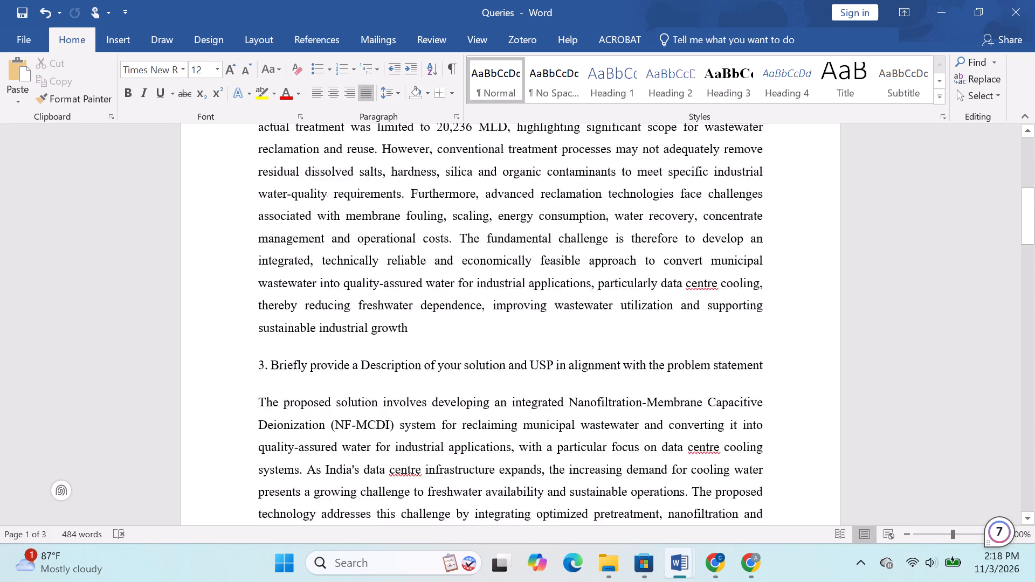
scroll(688, 414, down, 11)
scroll(687, 414, down, 17)
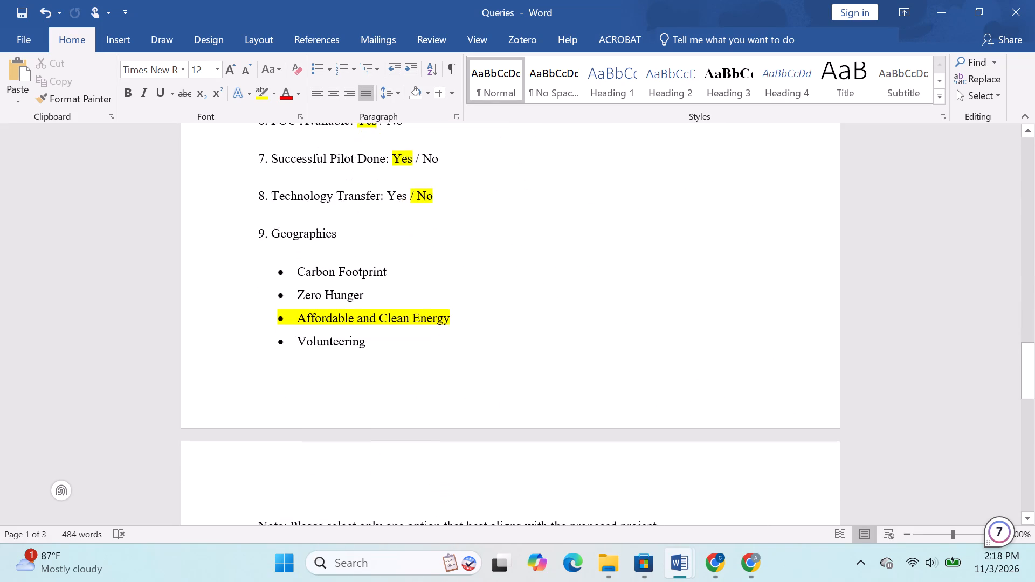
scroll(687, 414, down, 20)
scroll(687, 414, down, 7)
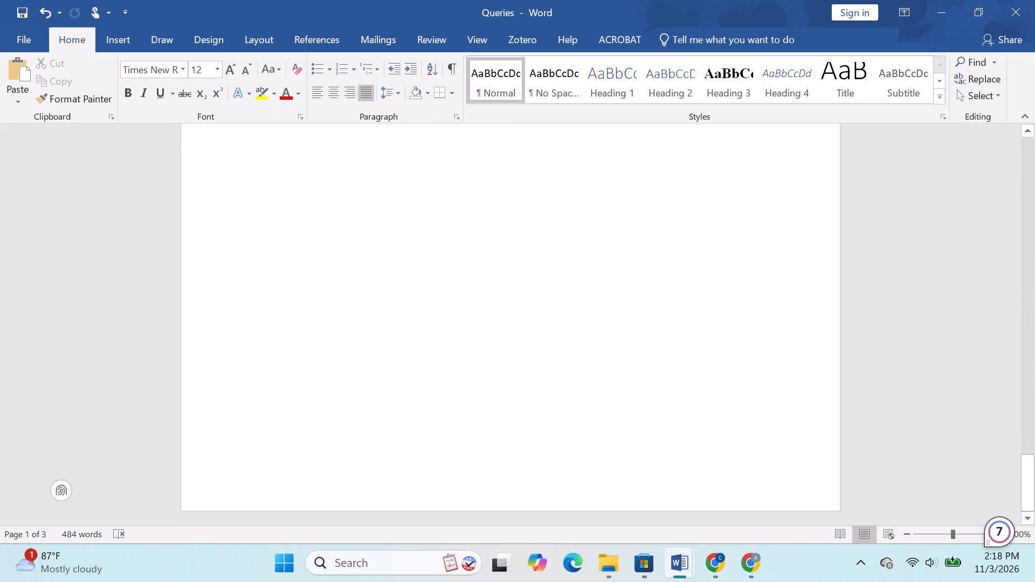
key(ctrl+s)
click(1034, 0)
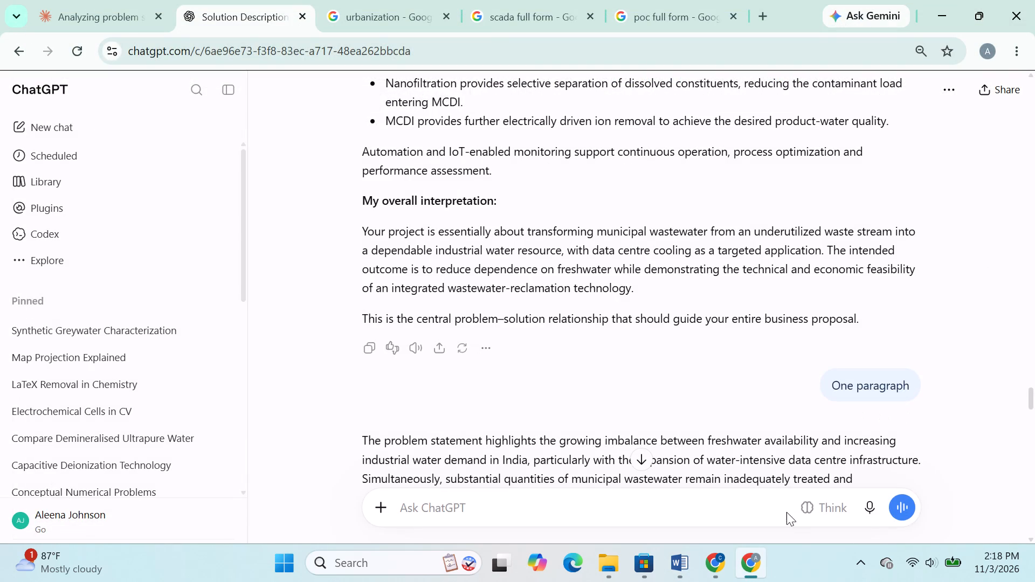
Switch to the Corrected Draft document in Word and save it.
click(671, 560)
key(ctrl+s)
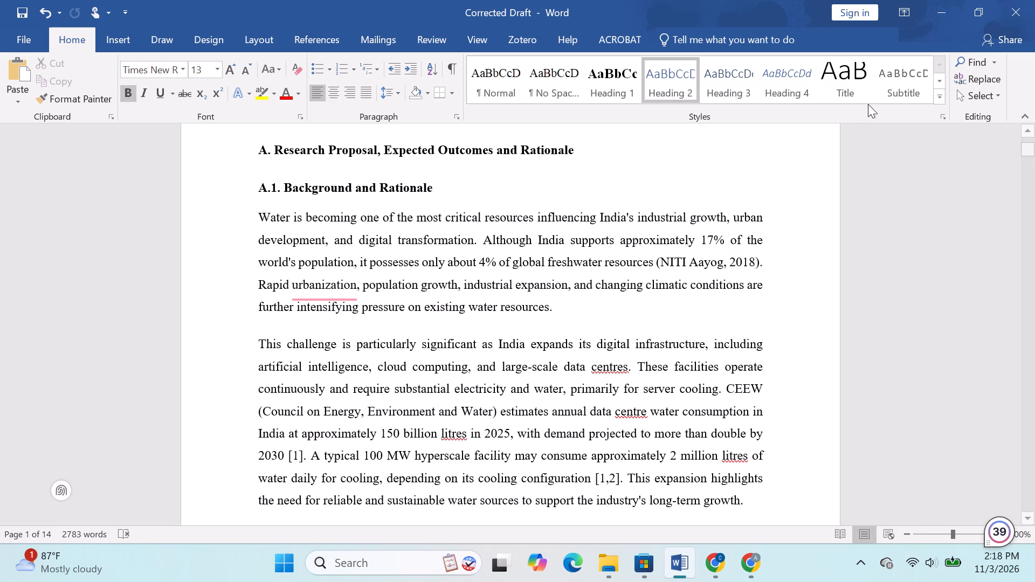
Close the Corrected Draft document and minimize the browser window holding the ChatGPT conversation.
click(1034, 0)
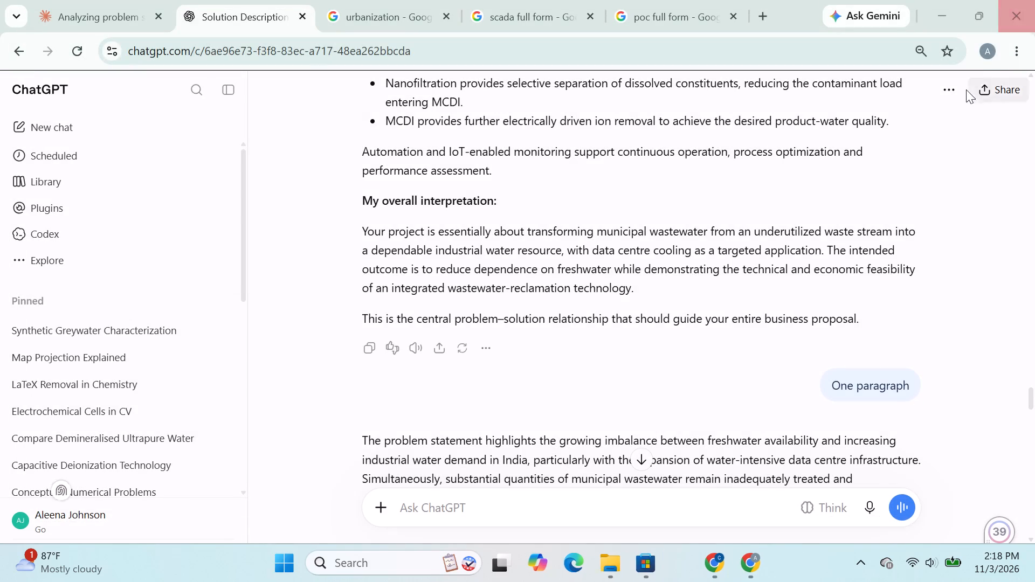
click(949, 9)
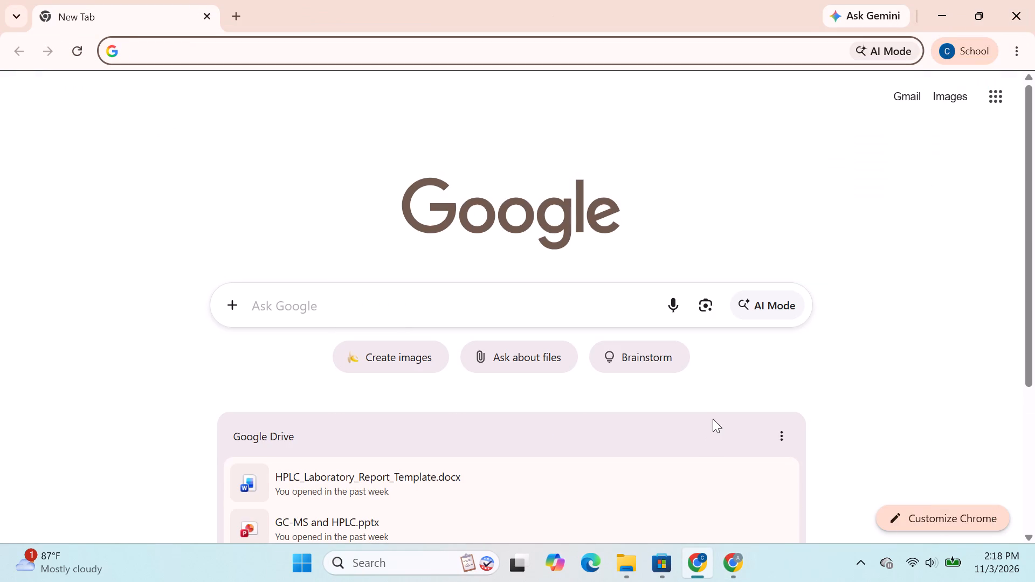
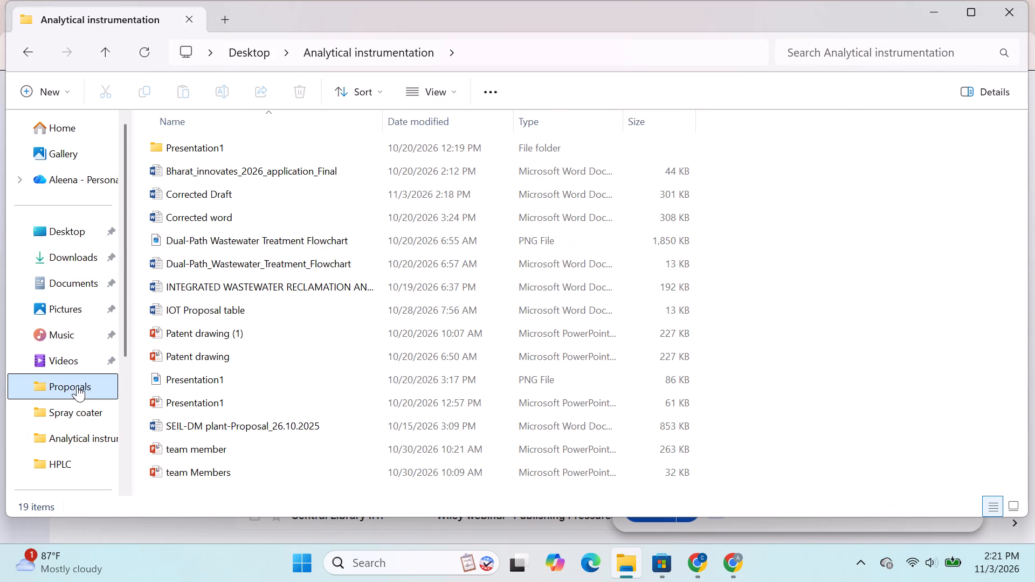
Open the Corrected Draft document from the Analytical instrumentation folder in Word and view its opening section.
double_click(207, 200)
scroll(355, 275, down, 4)
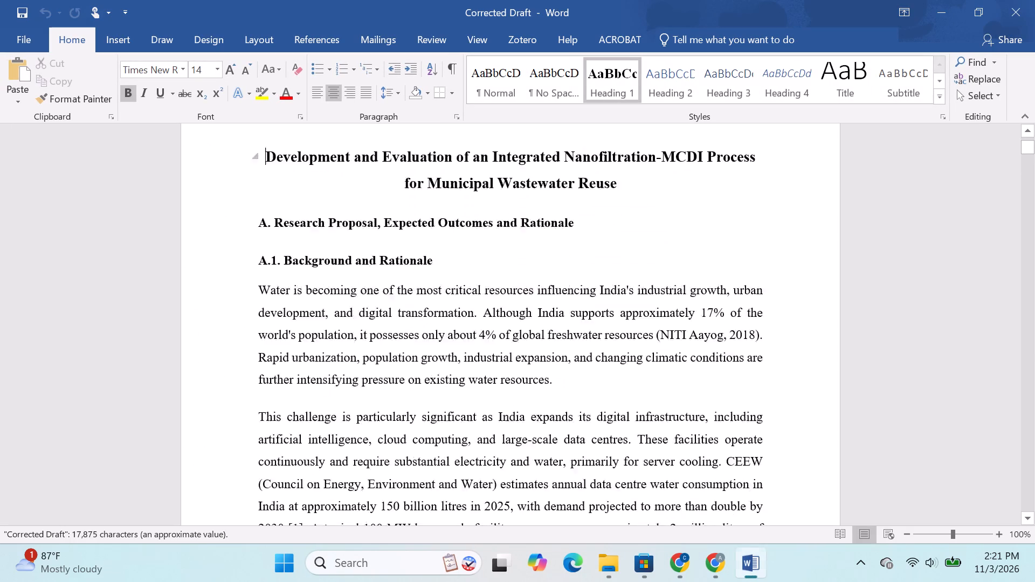
Review Corrected Draft from the title through the objectives table and the Capacitive deionization Technology section.
scroll(357, 279, down, 20)
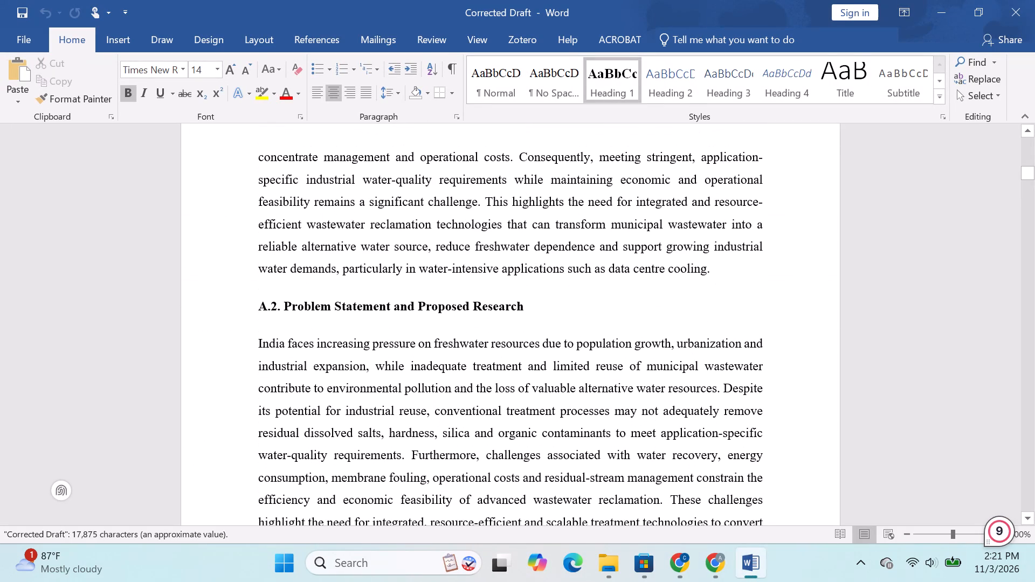
scroll(361, 283, down, 13)
scroll(364, 281, up, 3)
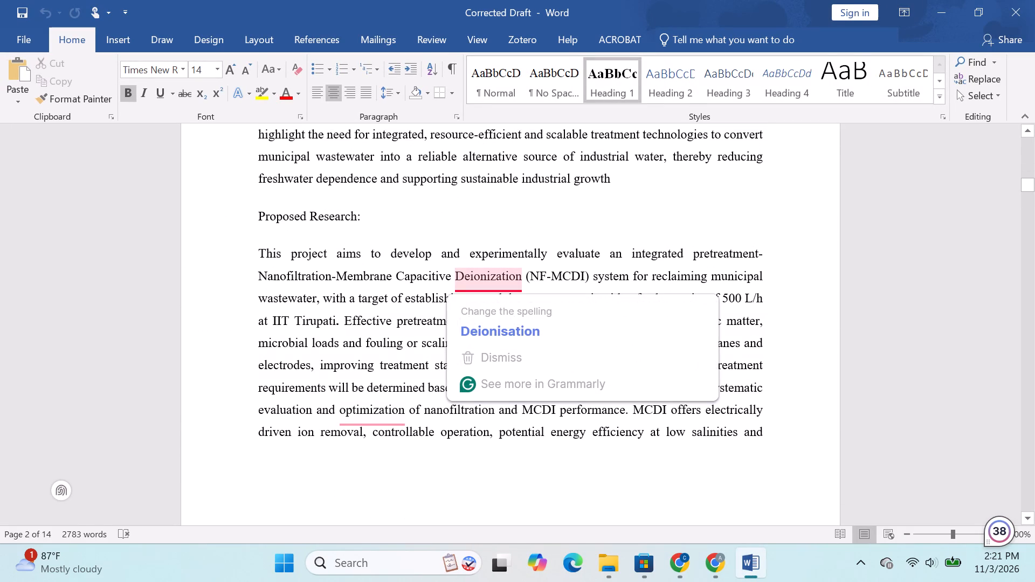
scroll(498, 310, down, 5)
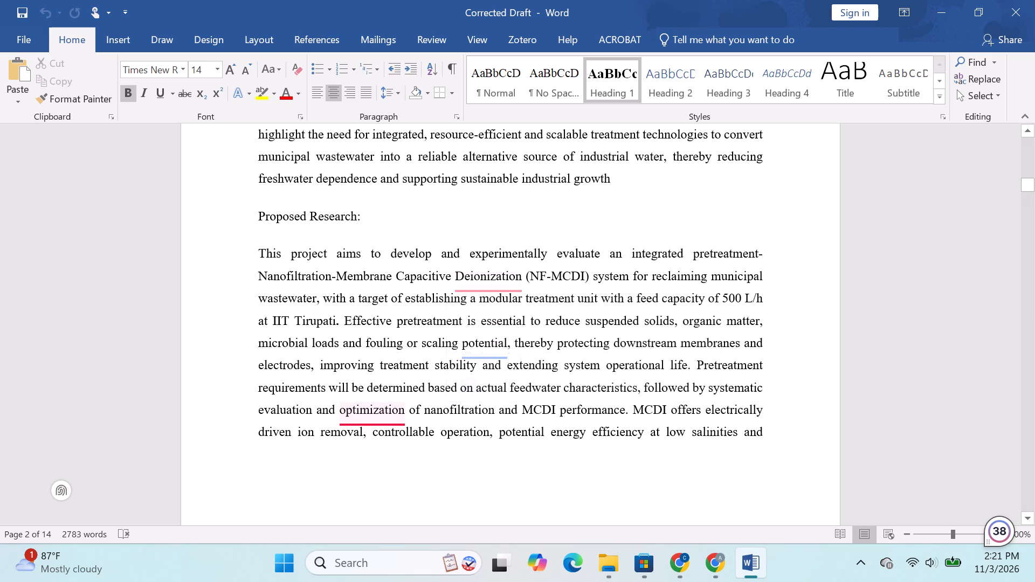
scroll(394, 419, down, 16)
scroll(394, 414, down, 7)
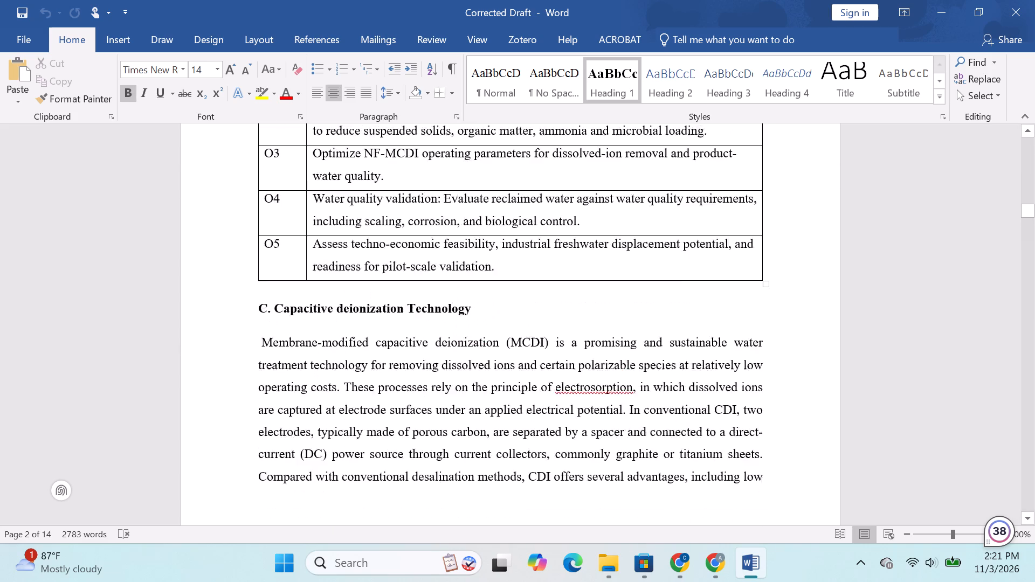
scroll(396, 412, down, 12)
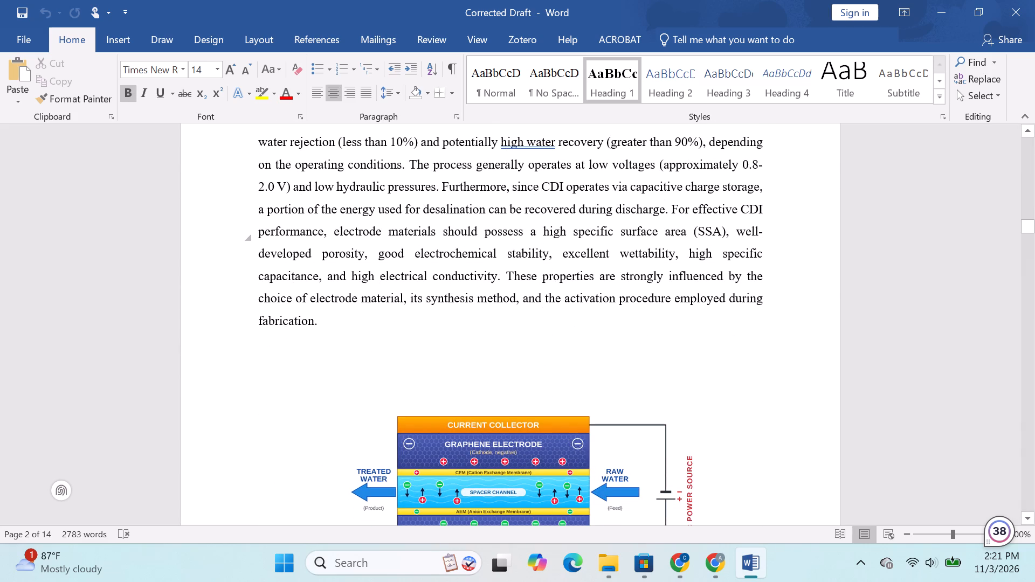
Apply the suggested grammar correction to the flagged phrase "high water" in the Capacitive deionization Technology section.
right_click(527, 130)
click(514, 140)
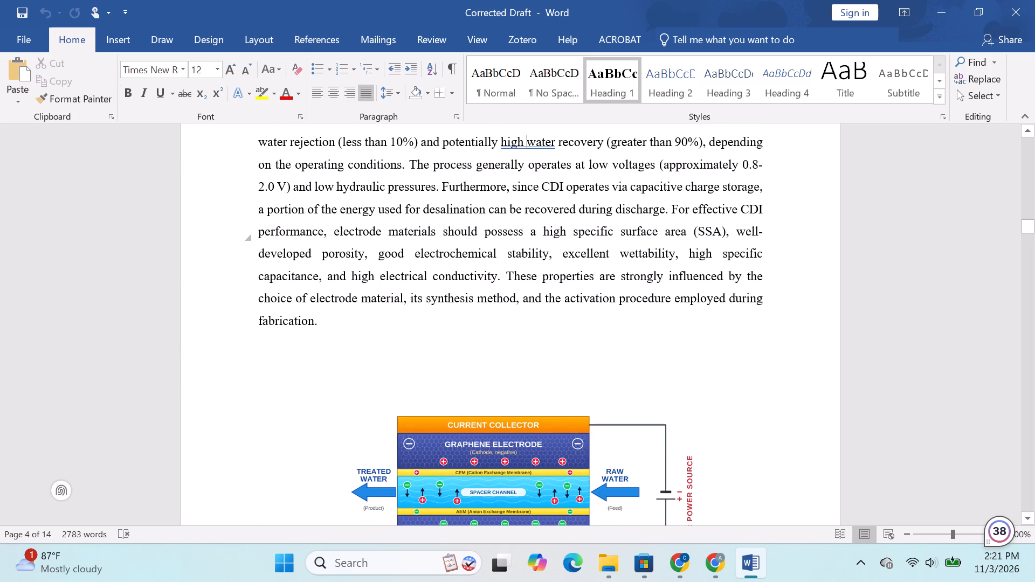
right_click(514, 140)
click(507, 151)
Move the MCDI schematic up beneath the paragraph ending "fabrication" so it clears the Fig.1 caption, and shrink it slightly from one corner.
scroll(534, 204, down, 8)
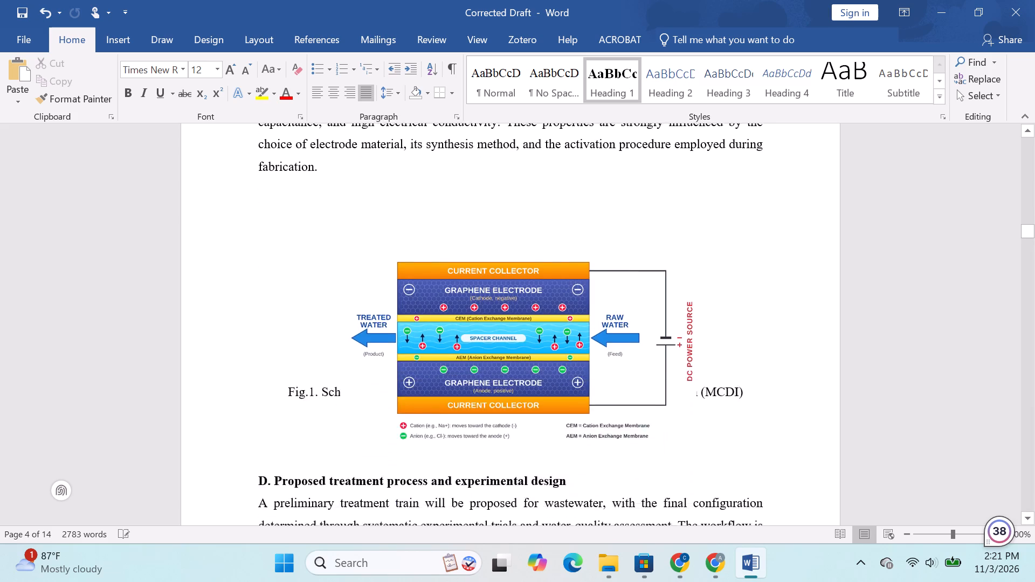
scroll(534, 204, down, 9)
scroll(535, 205, up, 11)
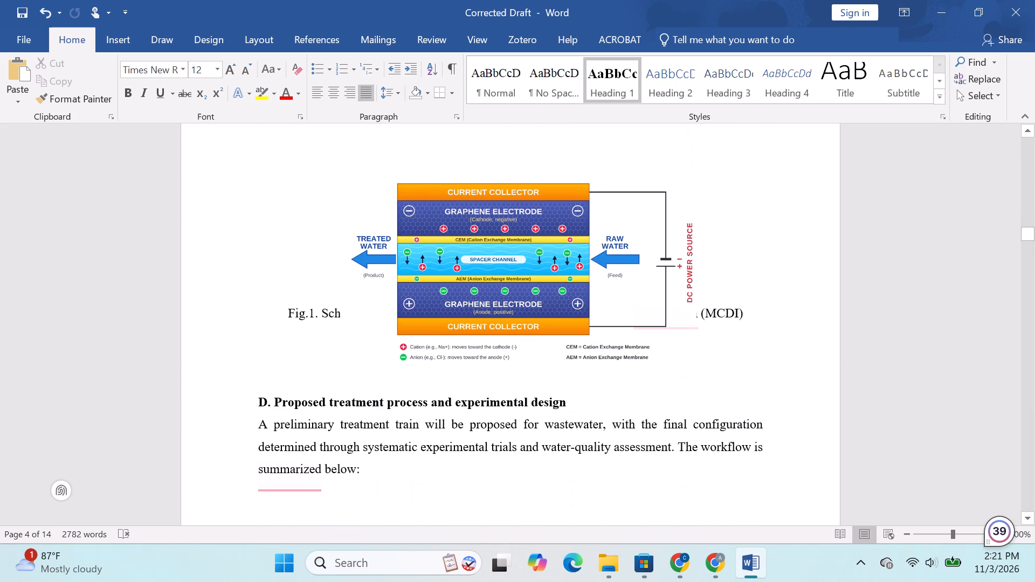
drag(411, 300, 411, 216)
scroll(385, 329, up, 4)
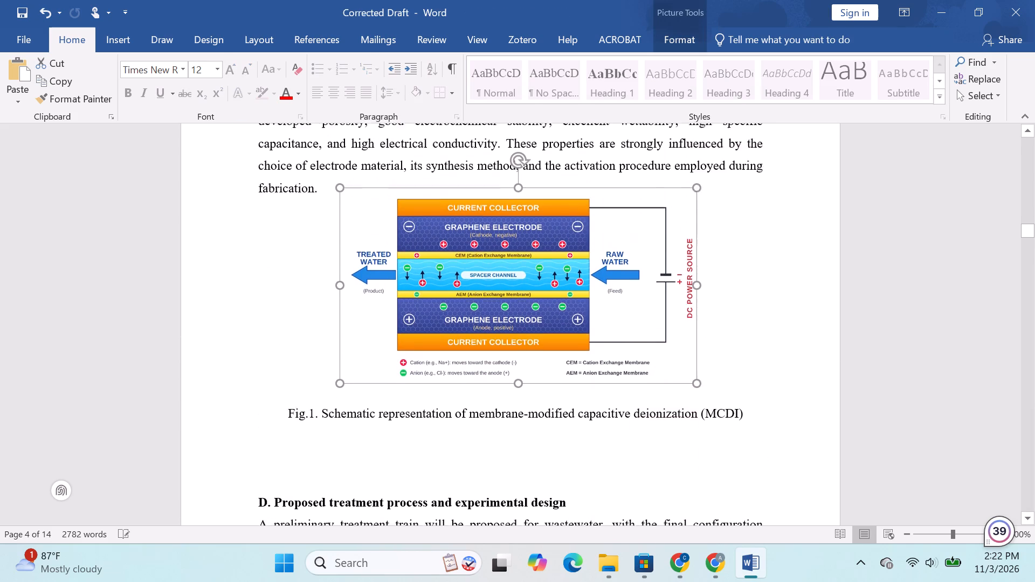
drag(343, 243, 355, 268)
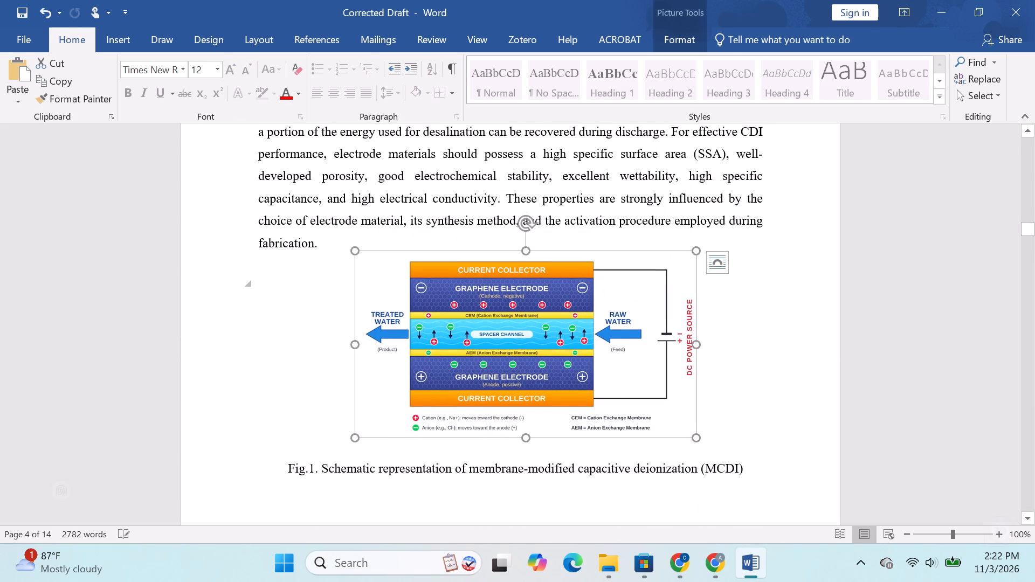
Remove two blank lines above the heading "D. Proposed treatment process and experimental design".
scroll(357, 275, down, 4)
click(257, 400)
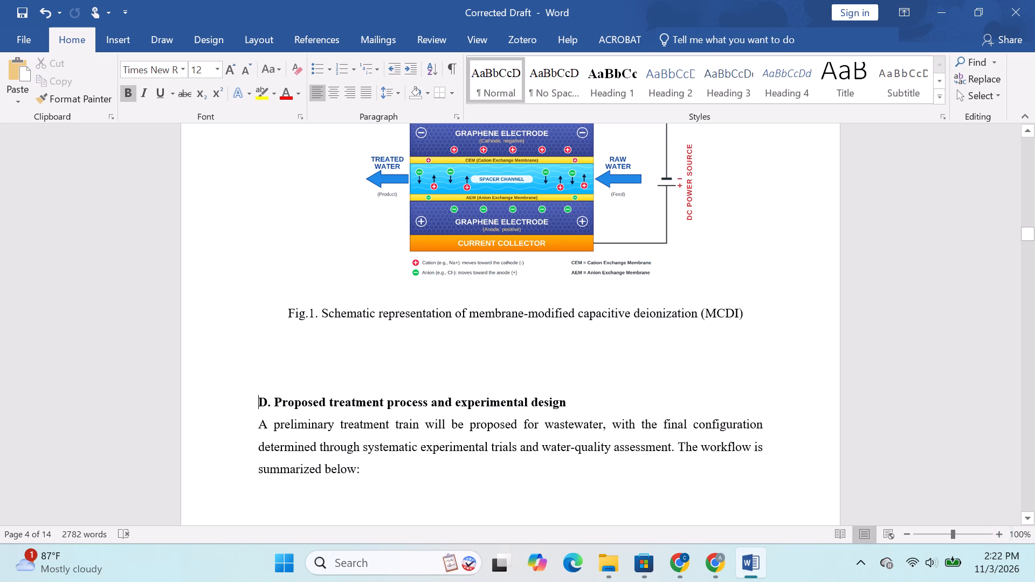
key(BackSpace)
key(BackSpace)
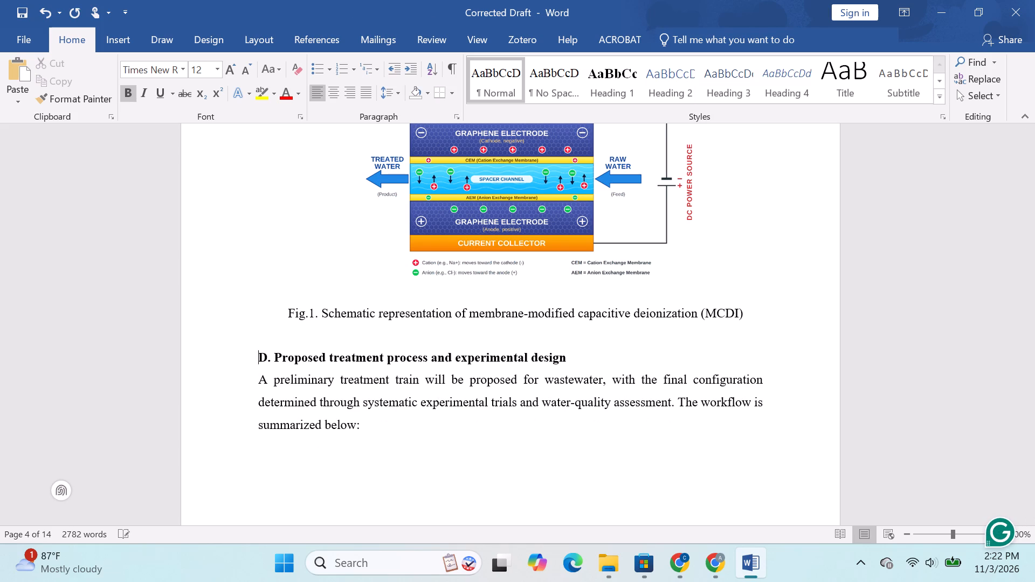
Add a blank line below "The workflow is summarized below:" to push the treatment flowchart onto the following page.
scroll(421, 435, down, 9)
scroll(482, 395, up, 6)
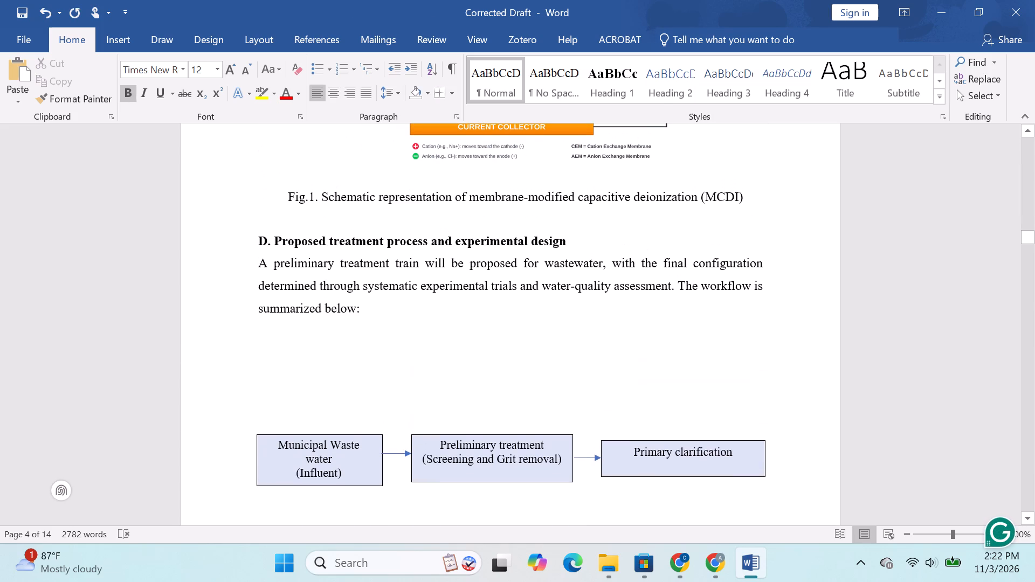
click(355, 398)
key(Return)
key(Return)
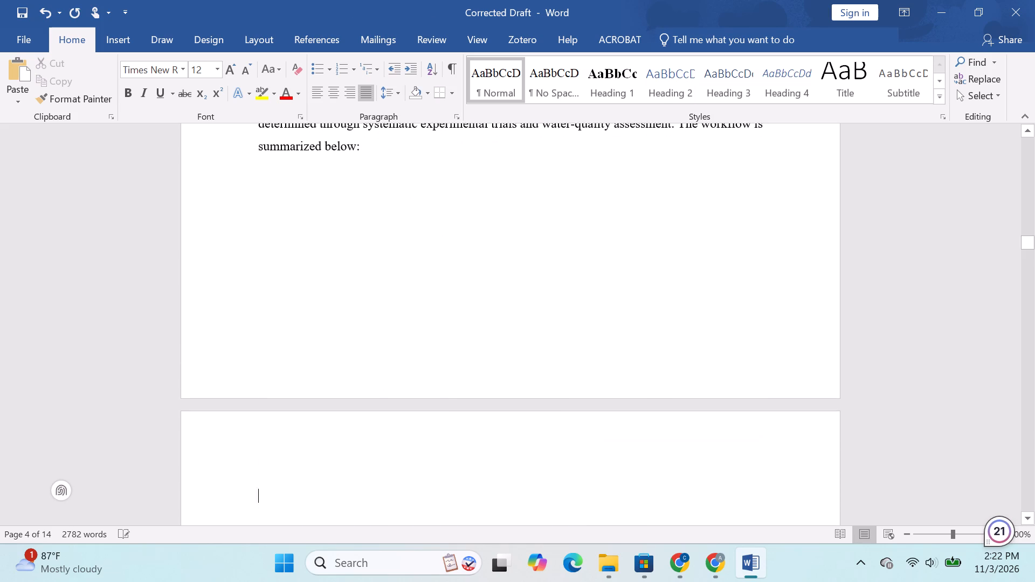
key(BackSpace)
Check the layout of the treatment flowchart and the monitoring and control diagram, and save the document.
scroll(380, 308, down, 10)
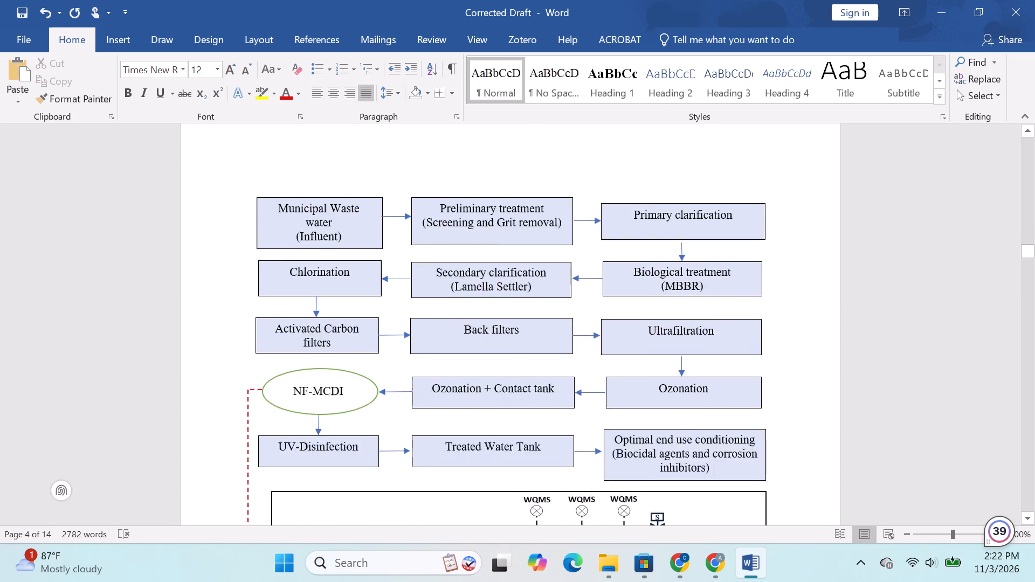
scroll(381, 311, down, 3)
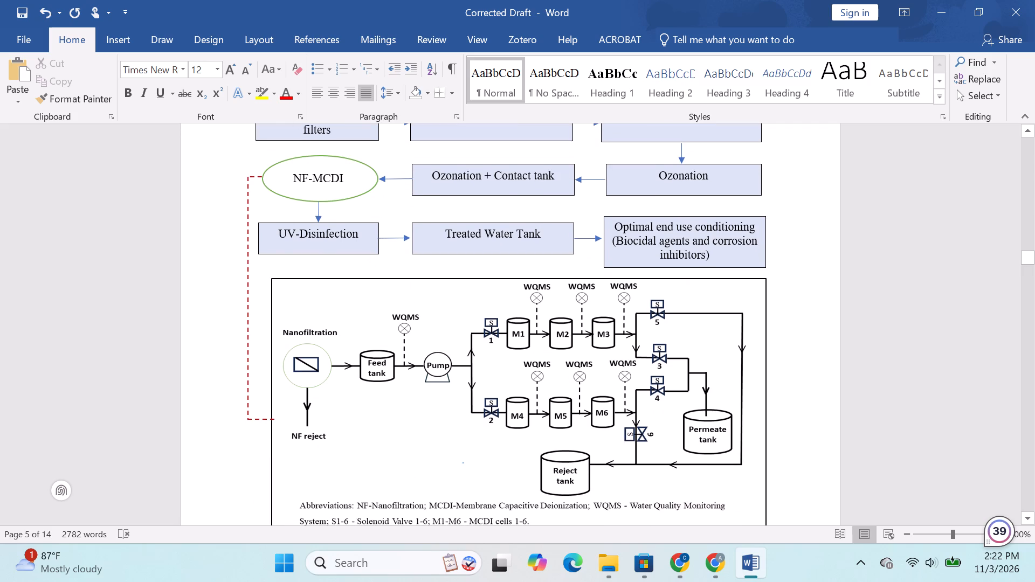
scroll(383, 317, down, 9)
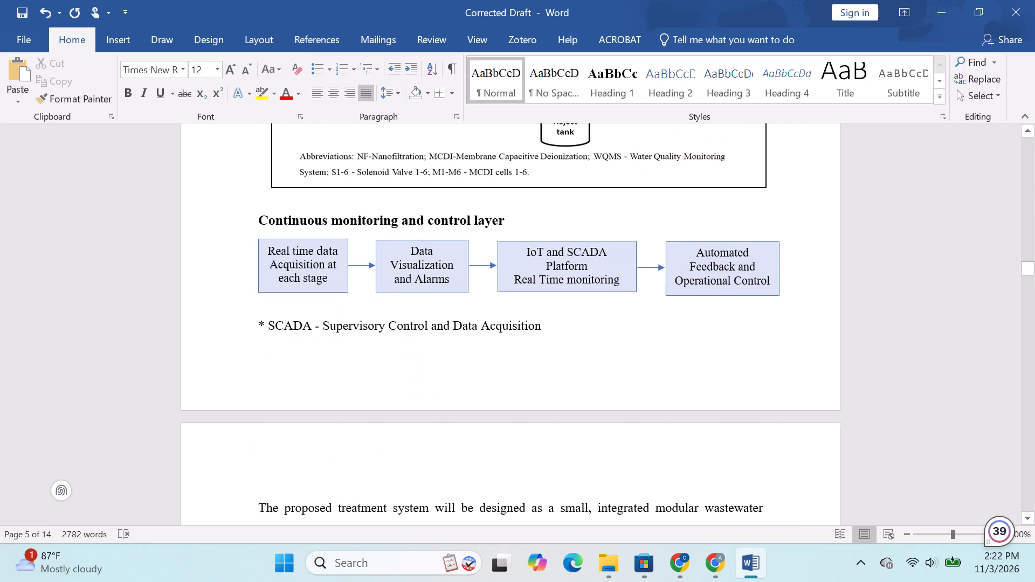
scroll(312, 329, down, 7)
key(ctrl+s)
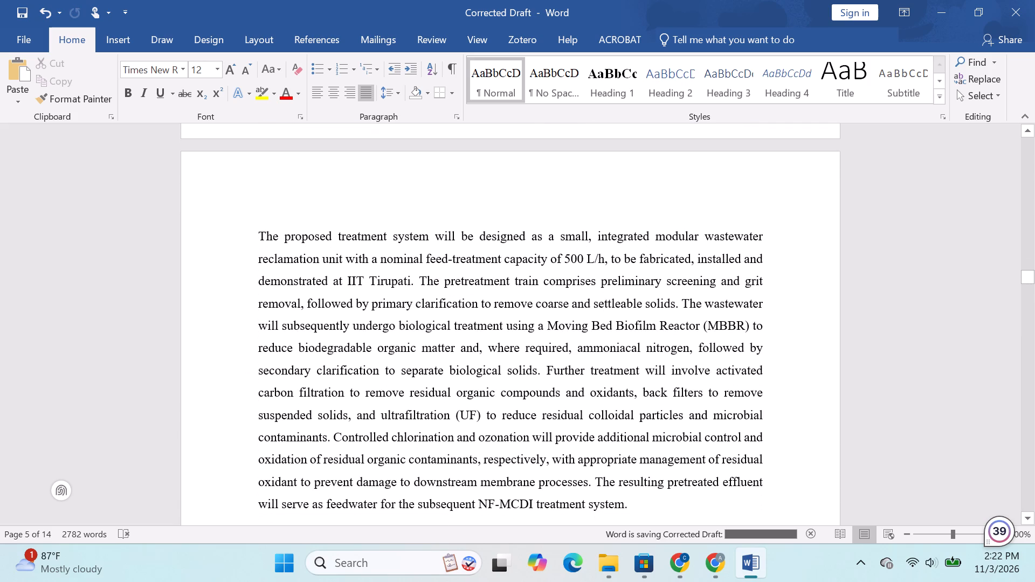
Review the treatment system description, the deliverables and water-quality tables, and section F on impact and program alignment.
scroll(442, 312, down, 18)
scroll(442, 312, down, 11)
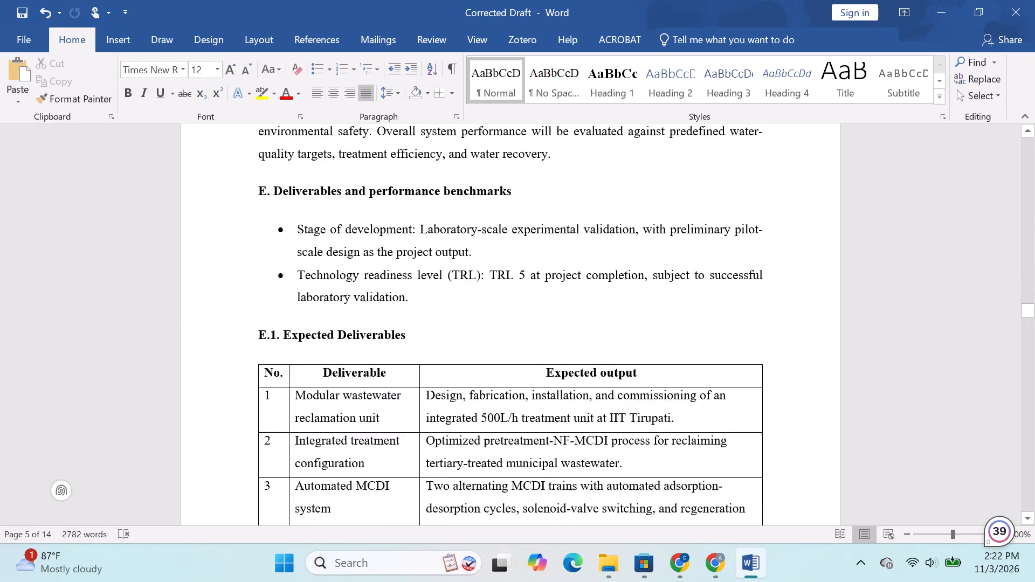
scroll(442, 312, down, 15)
scroll(442, 312, down, 12)
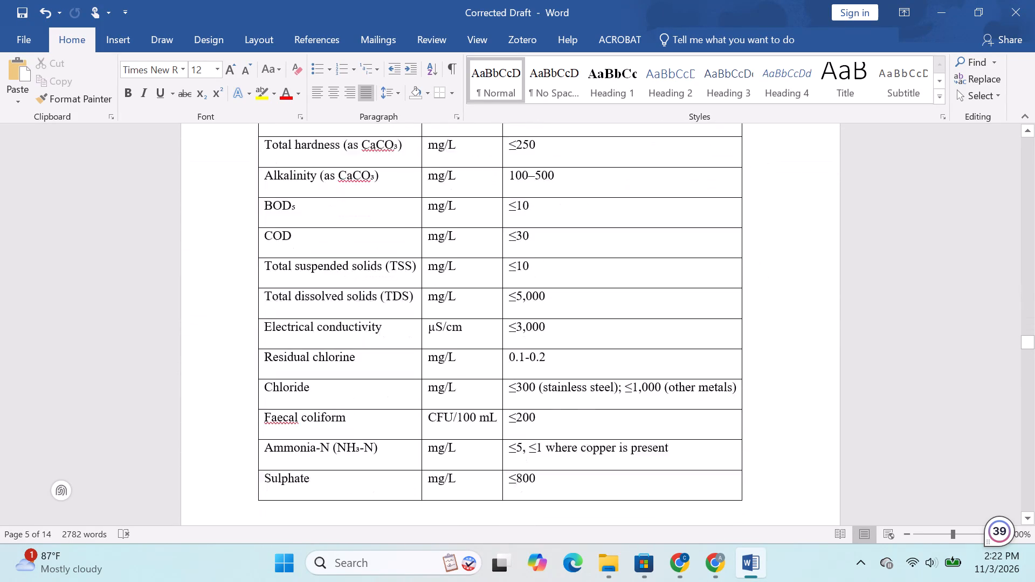
scroll(442, 312, down, 16)
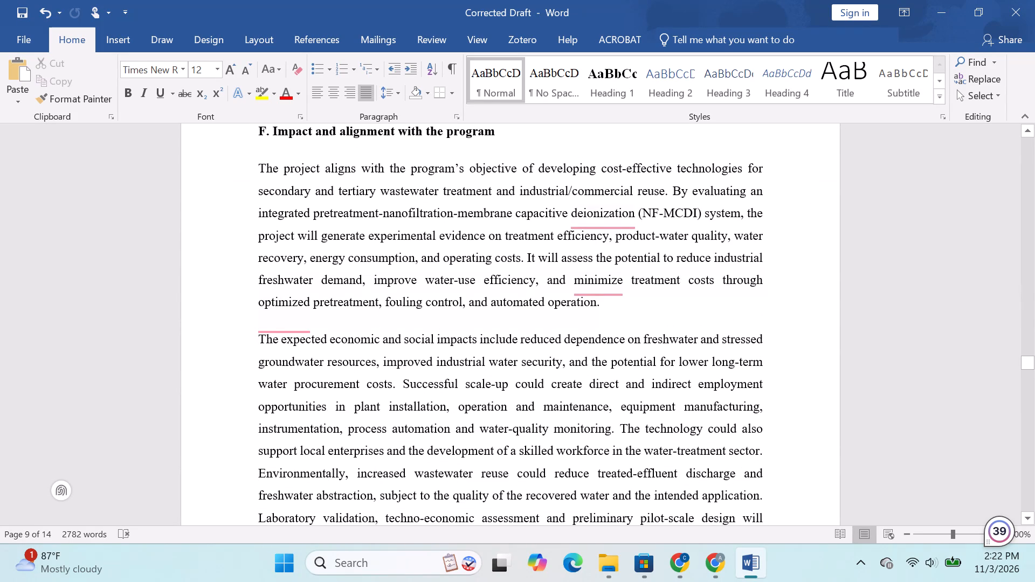
scroll(443, 313, down, 4)
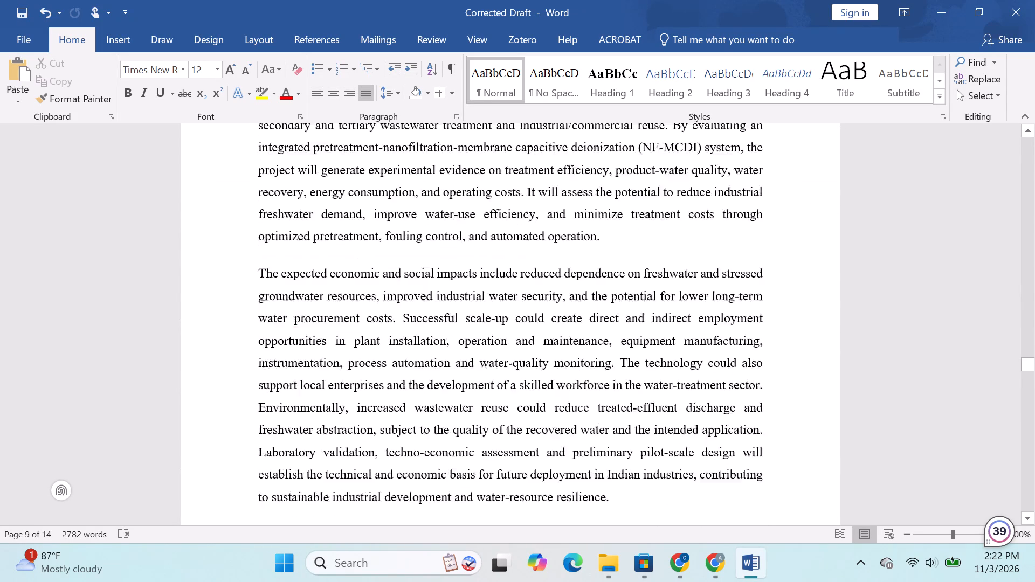
Review the proposal from section G on the digital plan through team, patents, timeline, budget and references.
scroll(443, 313, down, 14)
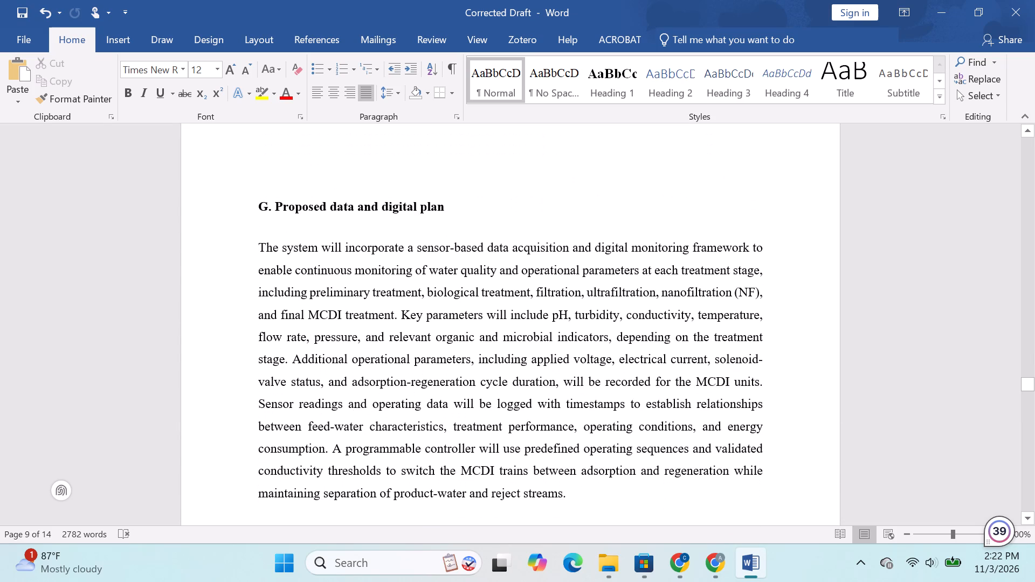
scroll(443, 313, down, 16)
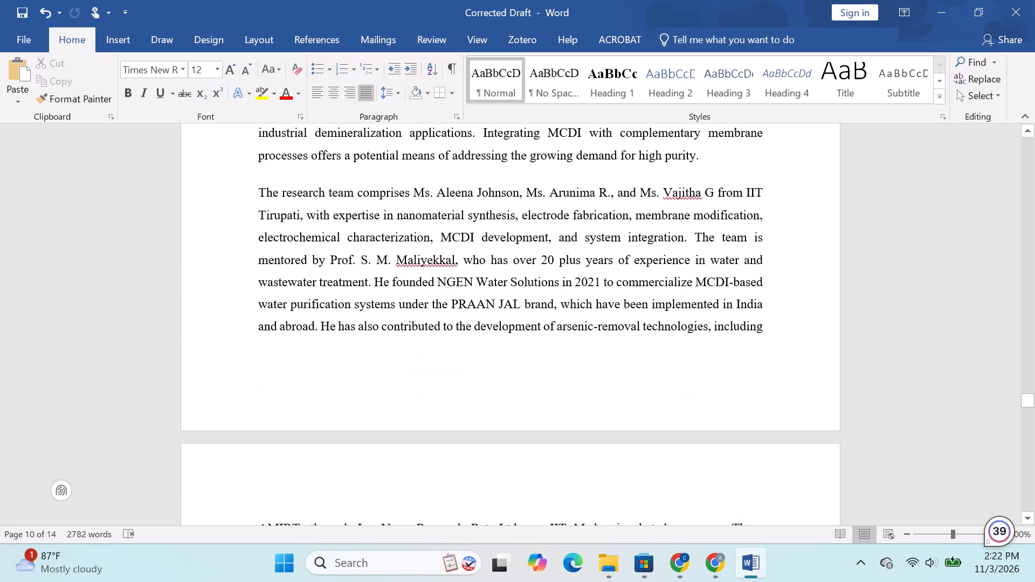
scroll(446, 314, down, 16)
scroll(446, 314, down, 8)
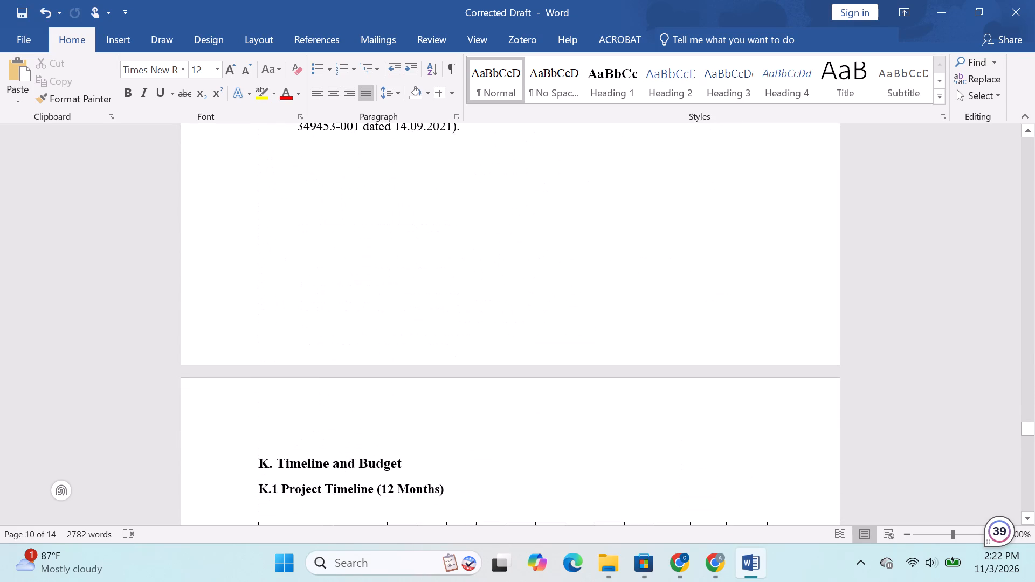
scroll(446, 314, down, 8)
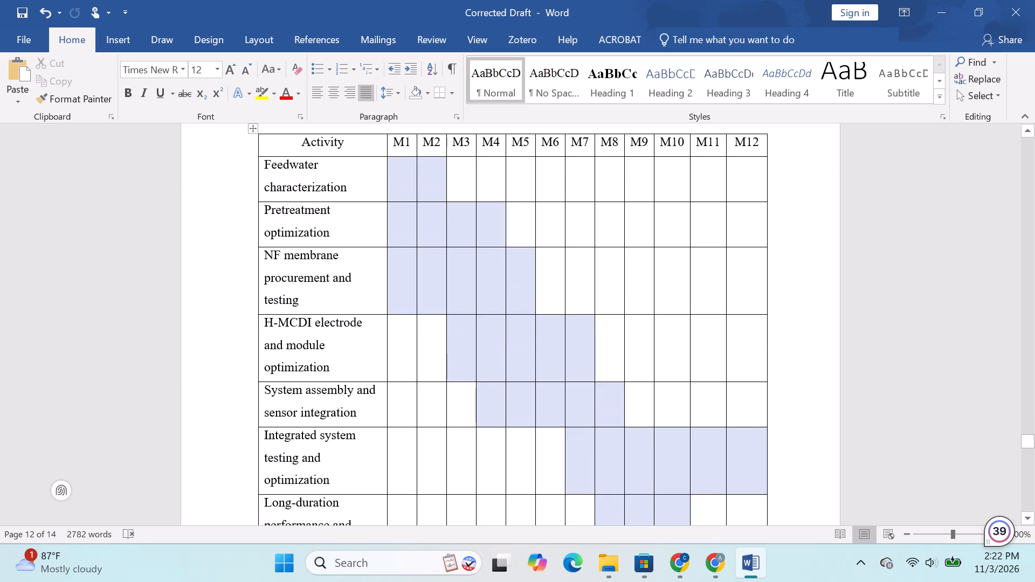
scroll(456, 306, down, 5)
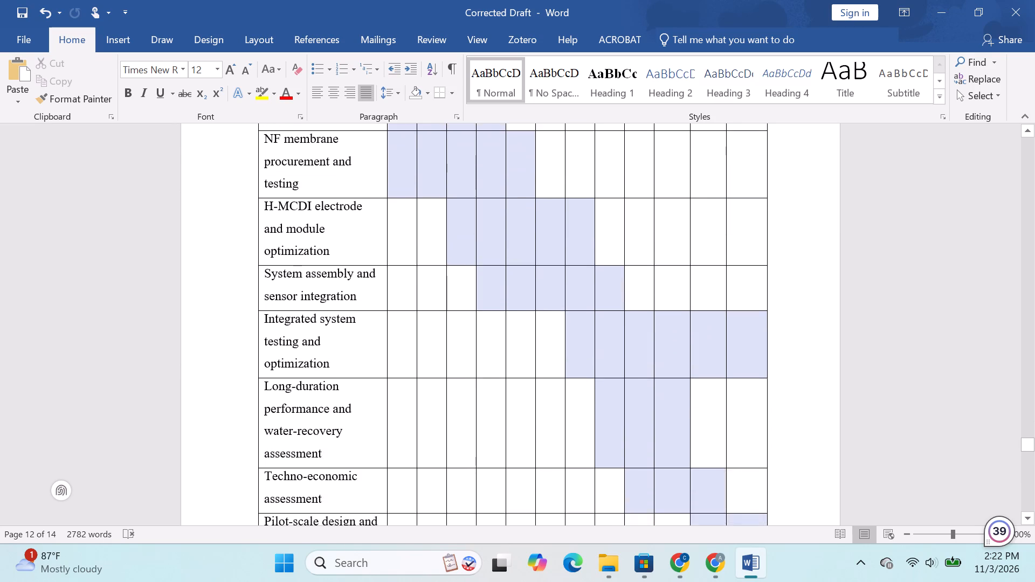
scroll(457, 307, down, 14)
scroll(462, 304, down, 14)
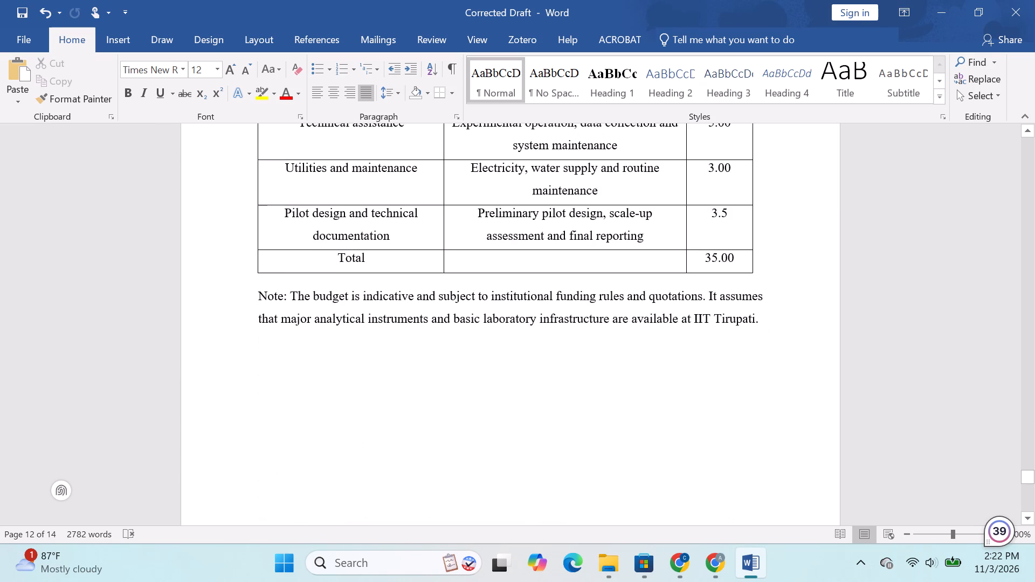
scroll(466, 302, down, 7)
scroll(492, 298, down, 20)
scroll(492, 298, down, 3)
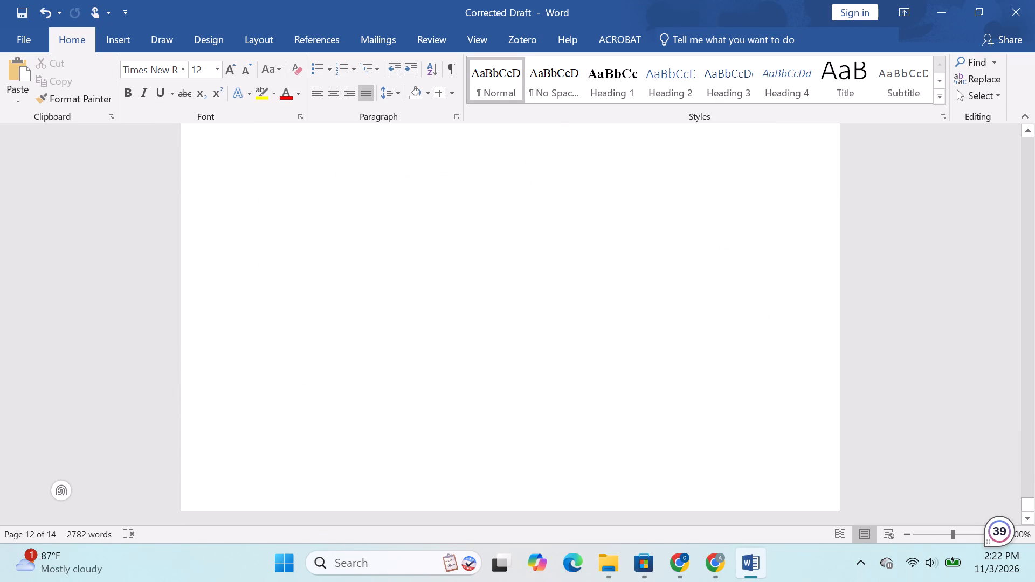
Save the Corrected Draft document.
key(ctrl+s)
Review the proposal in reverse from the references through the budget, timeline and patents to the team and facilities section.
scroll(495, 303, up, 10)
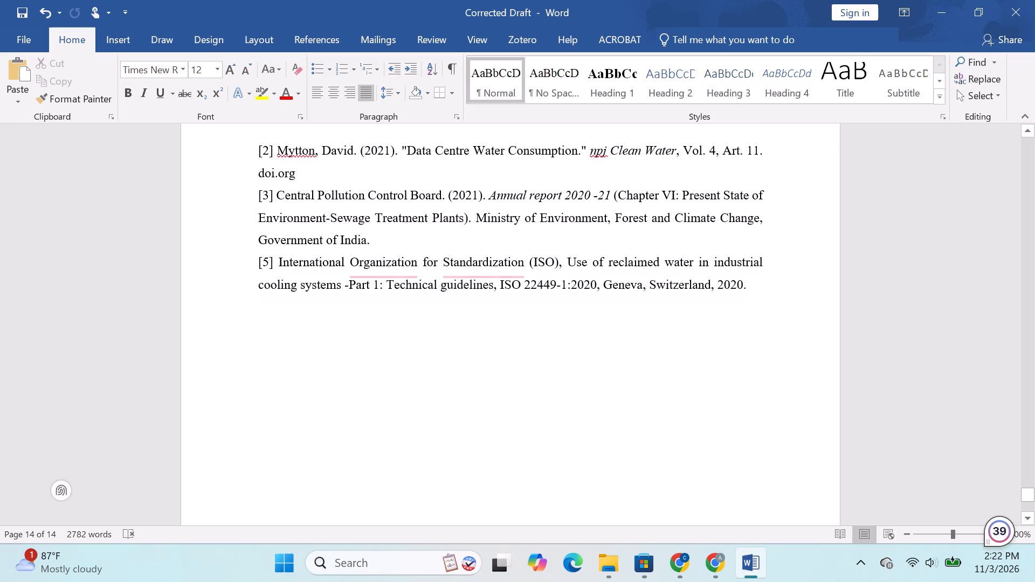
scroll(495, 303, up, 6)
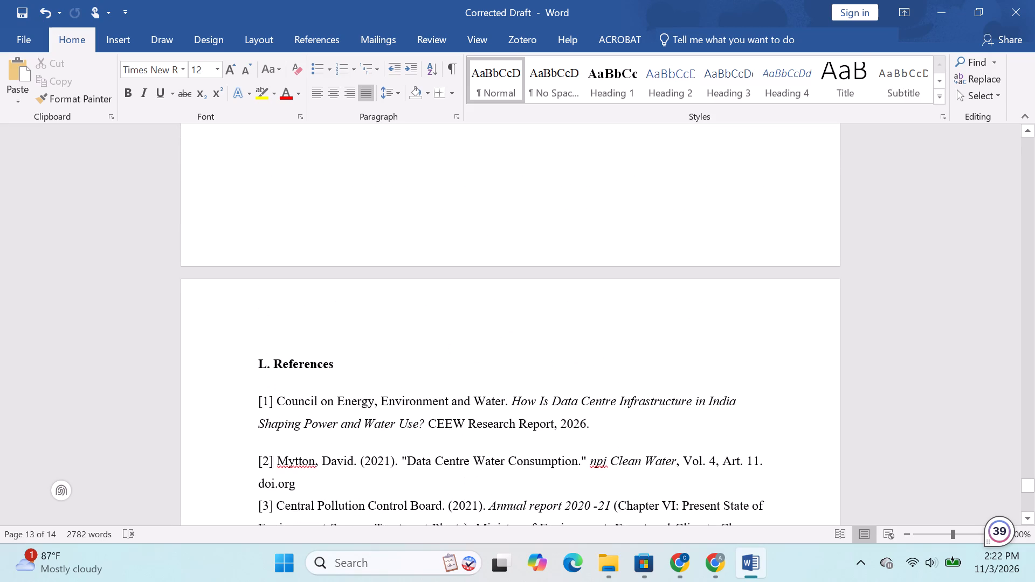
scroll(493, 328, up, 14)
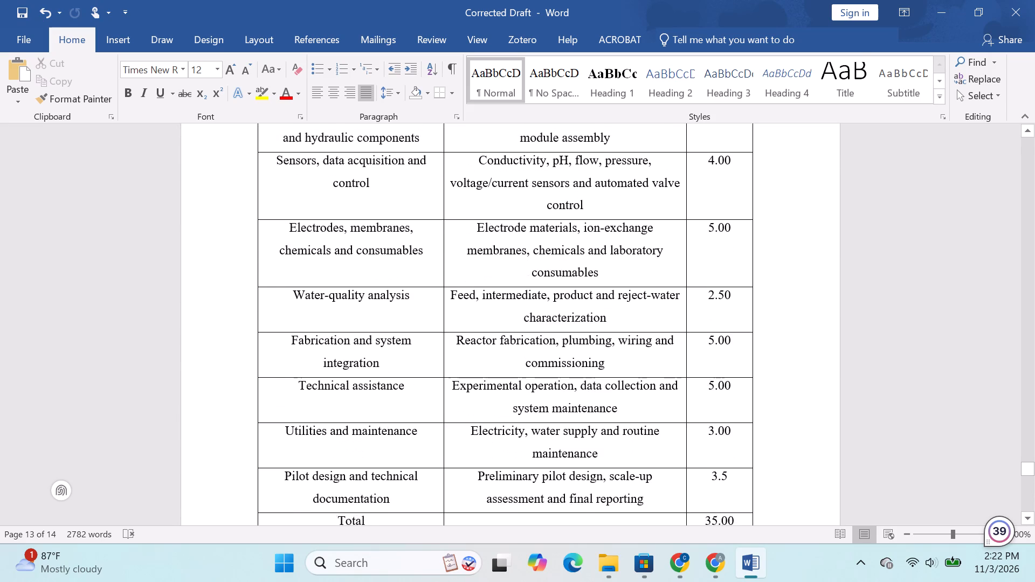
scroll(493, 328, up, 15)
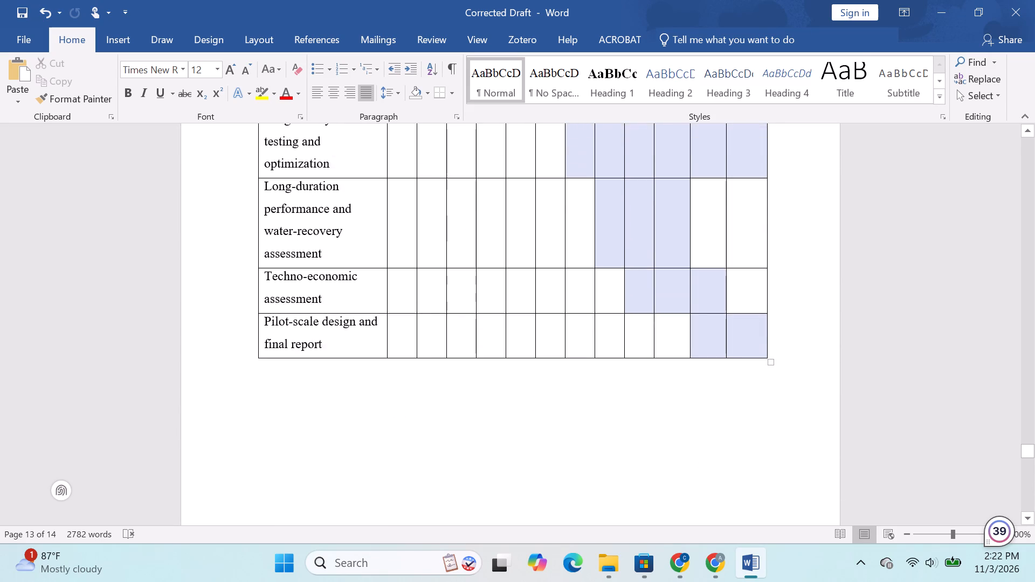
scroll(493, 328, up, 19)
scroll(493, 328, up, 11)
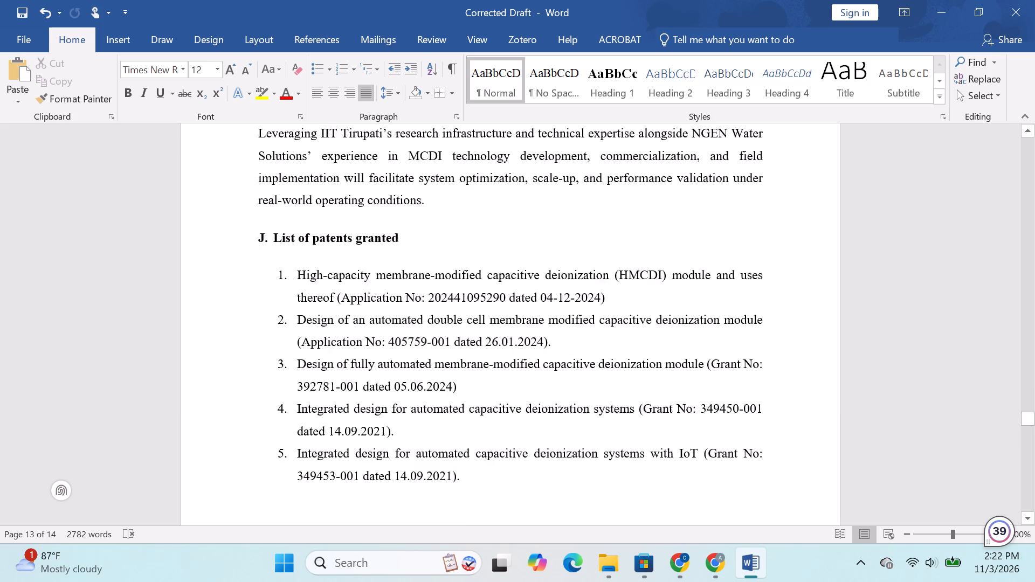
scroll(493, 328, up, 15)
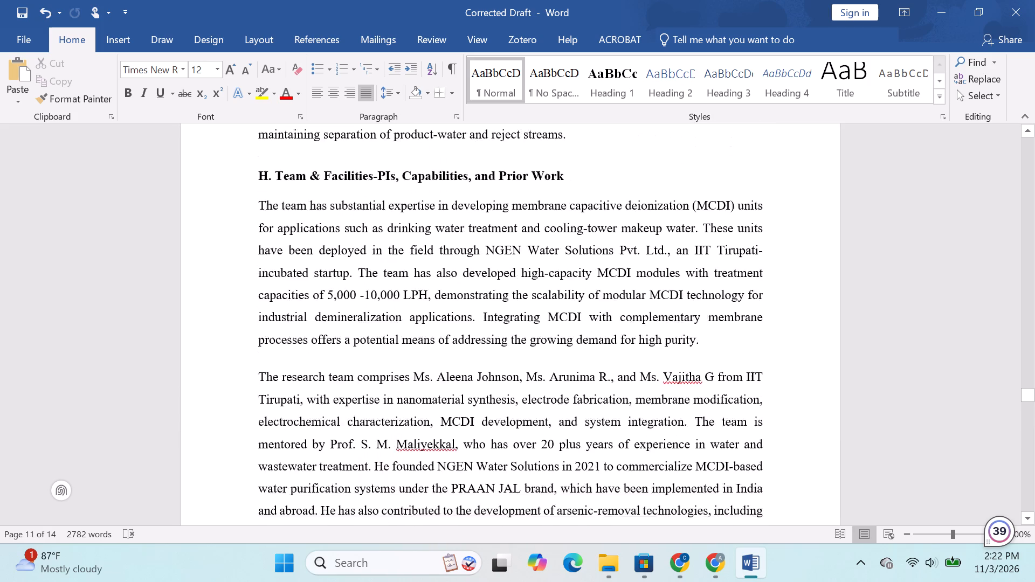
Review the proposal in reverse from section F through the deliverables, treatment process and MCDI figure to the title.
scroll(493, 328, up, 20)
scroll(493, 328, up, 14)
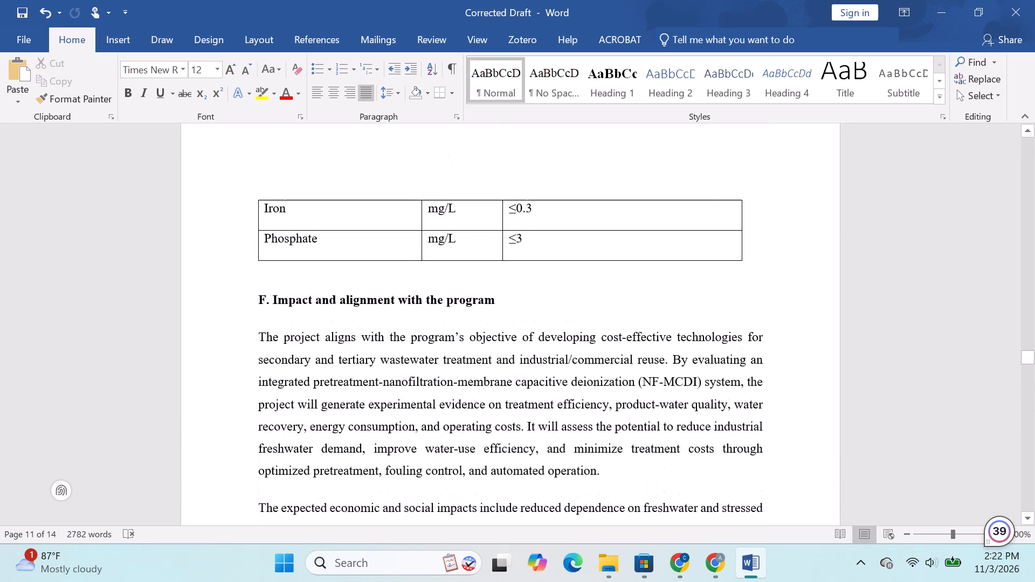
scroll(493, 328, up, 20)
scroll(493, 328, up, 11)
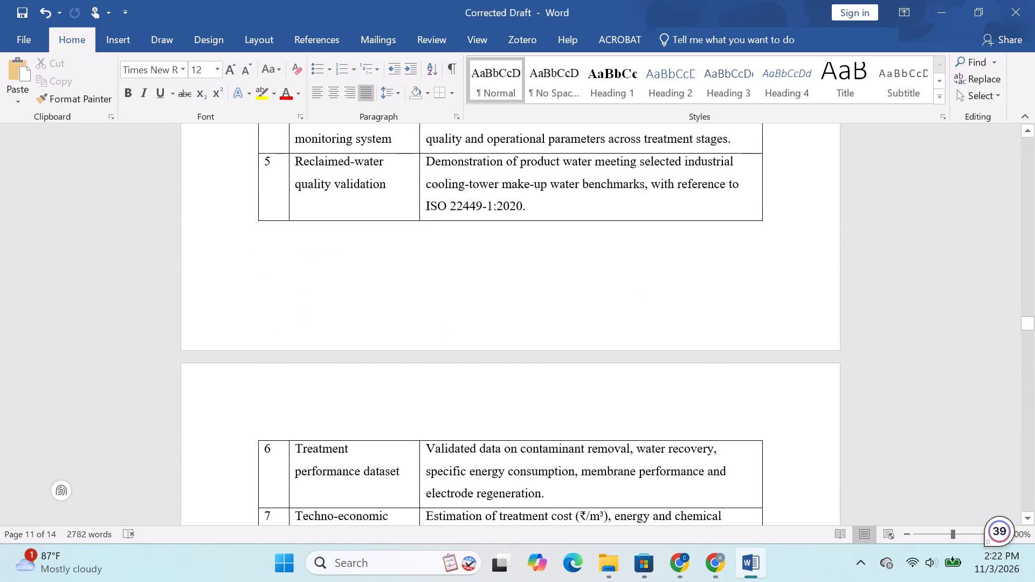
scroll(493, 328, up, 4)
scroll(493, 328, up, 18)
scroll(493, 328, up, 17)
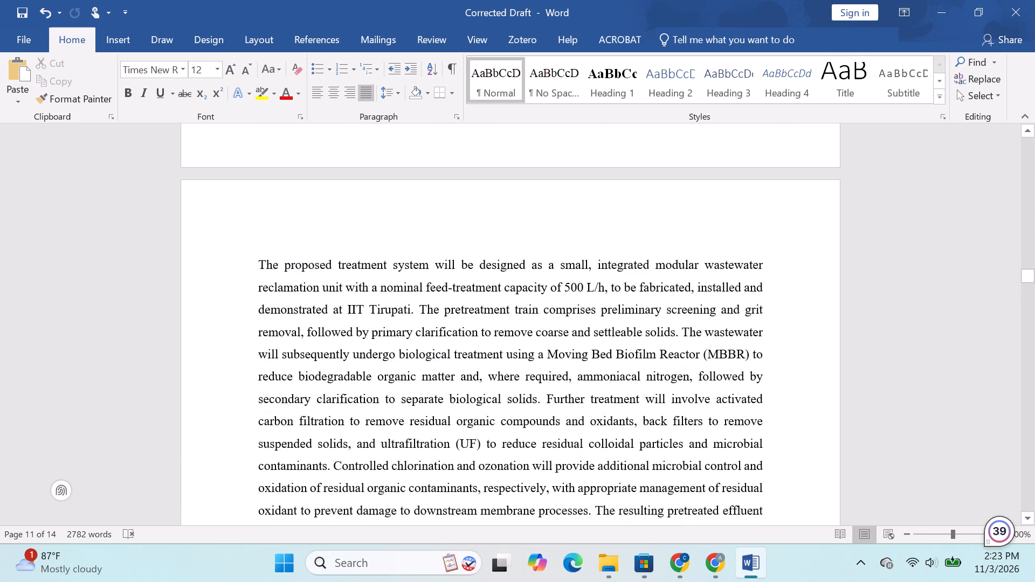
scroll(493, 328, up, 20)
scroll(493, 328, up, 20)
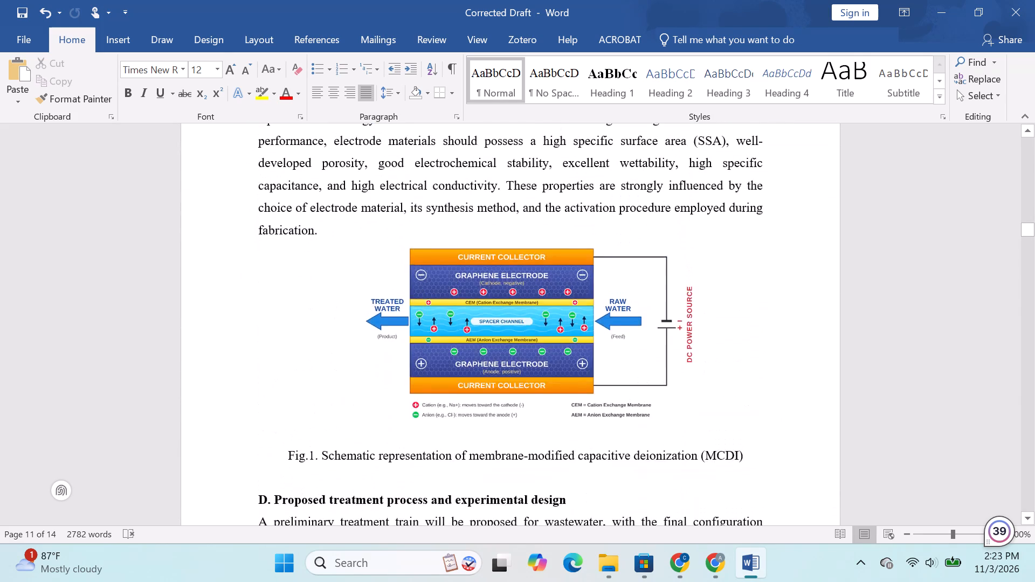
scroll(493, 328, up, 4)
scroll(493, 328, up, 20)
scroll(493, 328, up, 11)
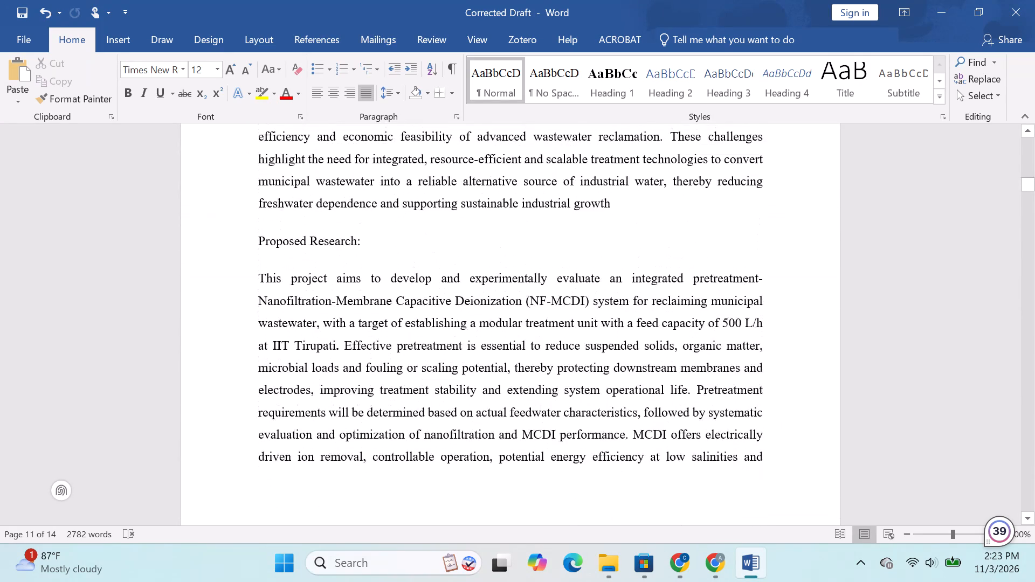
scroll(493, 328, up, 6)
scroll(493, 328, up, 17)
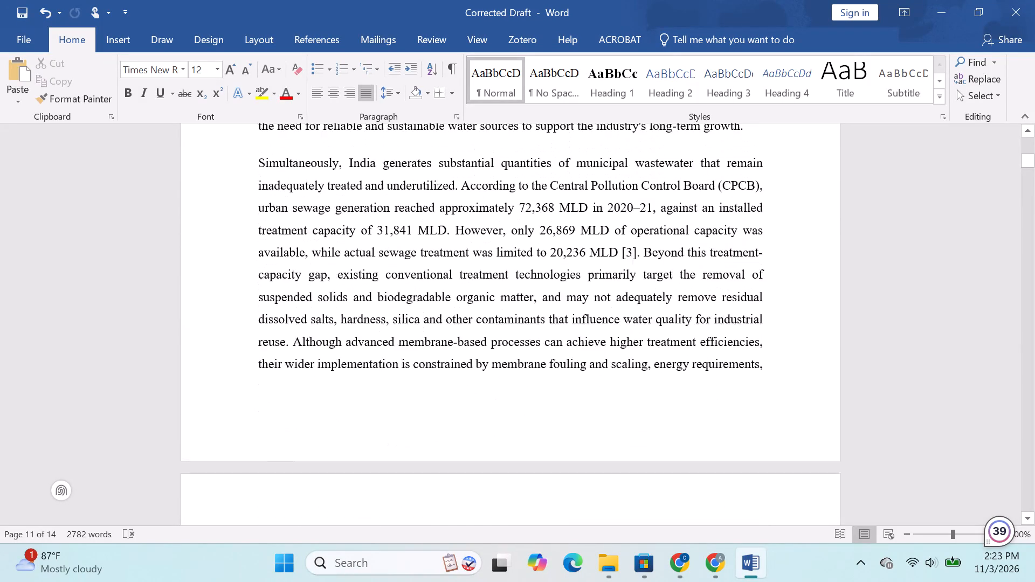
scroll(493, 328, up, 12)
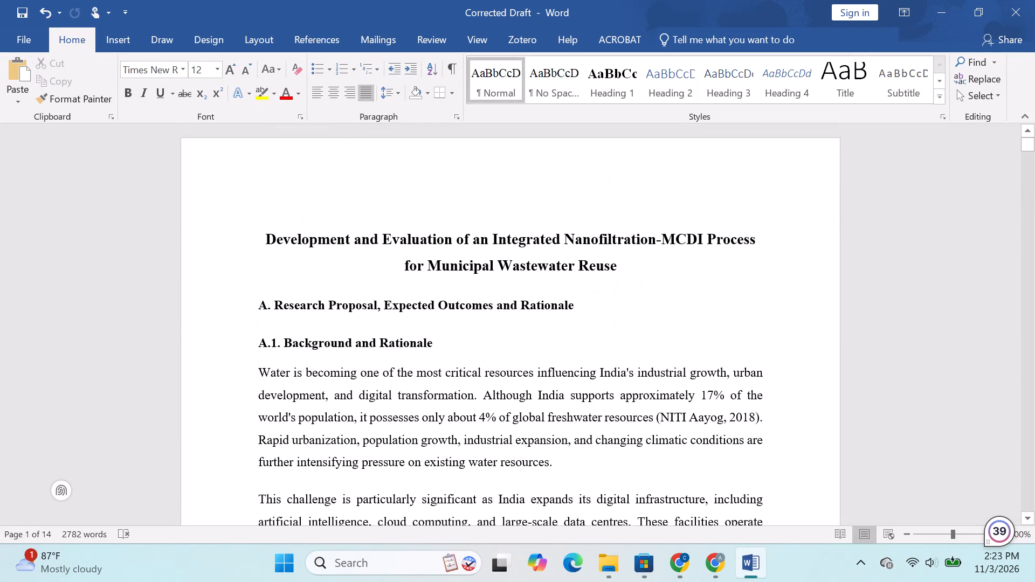
Save the Corrected Draft document.
key(ctrl+s)
Replace the dash in the sewage-generation year range in section A.1 with a hyphen so it reads 2020-21.
scroll(492, 325, down, 9)
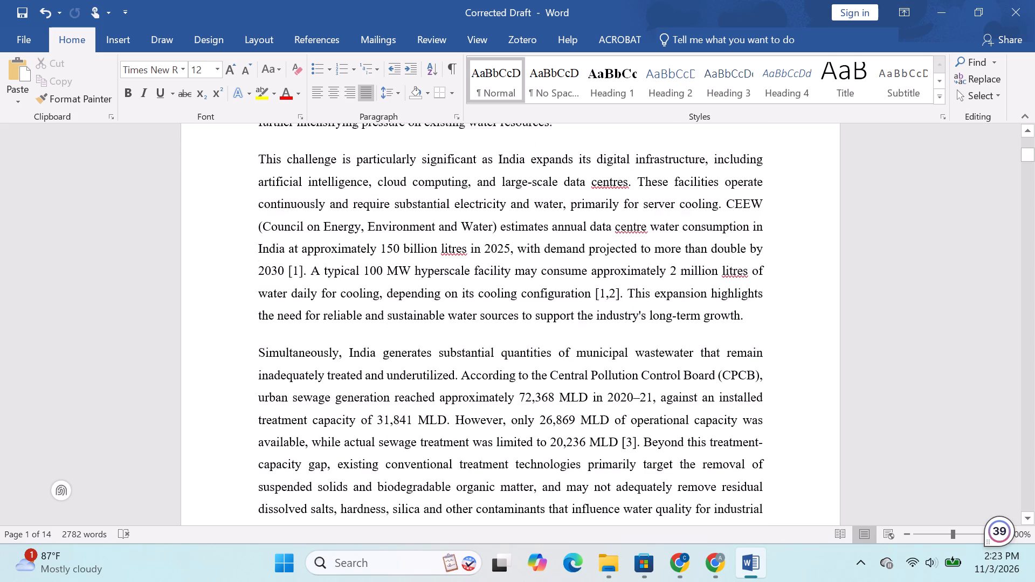
scroll(495, 323, down, 4)
click(640, 238)
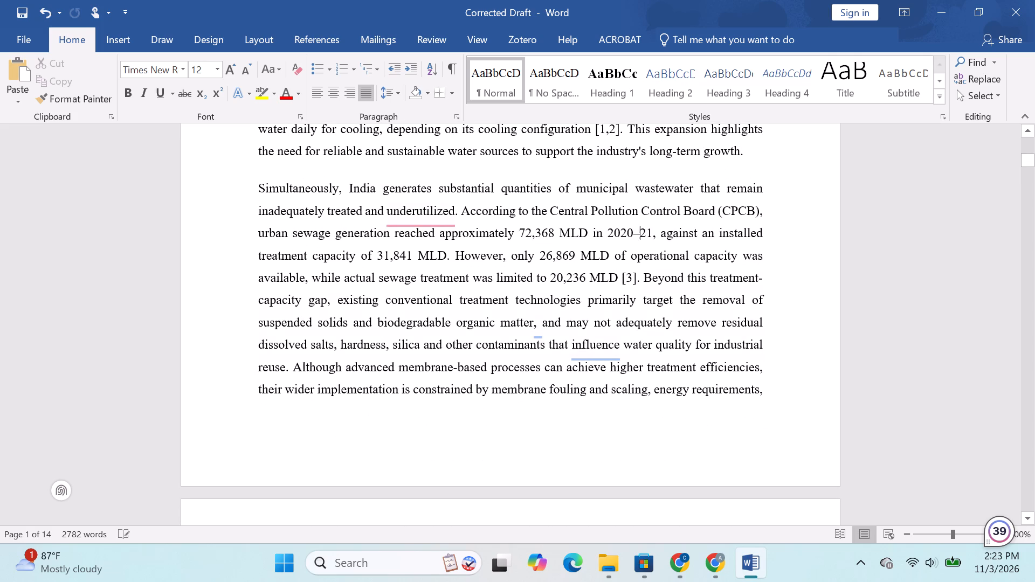
key(BackSpace)
key(minus)
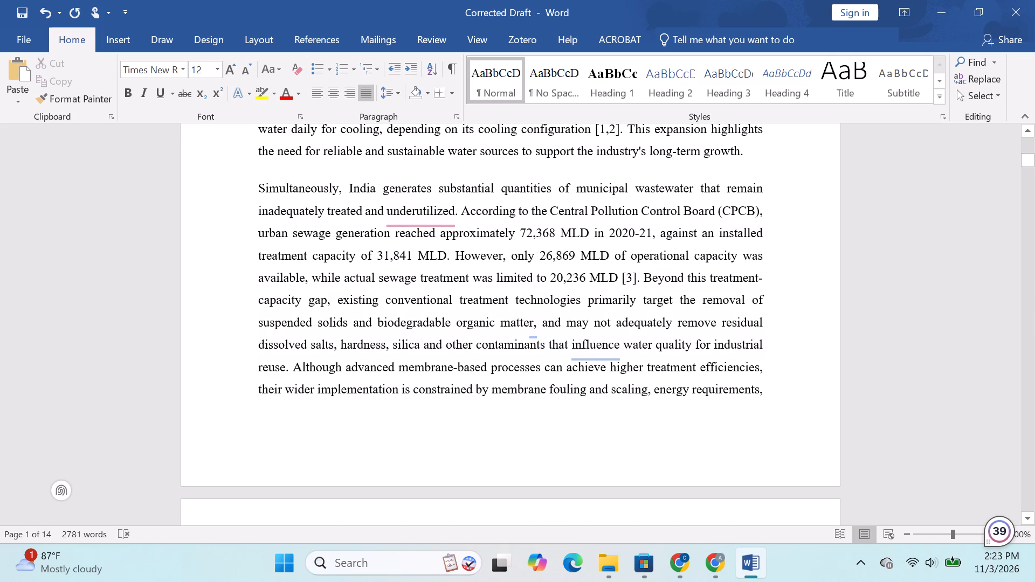
Proofread the background and rationale in section A.1 and the problem statement and proposed research in A.2.
scroll(586, 315, up, 4)
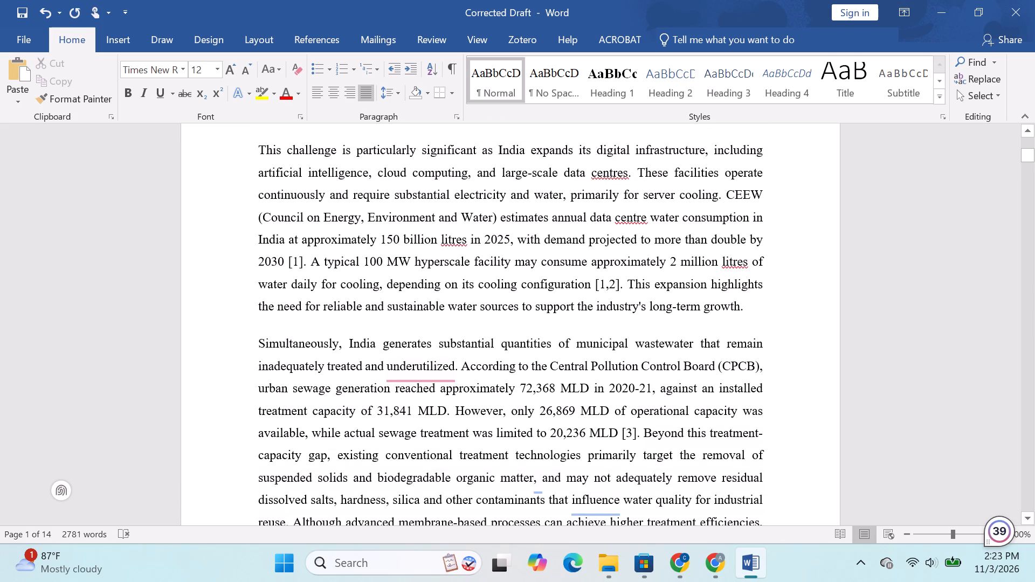
scroll(639, 384, up, 4)
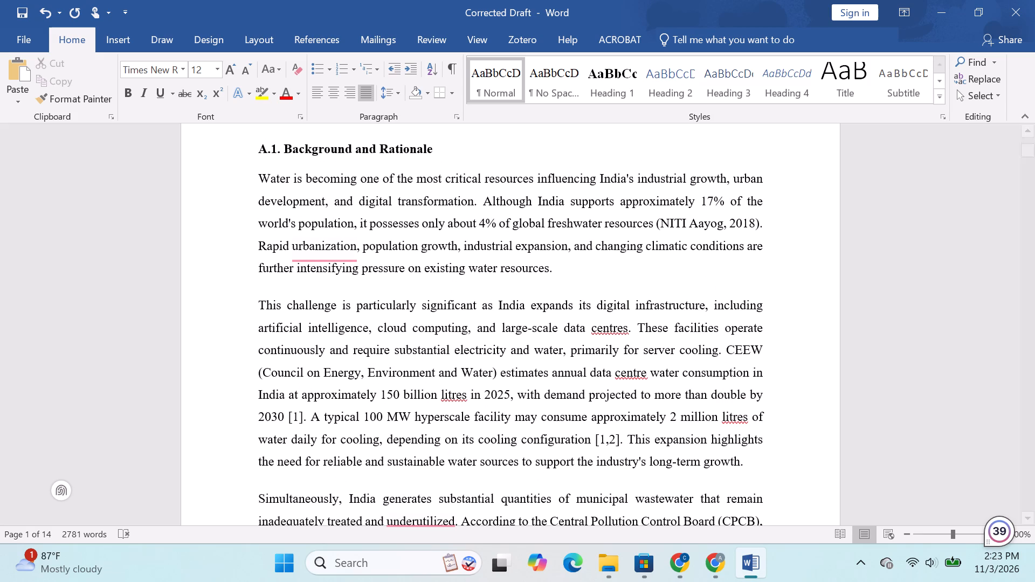
scroll(638, 384, down, 5)
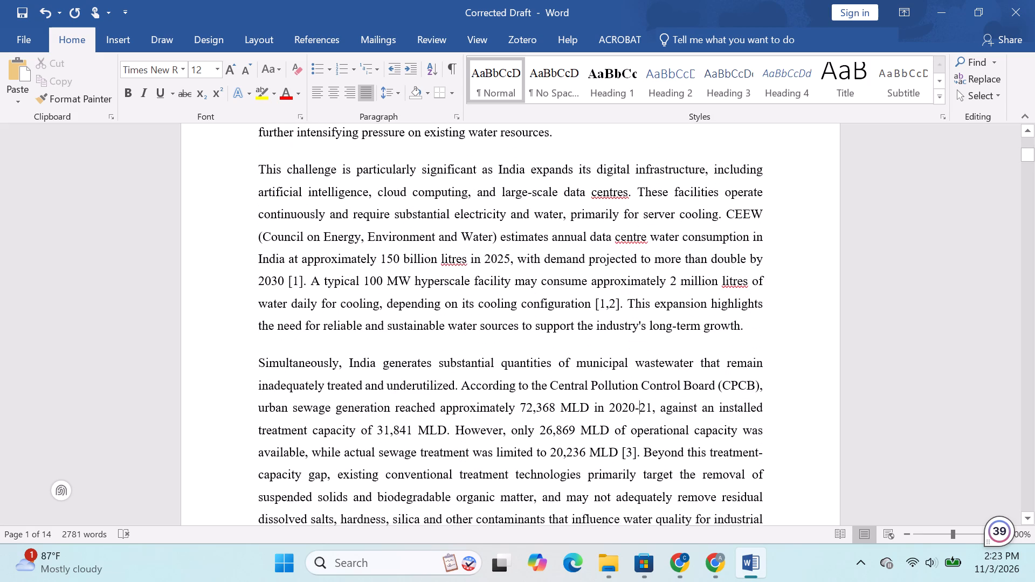
scroll(638, 384, down, 4)
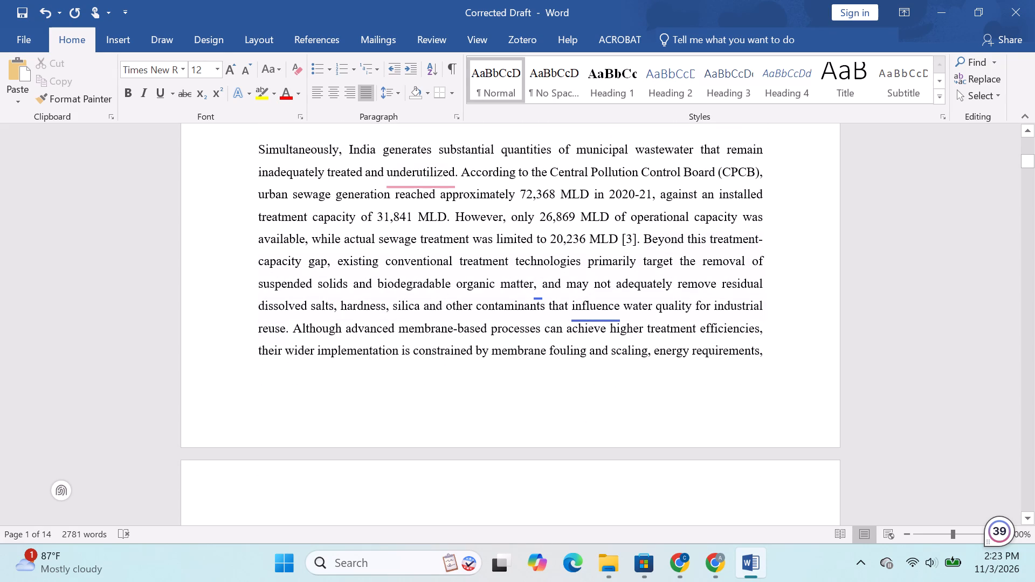
scroll(637, 410, down, 4)
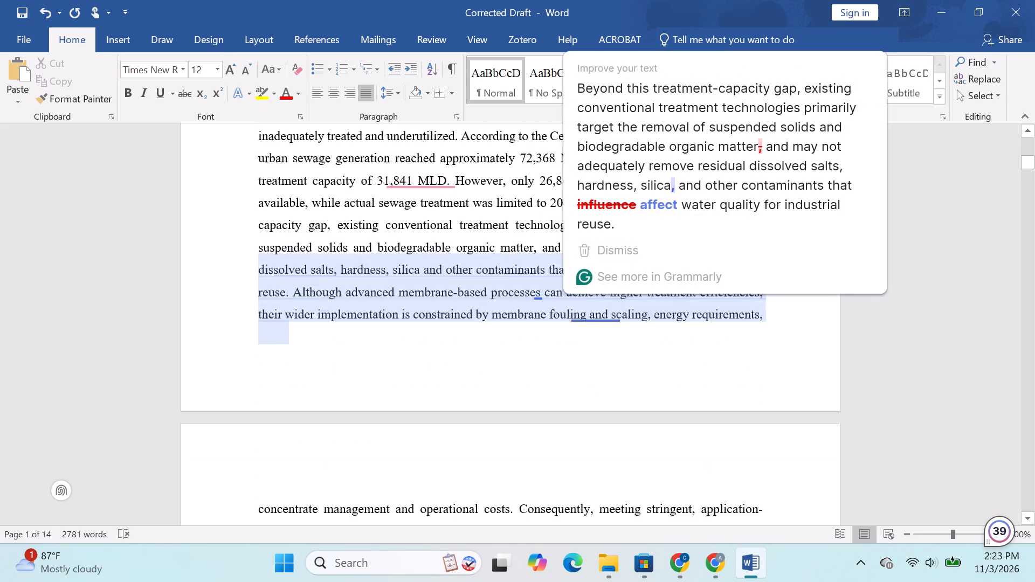
scroll(637, 410, down, 6)
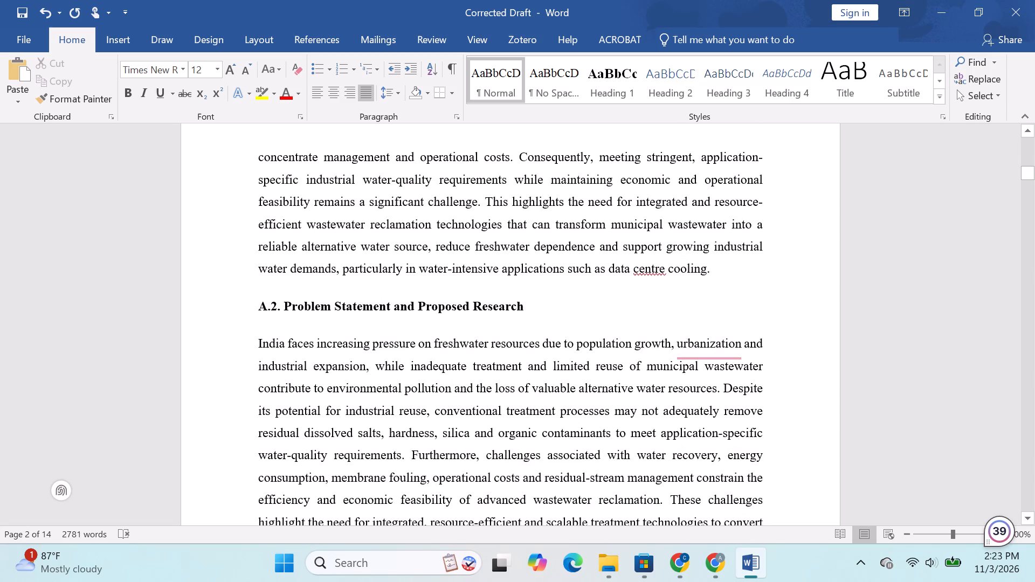
scroll(650, 416, down, 9)
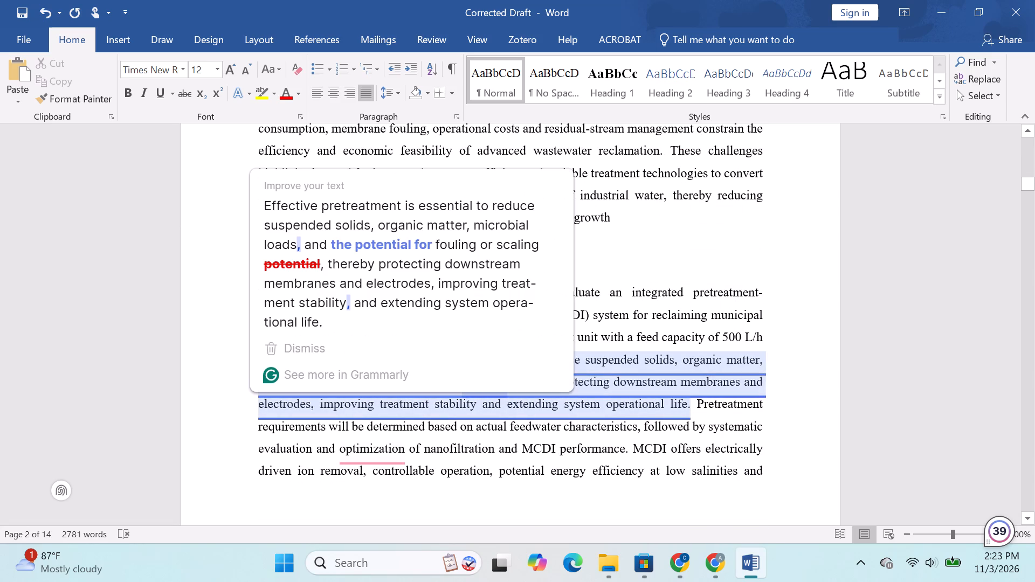
scroll(886, 323, down, 3)
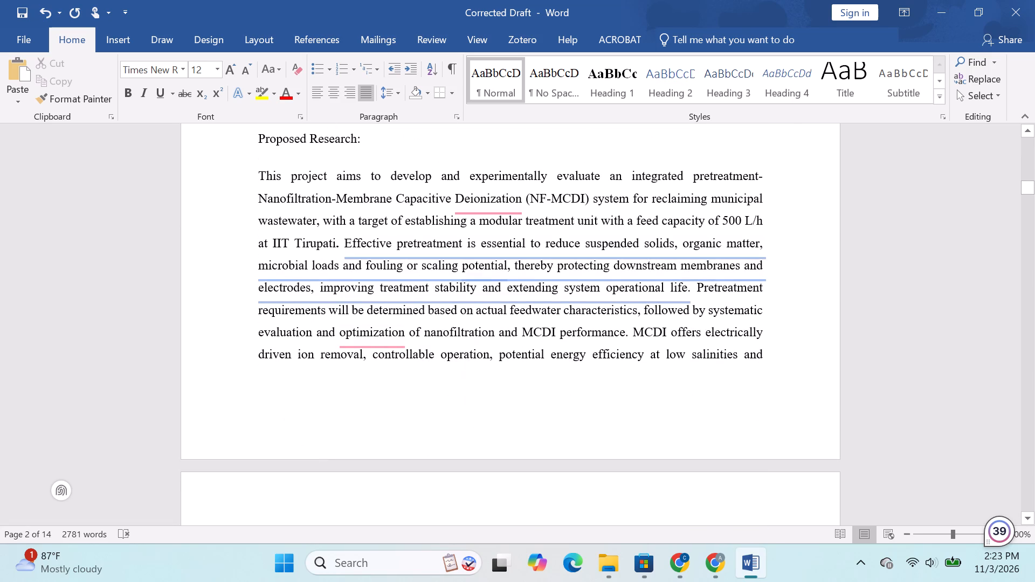
scroll(886, 323, down, 4)
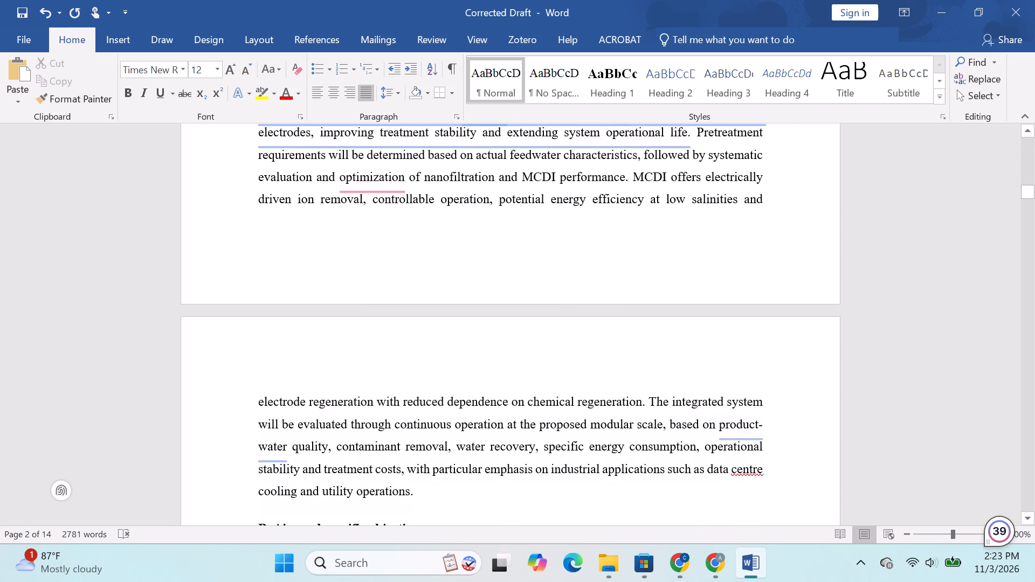
Check the aim and objectives table, the capacitive deionization section with its figure, and the treatment process flowchart.
scroll(886, 323, down, 5)
scroll(886, 323, up, 3)
scroll(886, 323, down, 6)
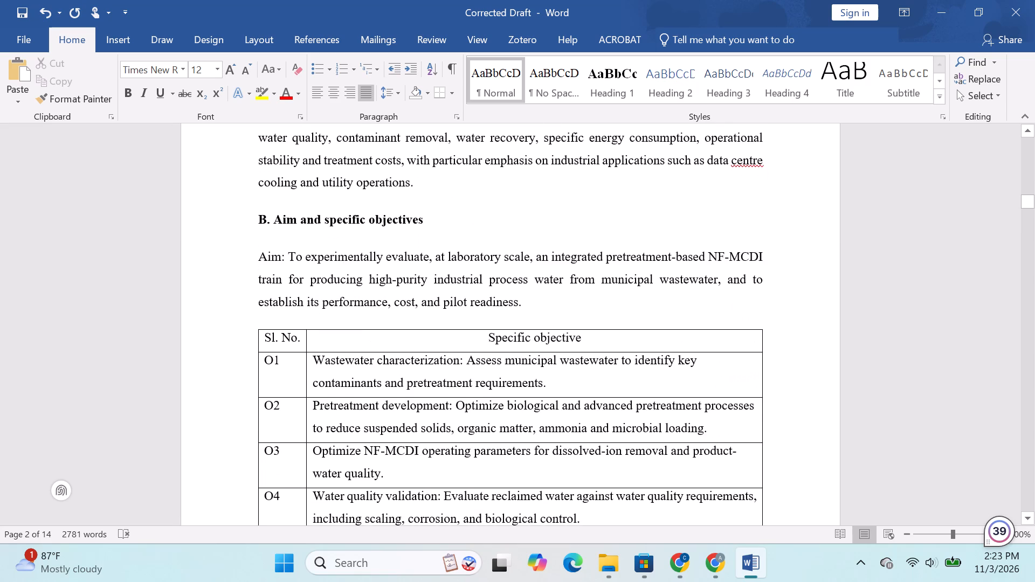
scroll(886, 323, down, 9)
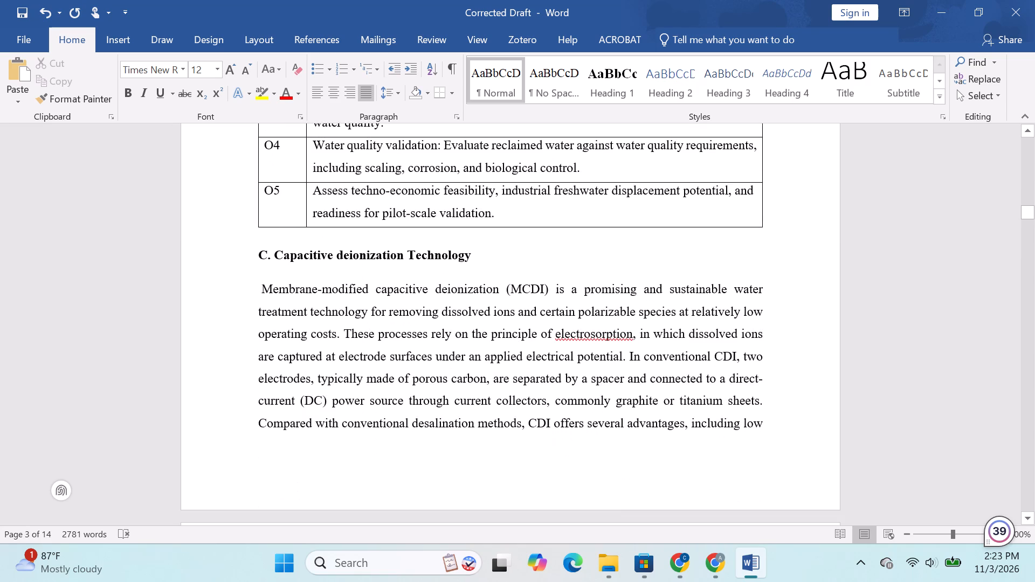
scroll(886, 323, down, 9)
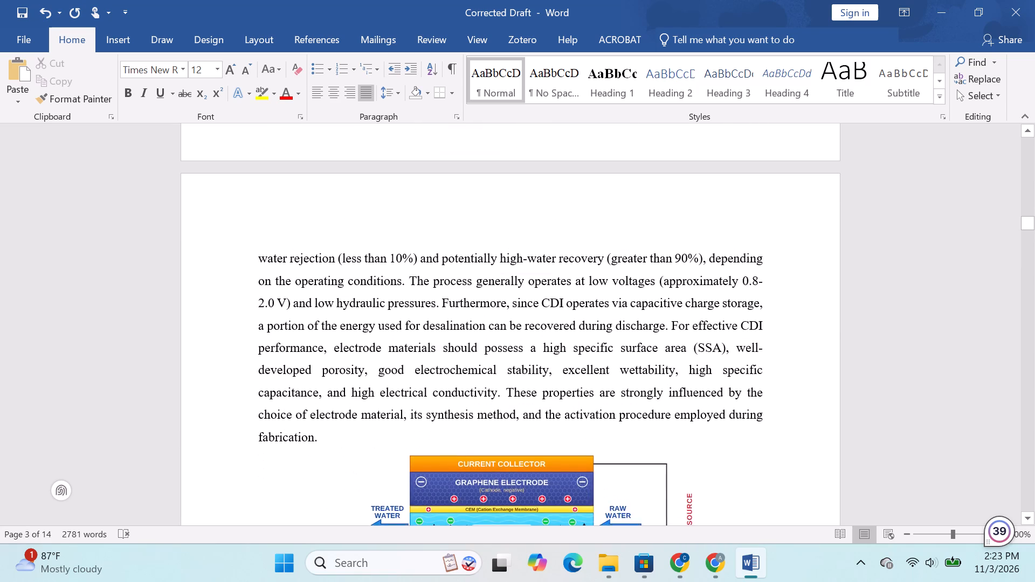
scroll(886, 323, down, 17)
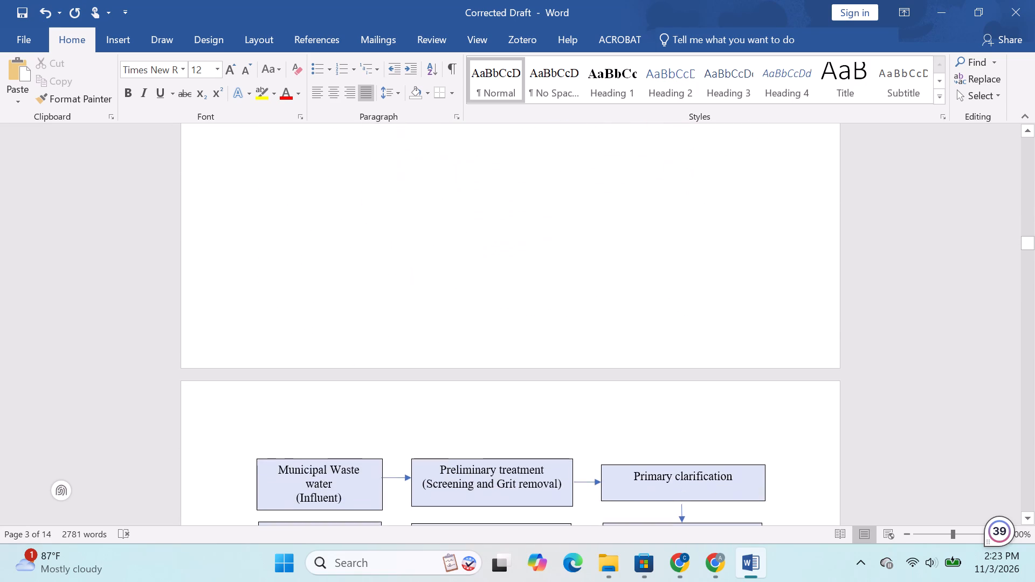
scroll(886, 323, down, 10)
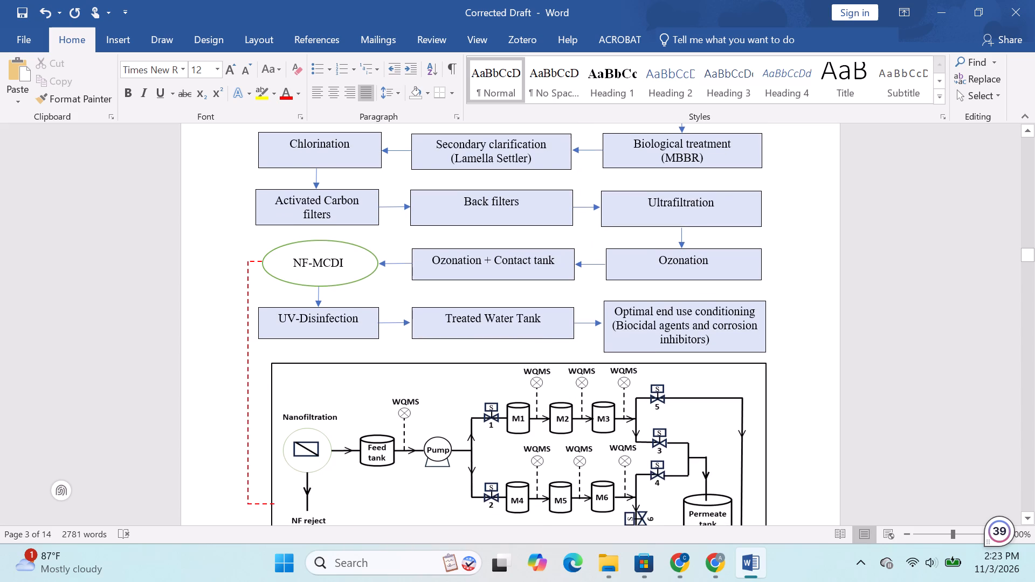
Check the treatment system description, the expected deliverables table and the E.2 water-quality benchmarks table.
scroll(886, 323, down, 19)
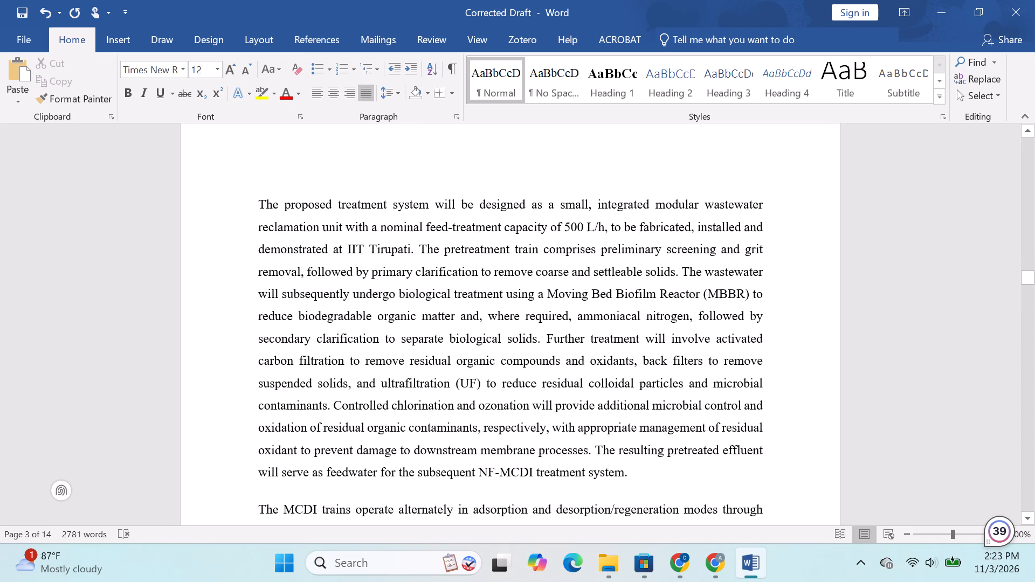
scroll(886, 323, down, 15)
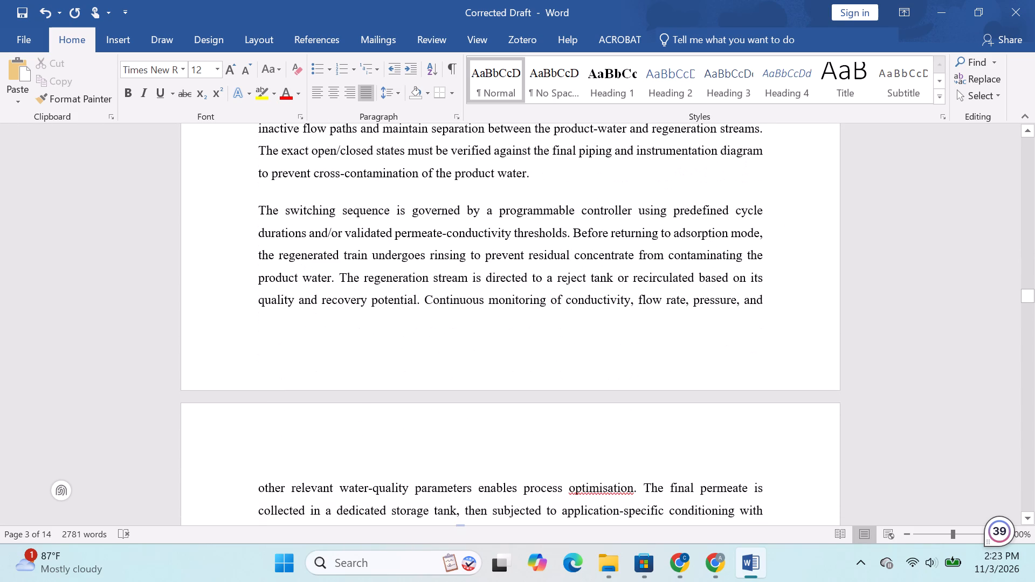
scroll(886, 323, down, 4)
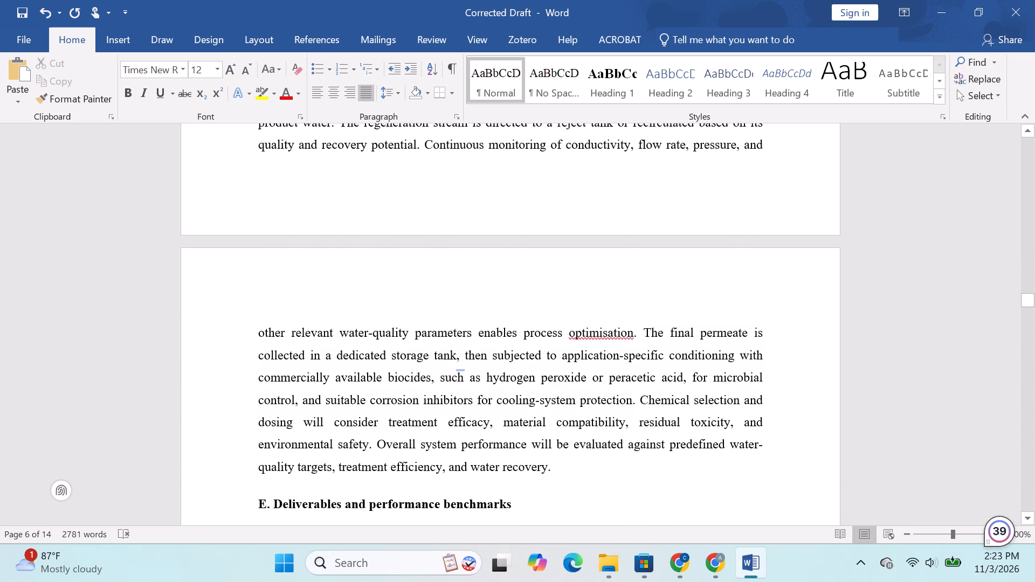
scroll(886, 323, down, 7)
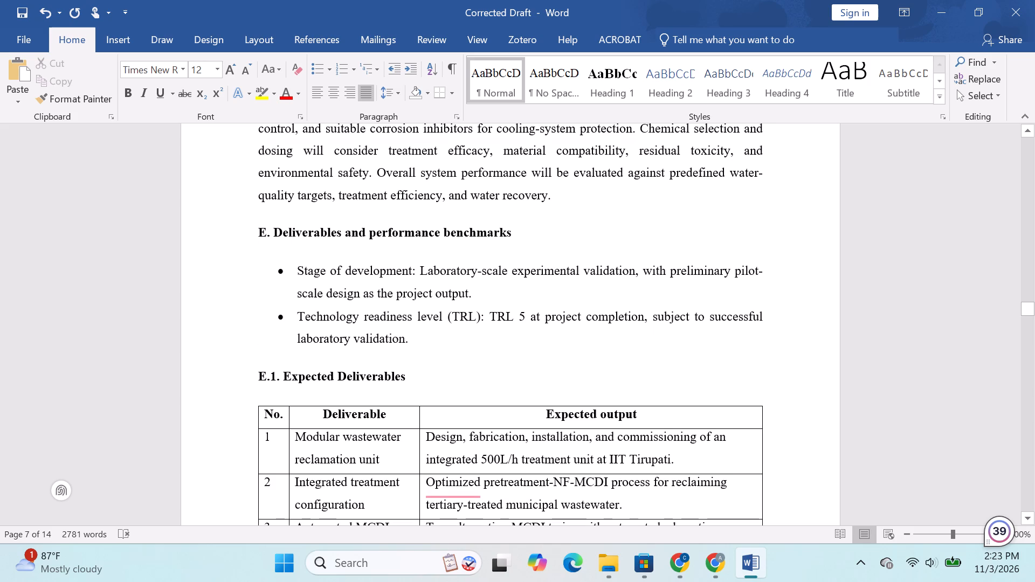
scroll(886, 323, down, 9)
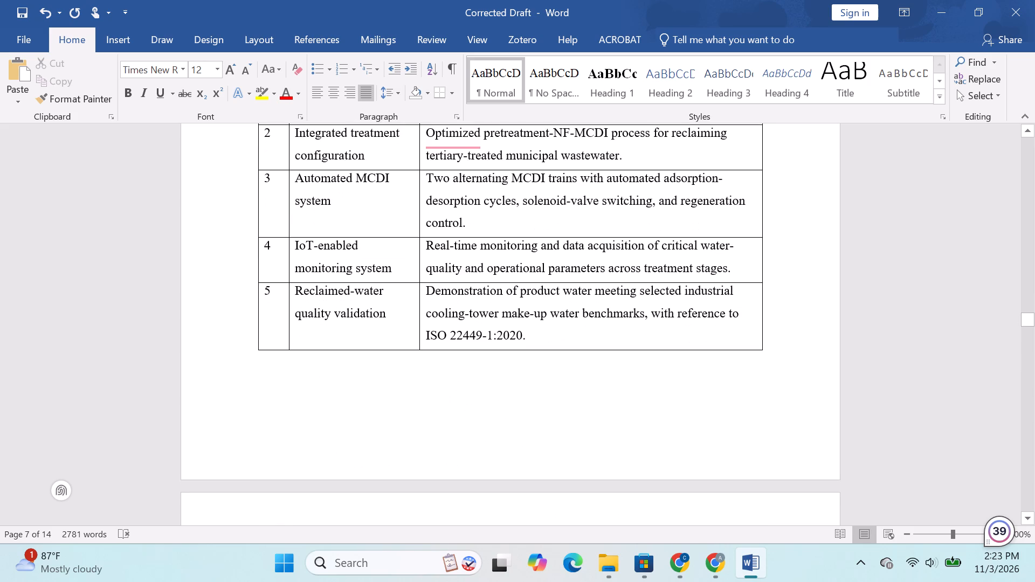
scroll(886, 325, down, 2)
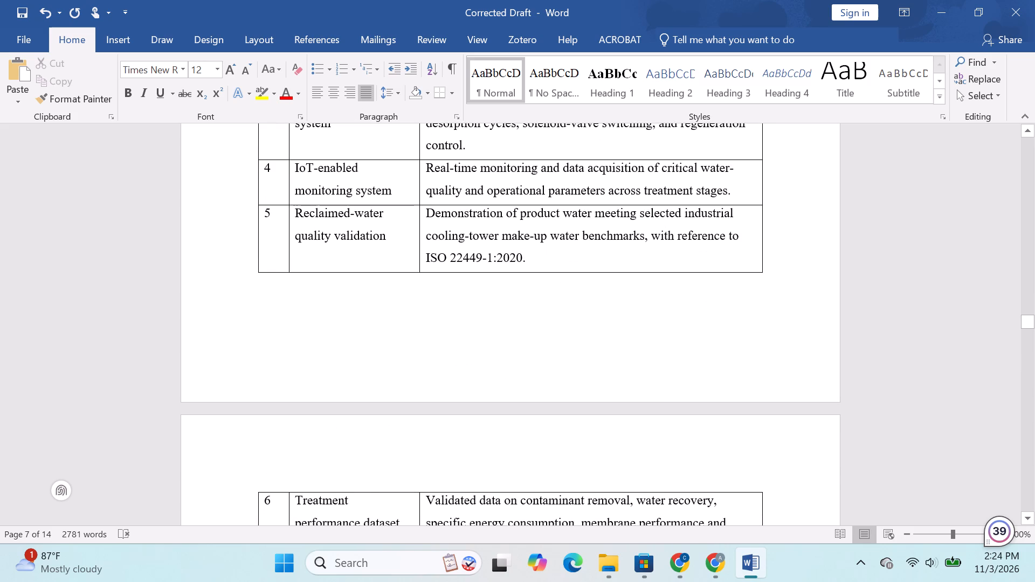
scroll(549, 411, down, 12)
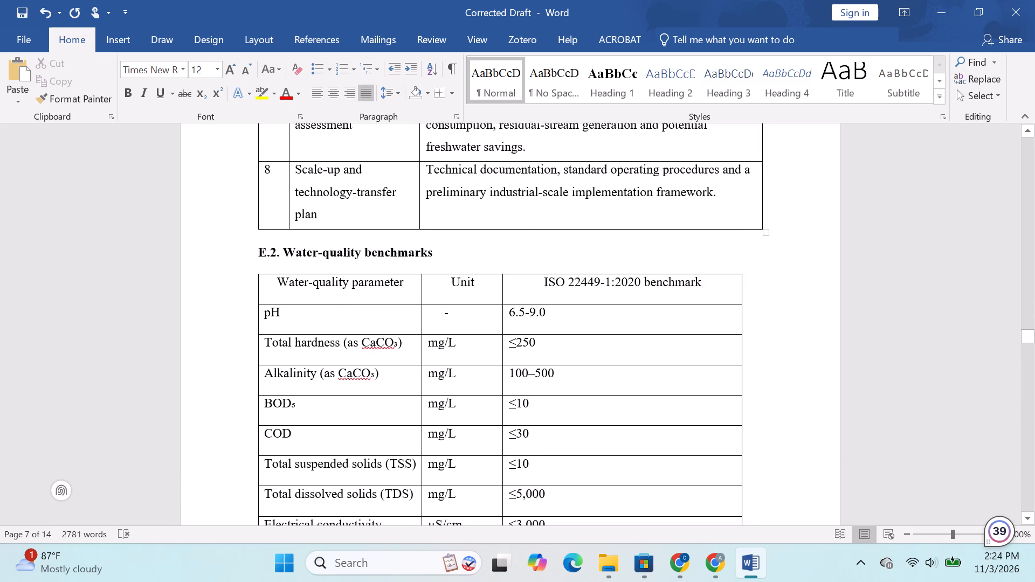
Check the rest of the draft: impact and alignment in section F, the team description, the K.1 project timeline and the K.2 budget.
scroll(551, 405, down, 16)
scroll(556, 406, down, 5)
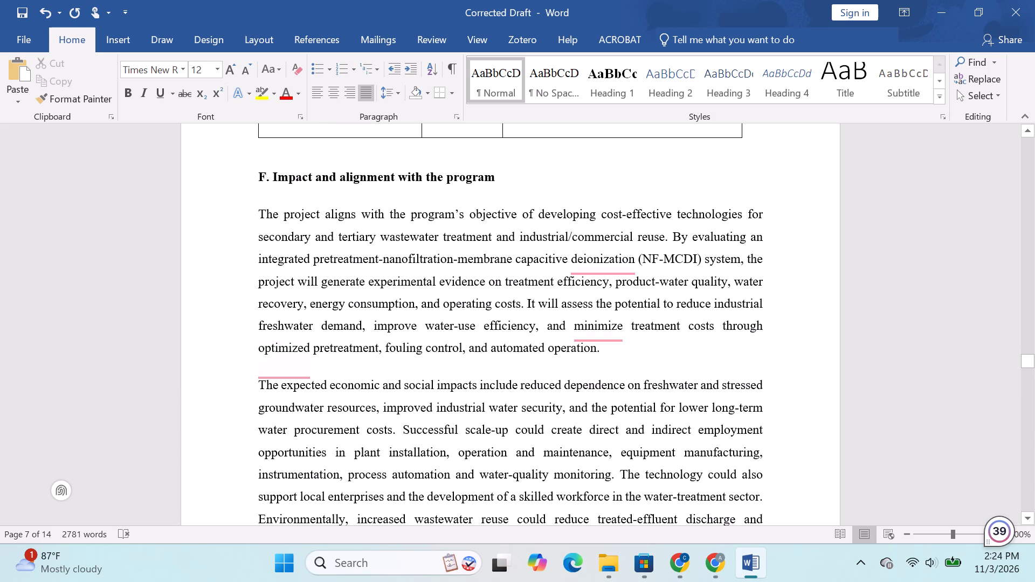
scroll(556, 407, down, 7)
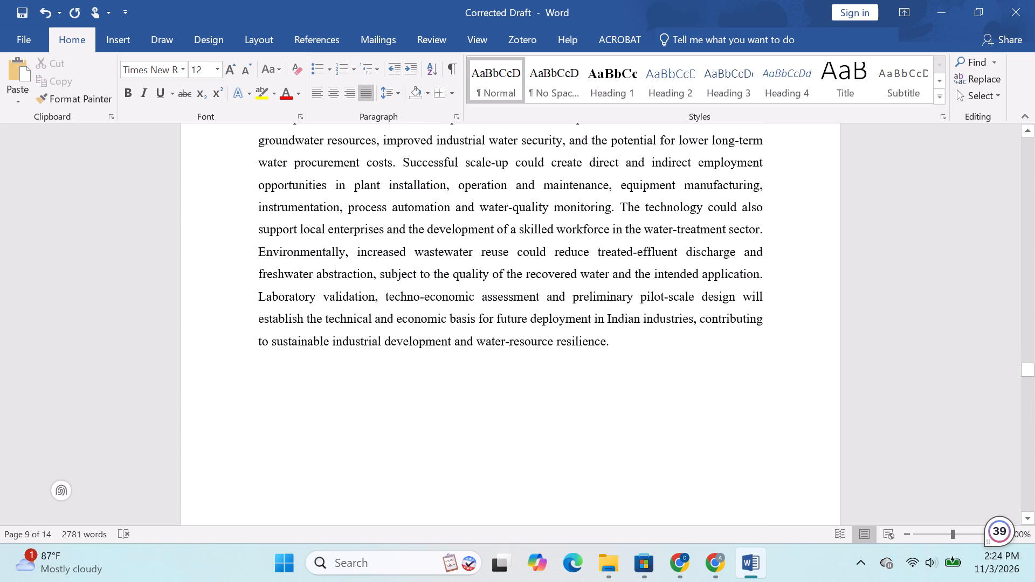
scroll(556, 407, down, 18)
scroll(556, 415, down, 7)
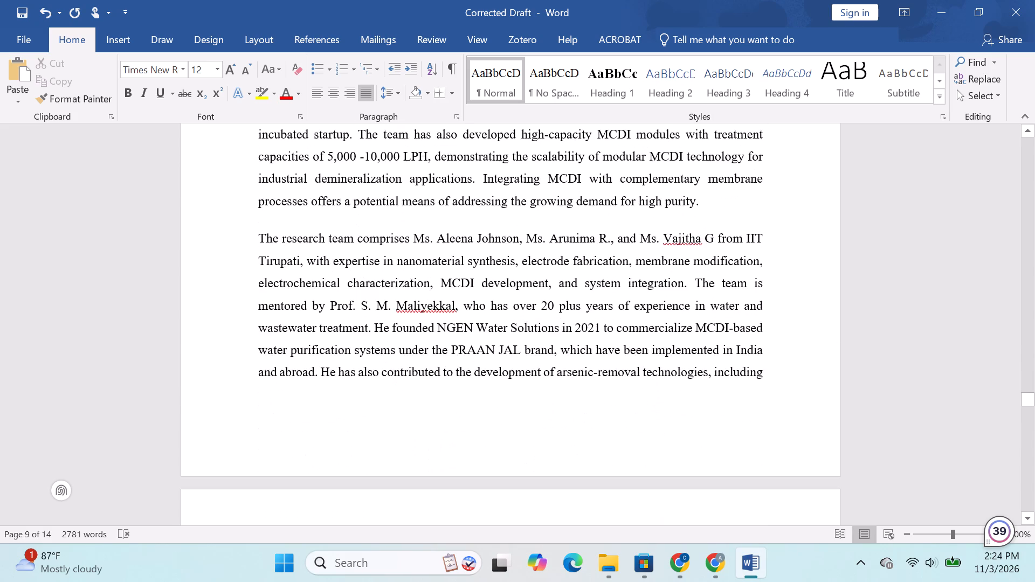
scroll(556, 415, down, 19)
scroll(556, 423, down, 10)
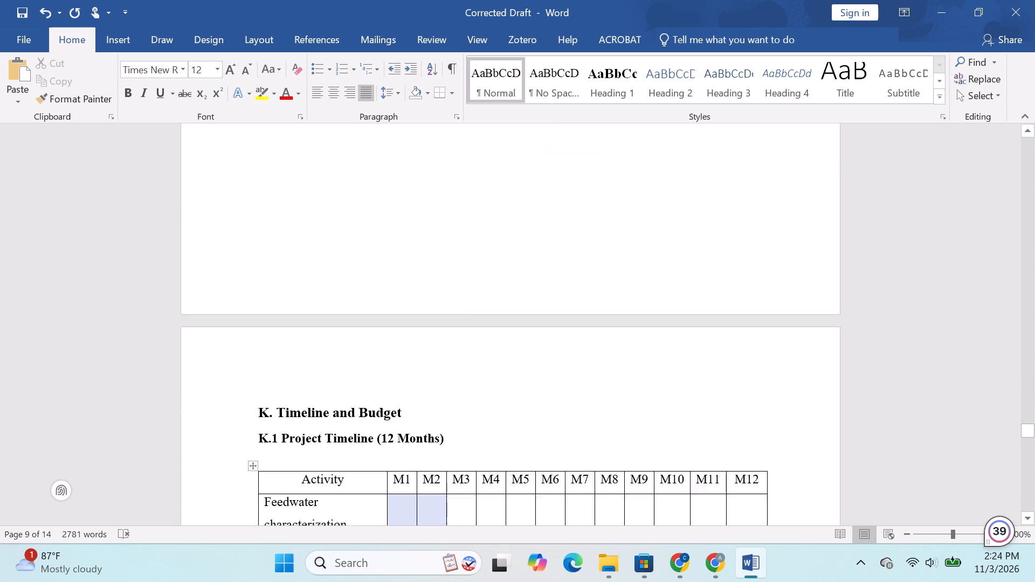
scroll(563, 402, down, 20)
scroll(563, 402, down, 10)
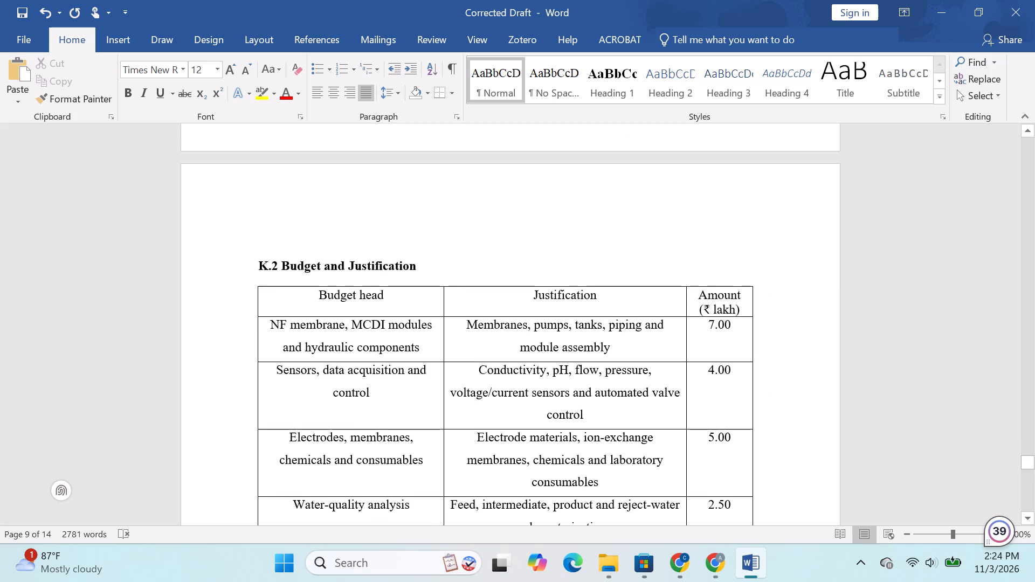
scroll(605, 418, down, 20)
scroll(605, 418, down, 8)
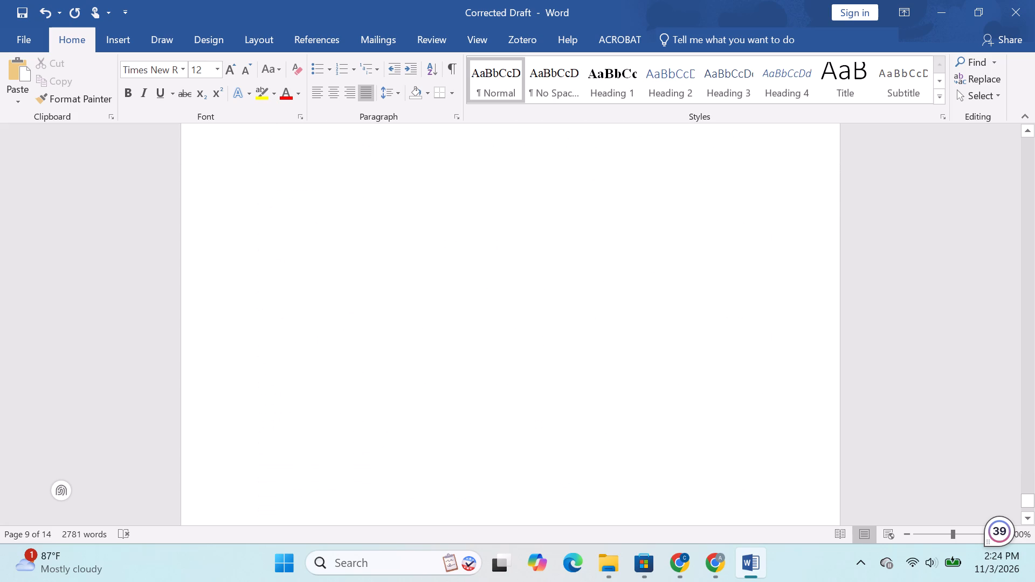
scroll(618, 421, down, 8)
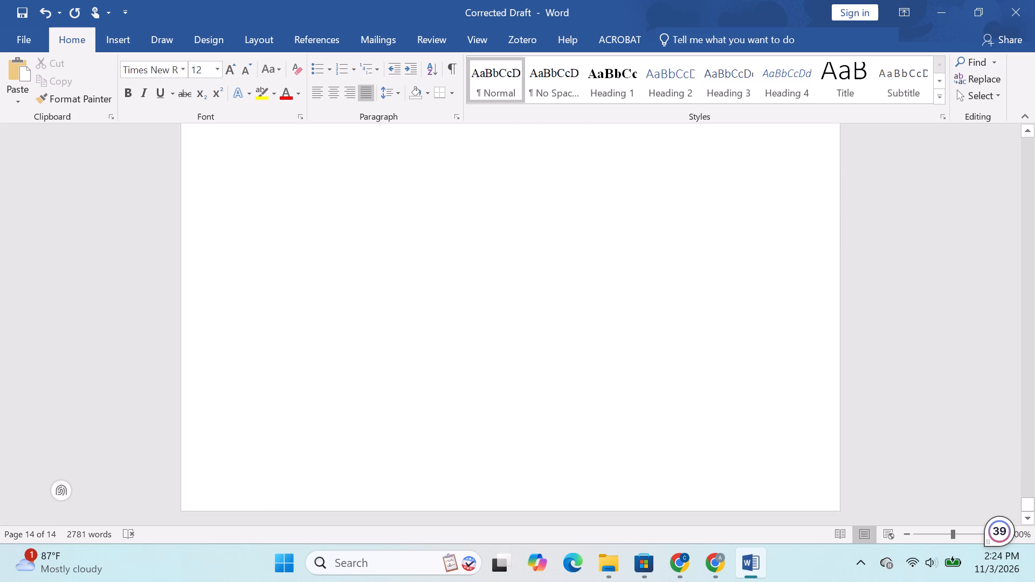
Save the Corrected Draft document and close it.
key(ctrl+s)
key(ctrl+s)
click(1034, 16)
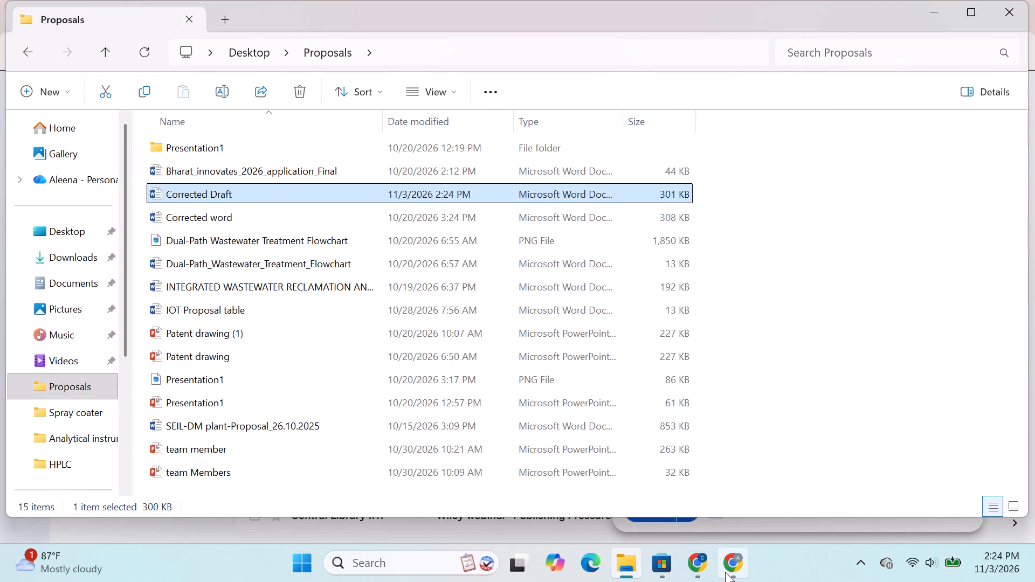
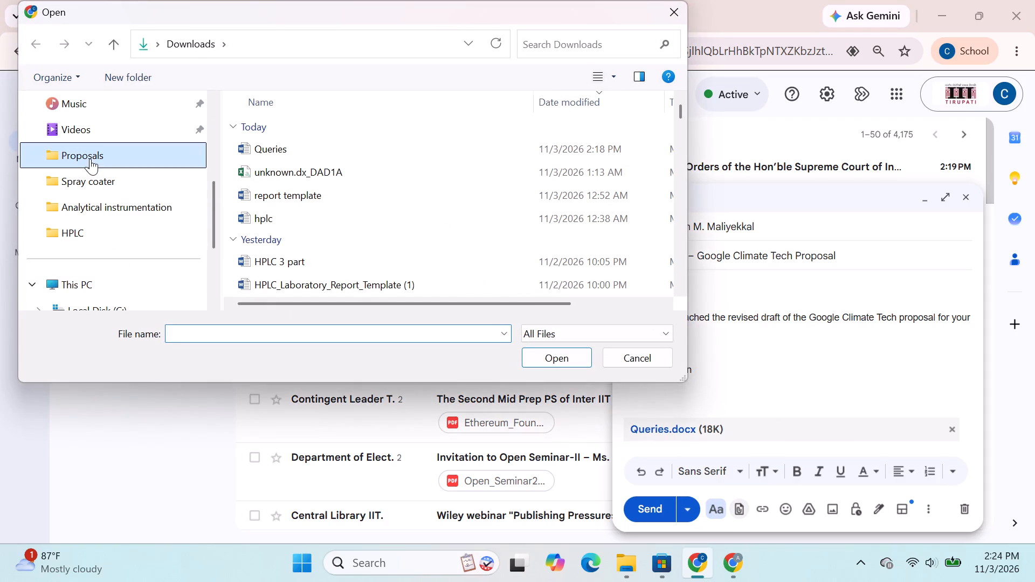
Select the Corrected Draft document in the Proposals folder as an attachment for the Google Climate Tech proposal email.
click(280, 181)
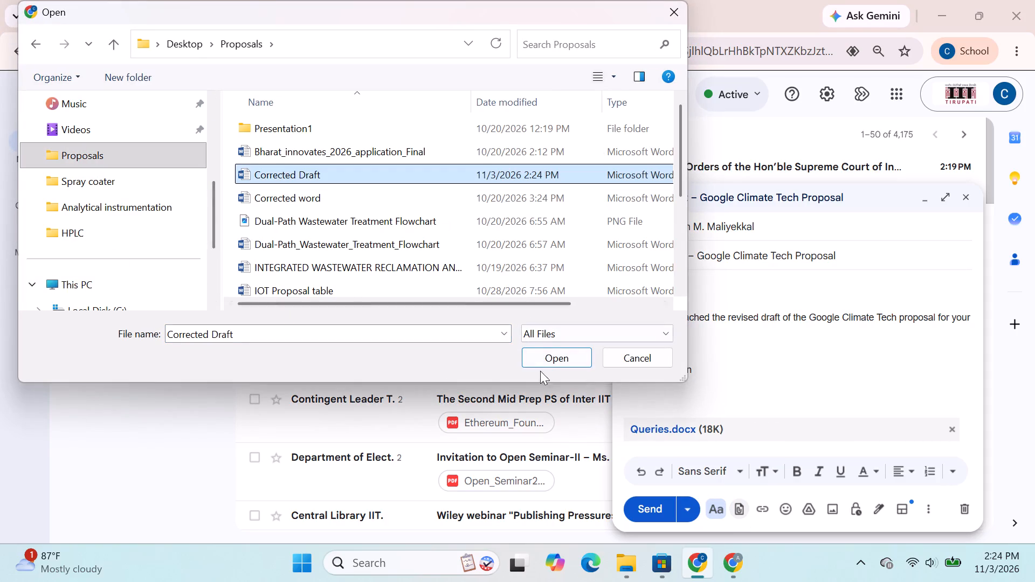
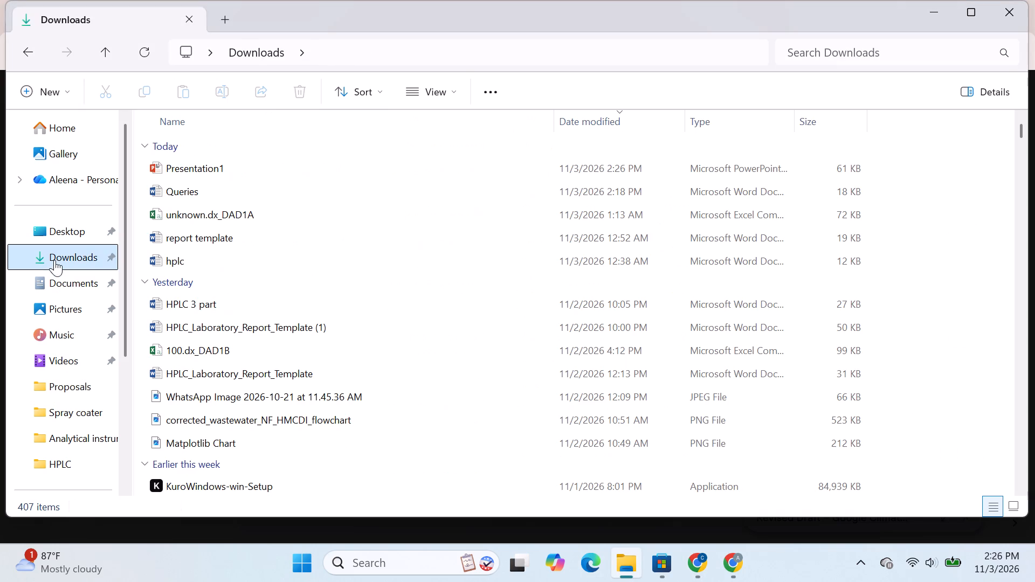
click(190, 168)
click(231, 85)
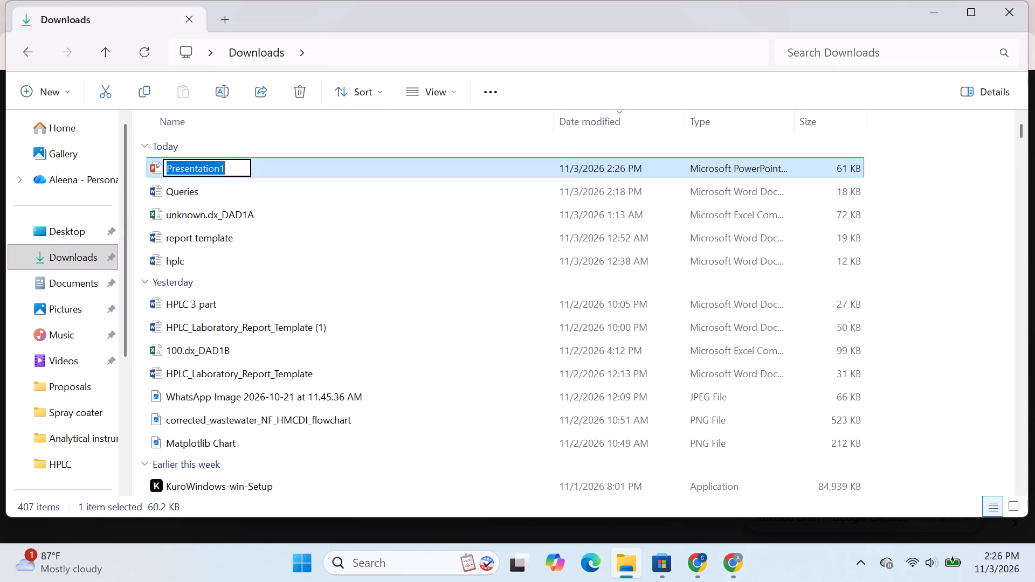
key(BackSpace)
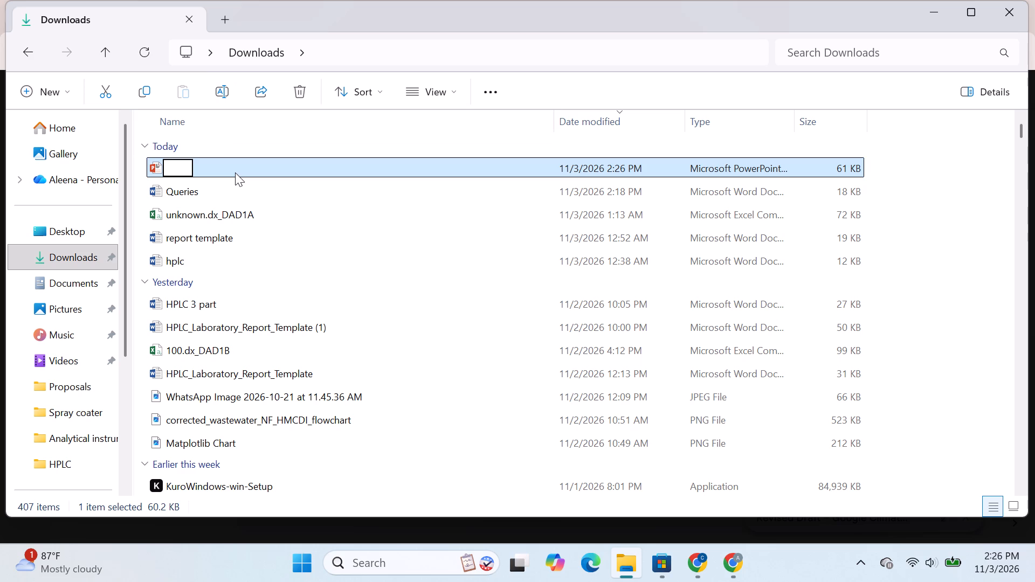
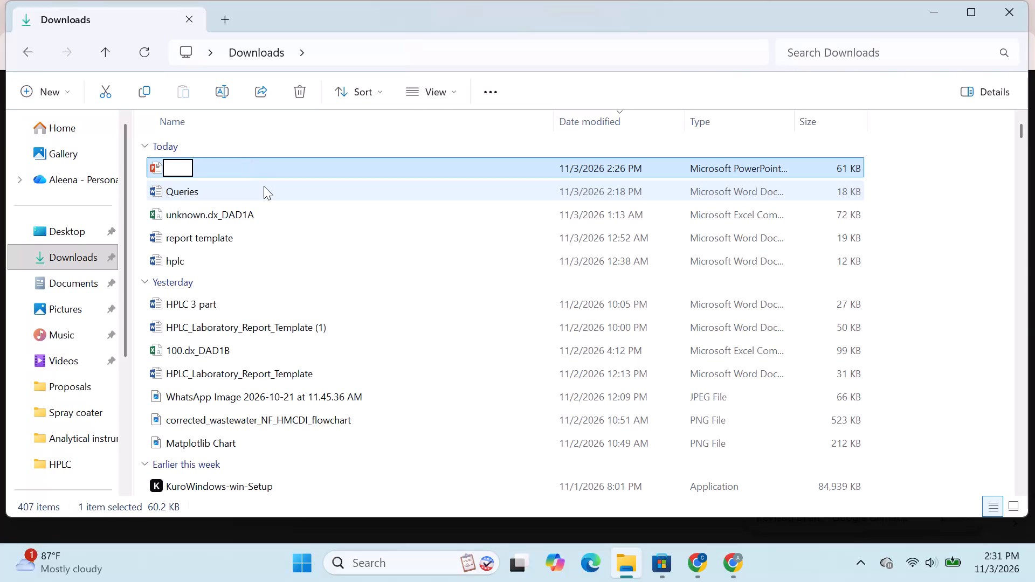
Rename the PowerPoint file in Downloads as MCDI- Flowchart.
text(MCDI)
key(space)
key(minus)
key(BackSpace)
key(BackSpace)
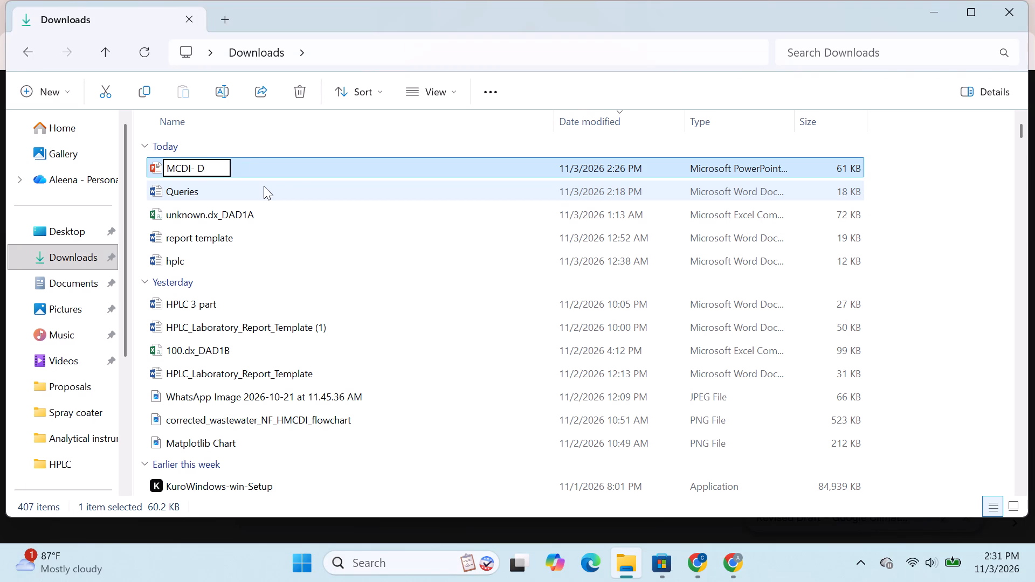
text(iagram)
key(BackSpace)
key(BackSpace)
key(BackSpace)
key(BackSpace)
key(BackSpace)
key(BackSpace)
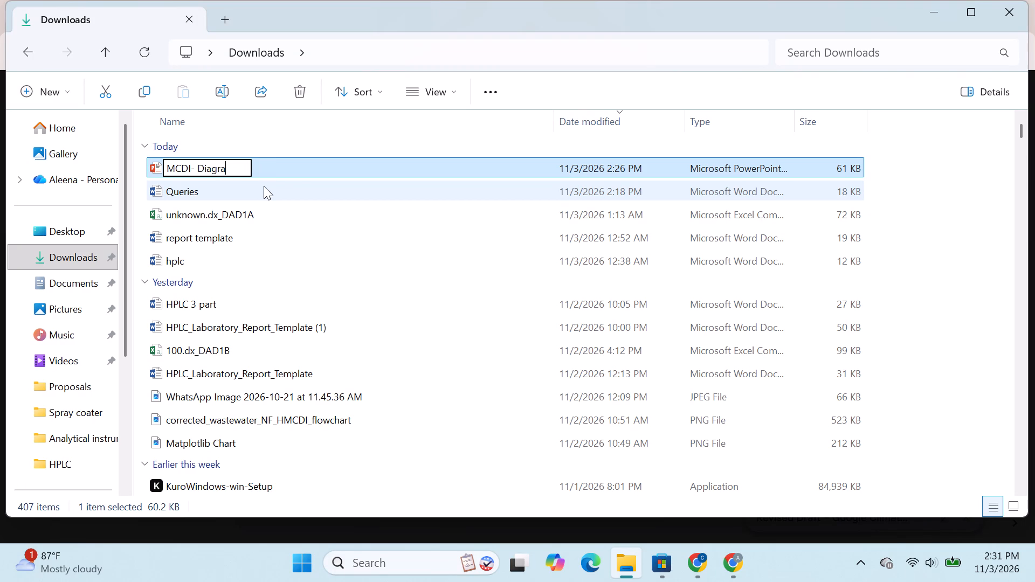
key(BackSpace)
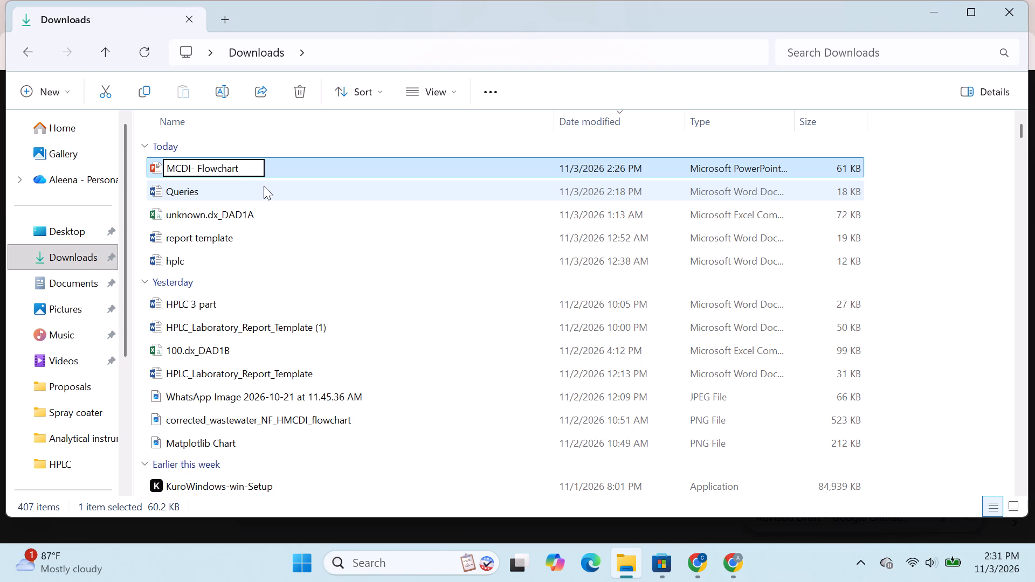
click(864, 196)
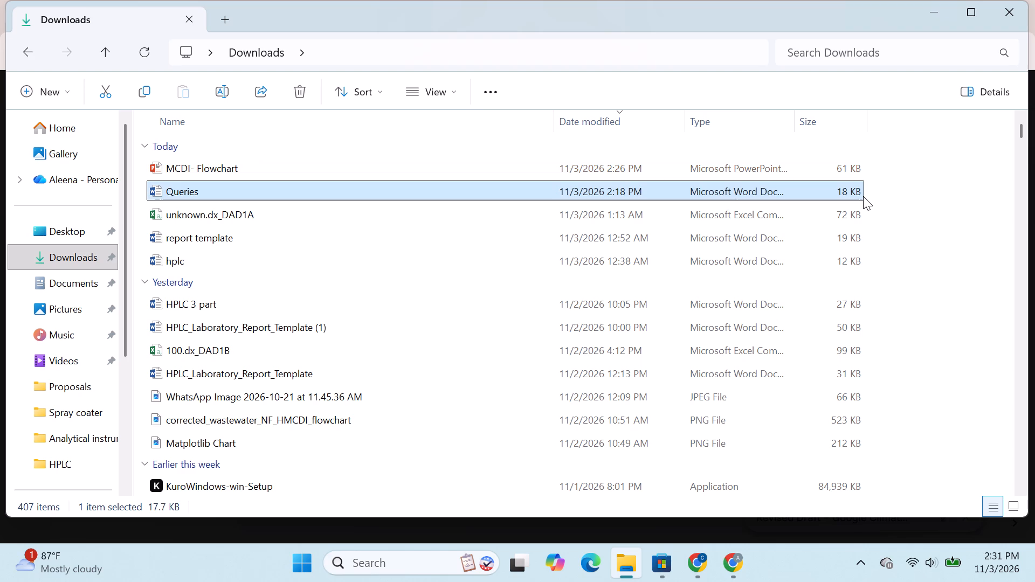
click(935, 207)
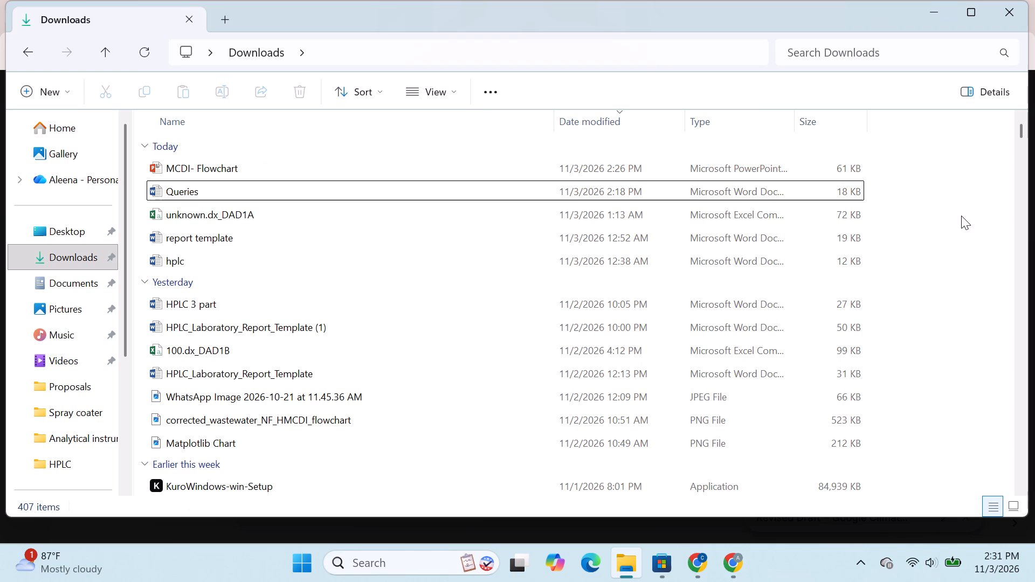
Open the MCDI- Flowchart presentation.
double_click(717, 174)
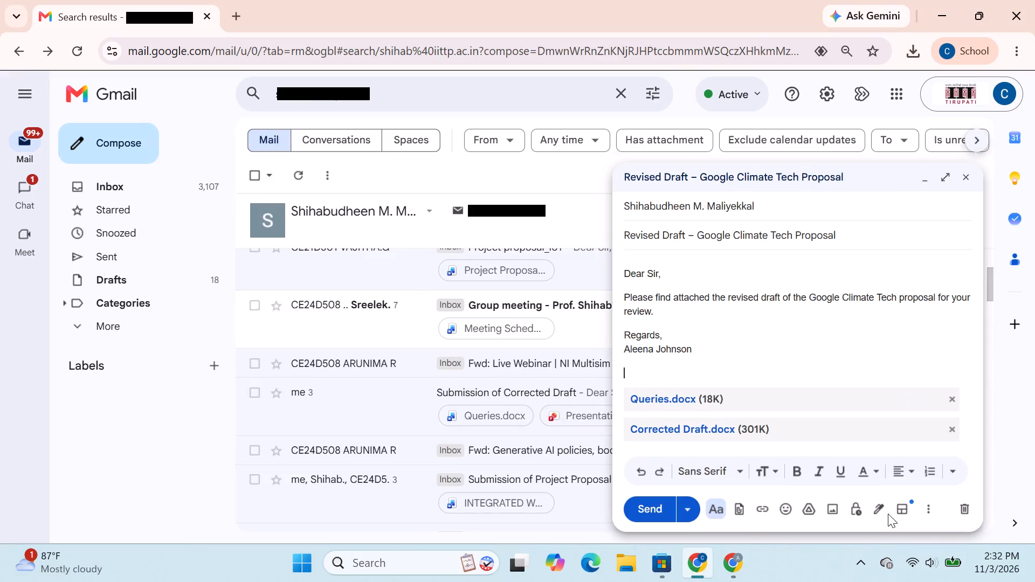
Attach the MCDI- Flowchart presentation from Downloads to the Revised Draft – Google Climate Tech Proposal email.
click(740, 507)
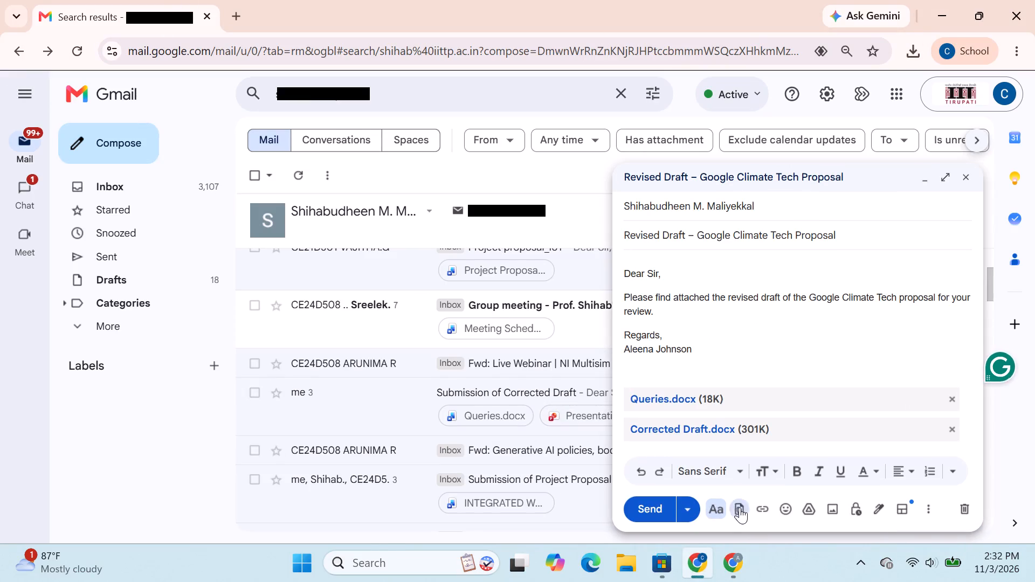
scroll(346, 207, down, 5)
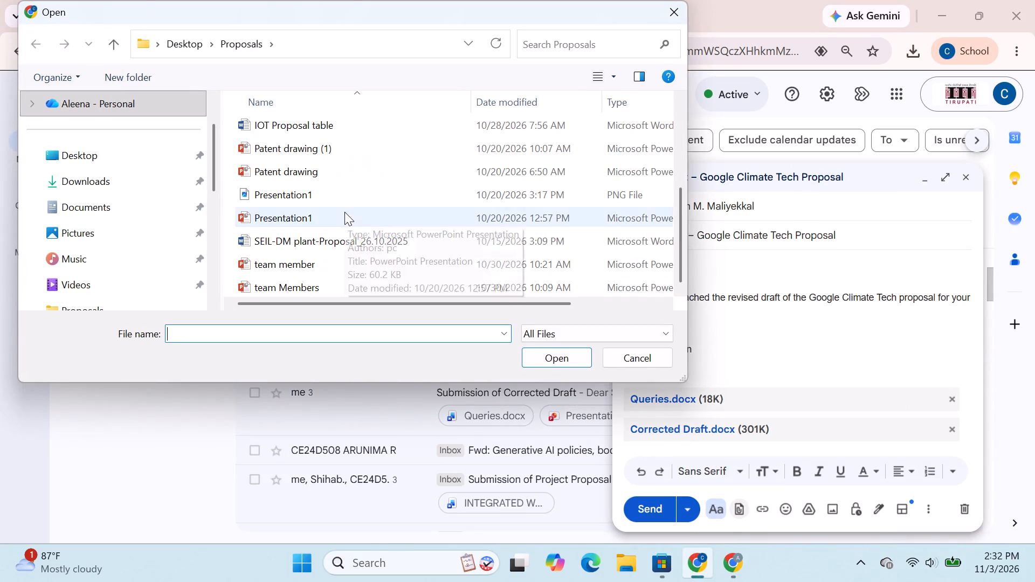
click(121, 175)
click(256, 154)
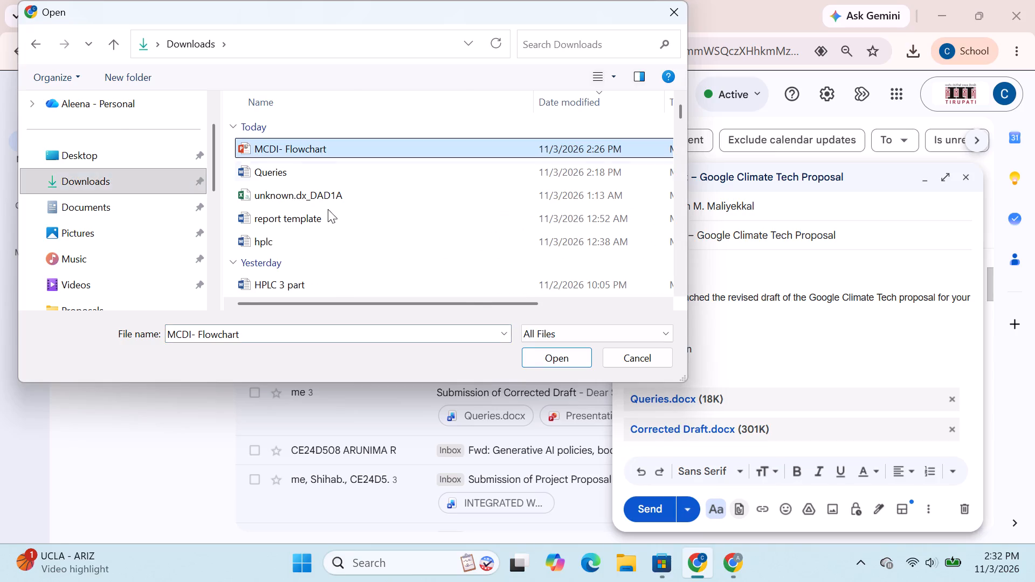
click(550, 362)
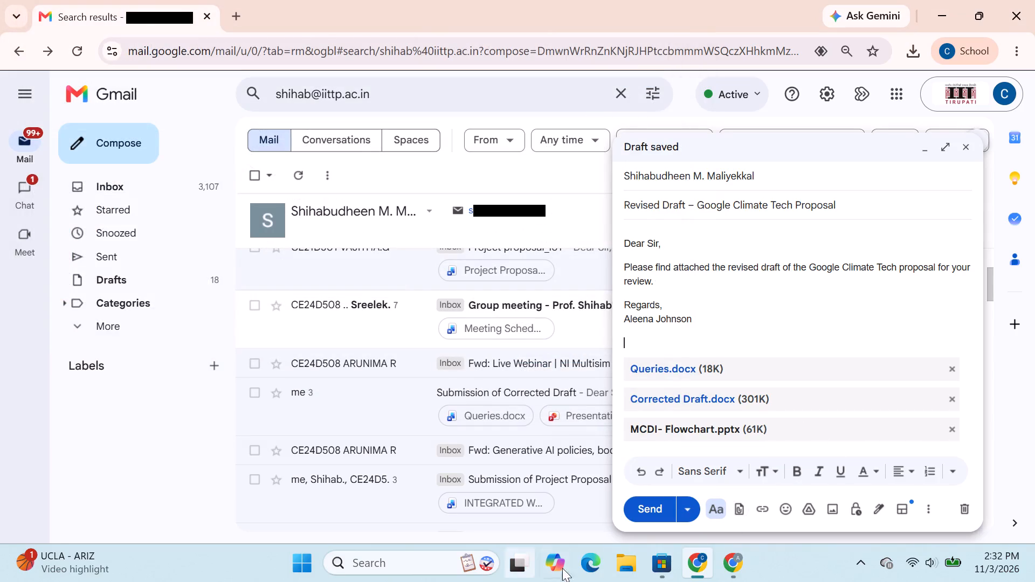
Open the Queries document from the Downloads folder in Word.
double_click(632, 568)
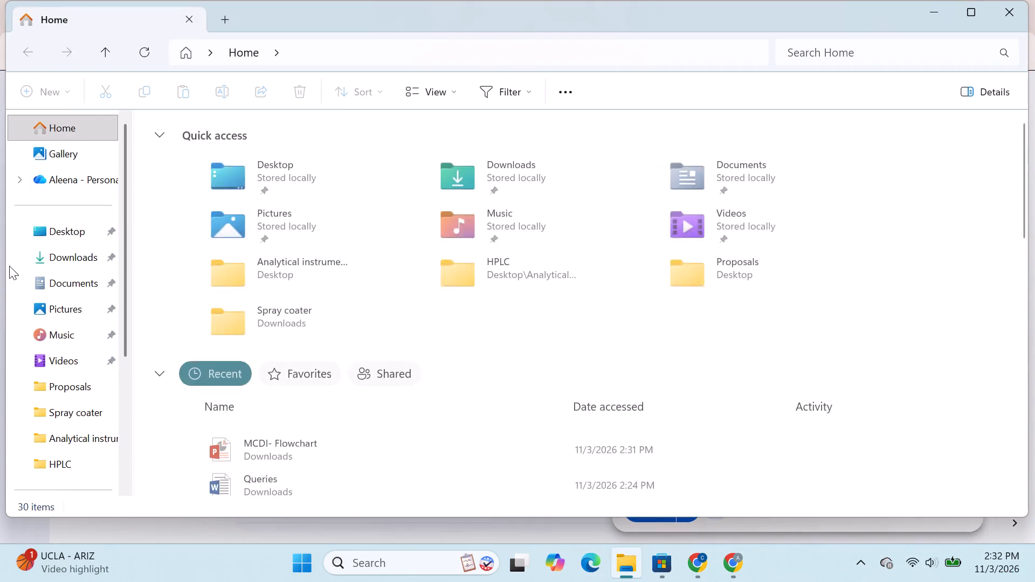
click(23, 262)
click(65, 268)
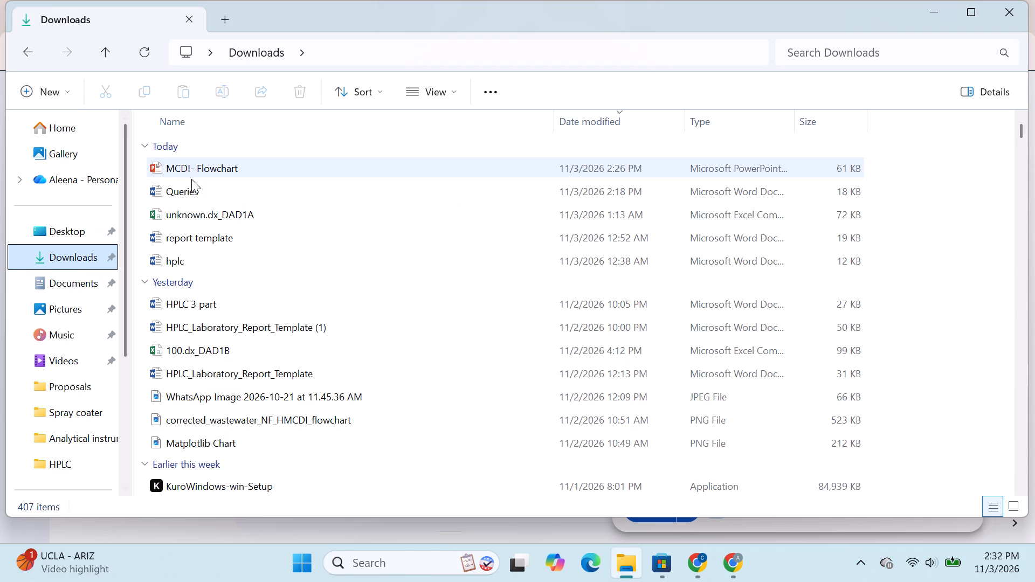
double_click(192, 186)
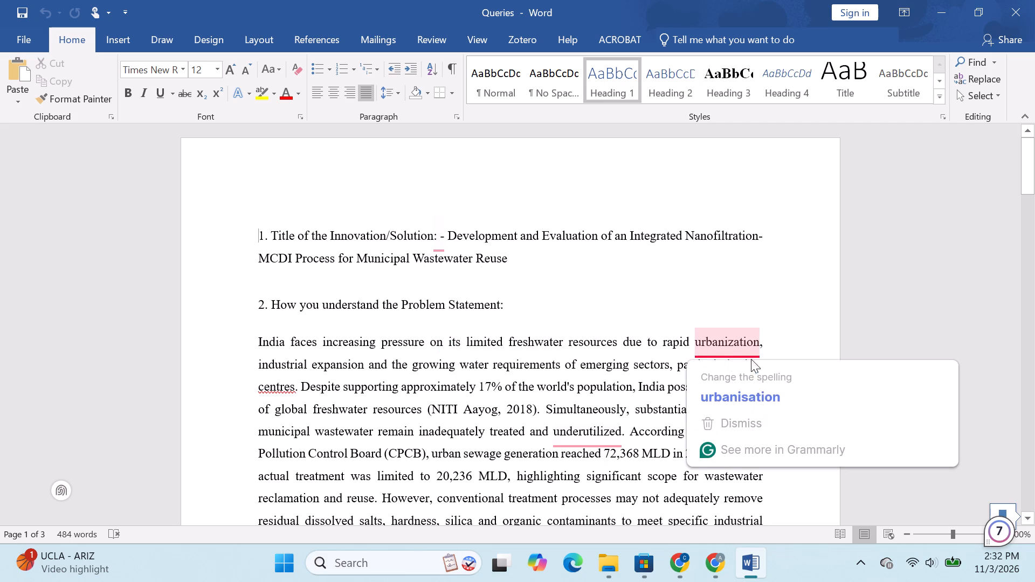
Check the problem statement, solution description, budget and SDG selection in the Queries document.
scroll(413, 276, down, 3)
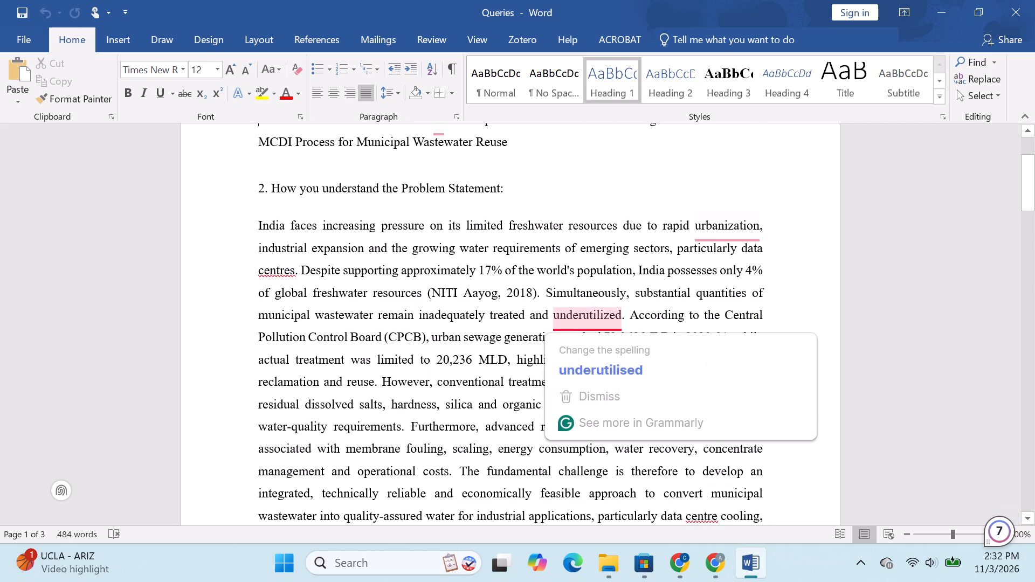
scroll(458, 331, down, 10)
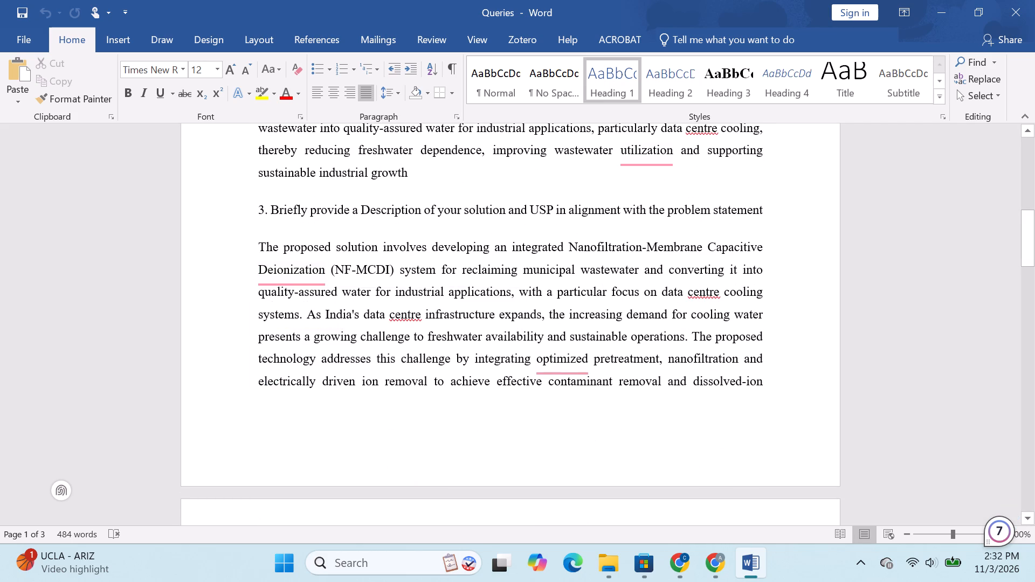
scroll(588, 363, down, 12)
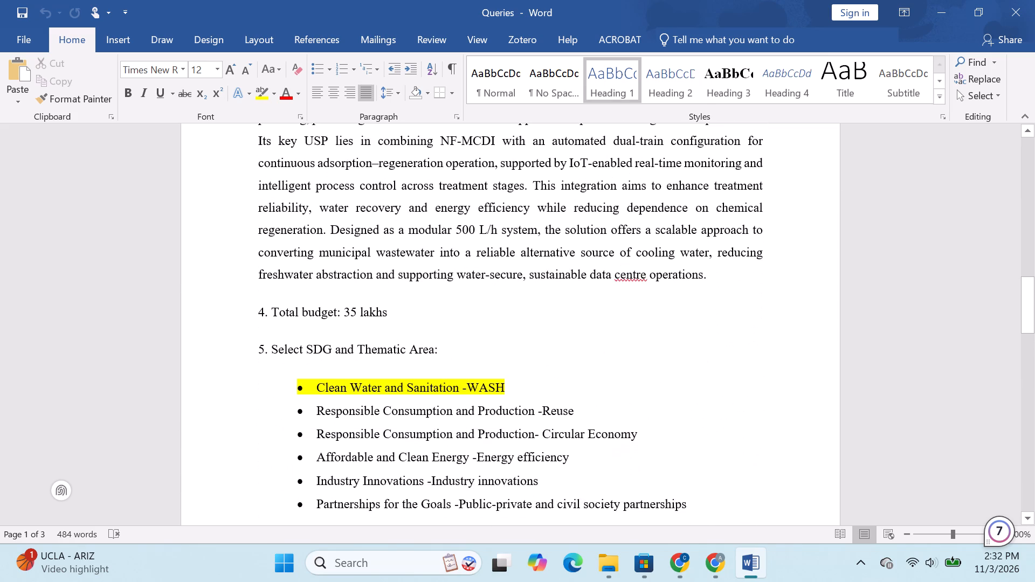
scroll(587, 368, down, 10)
scroll(587, 368, down, 13)
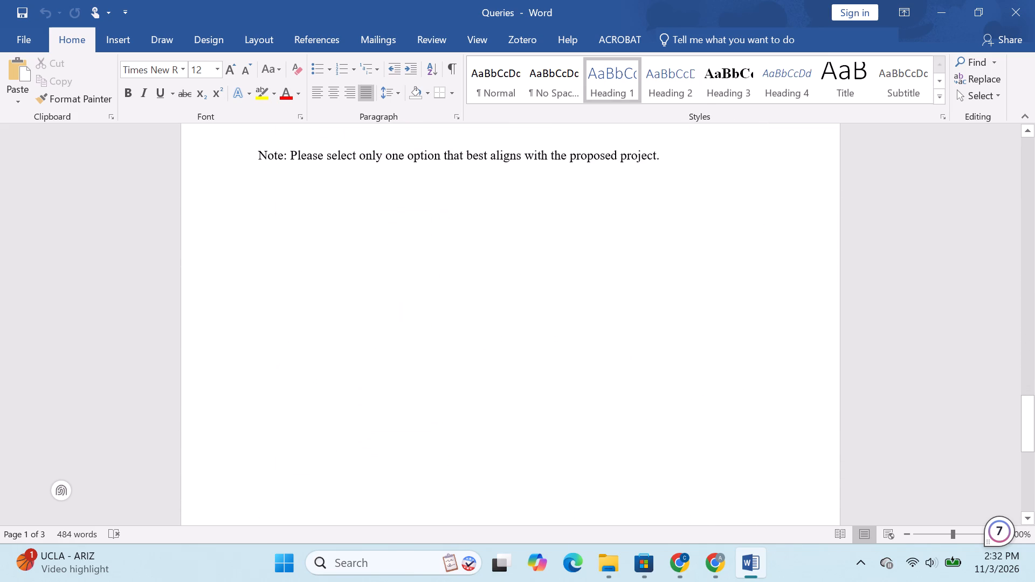
scroll(587, 368, down, 10)
scroll(422, 247, up, 3)
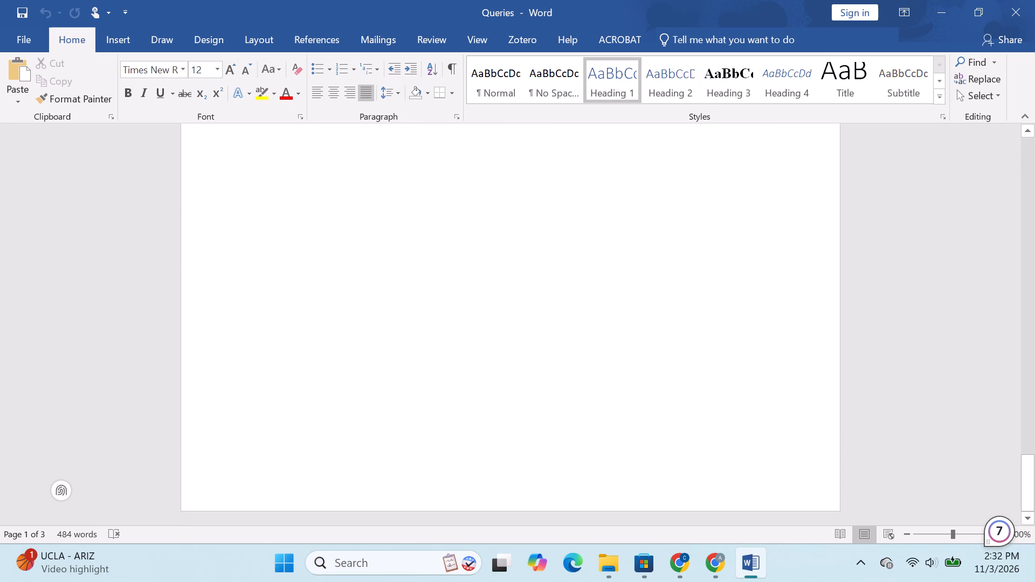
scroll(422, 247, up, 20)
scroll(422, 247, up, 20)
scroll(422, 247, up, 9)
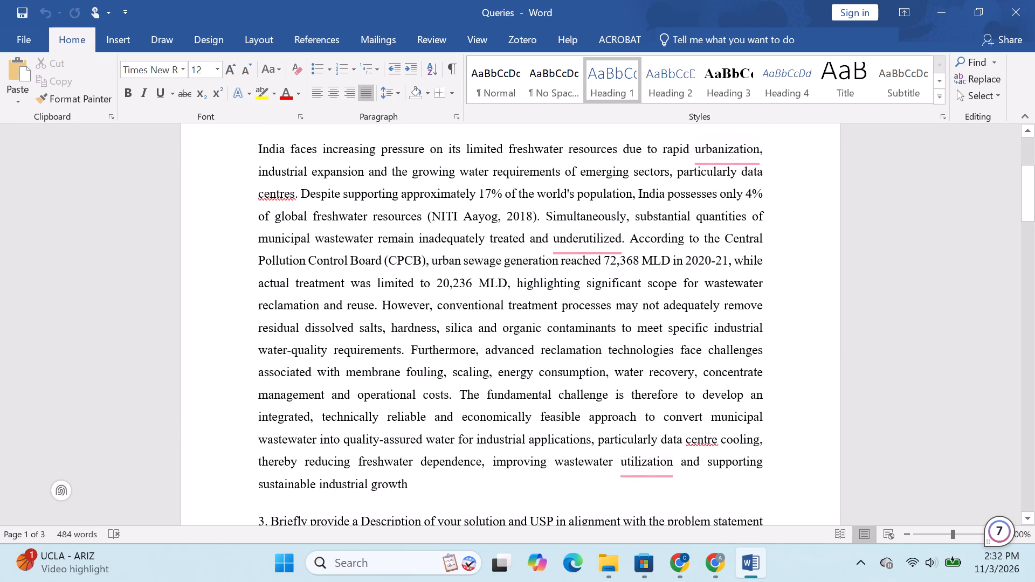
scroll(615, 420, up, 1)
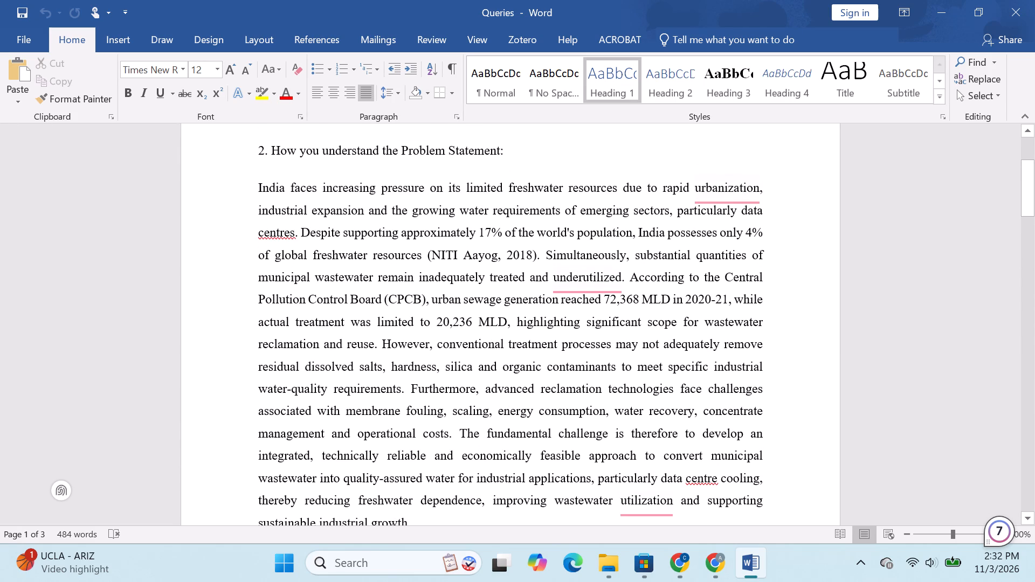
Insert a space before the hyphen in the year range 2020-21 in the problem statement, and save and close the Queries document.
click(713, 299)
key(space)
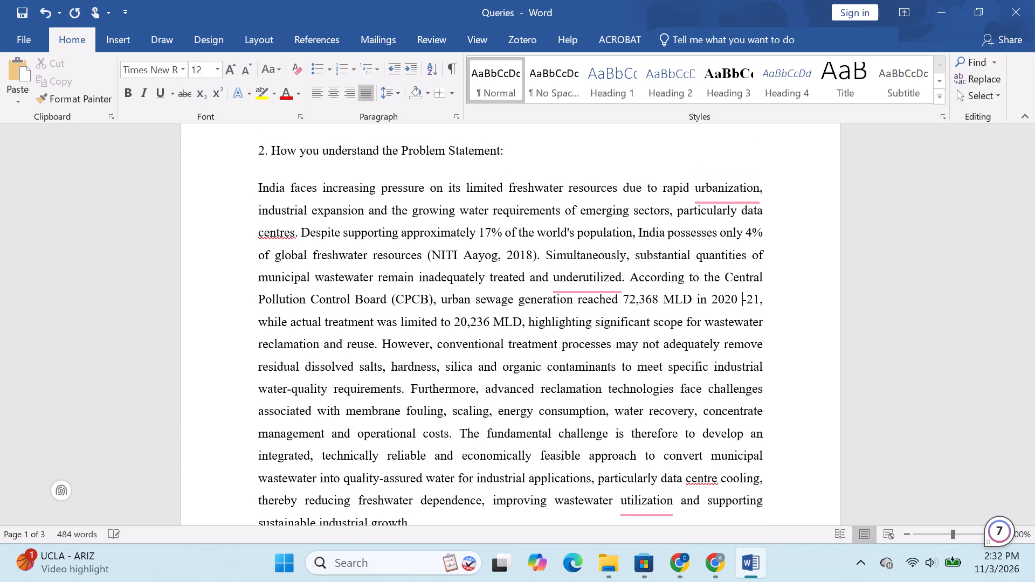
key(ctrl+s)
click(1027, 0)
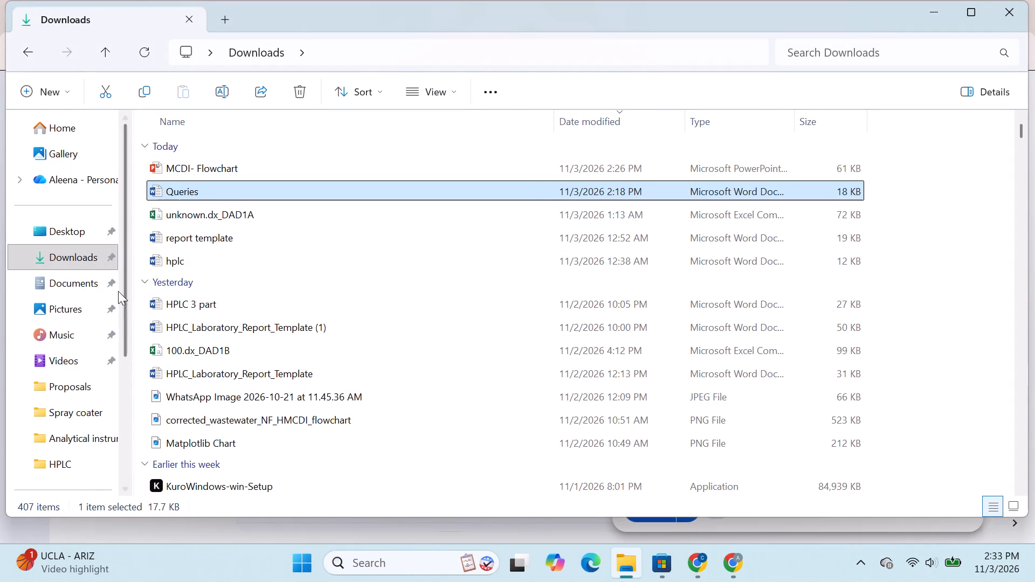
Open the Corrected Draft document from the Proposals folder on the desktop.
click(71, 237)
scroll(218, 434, down, 5)
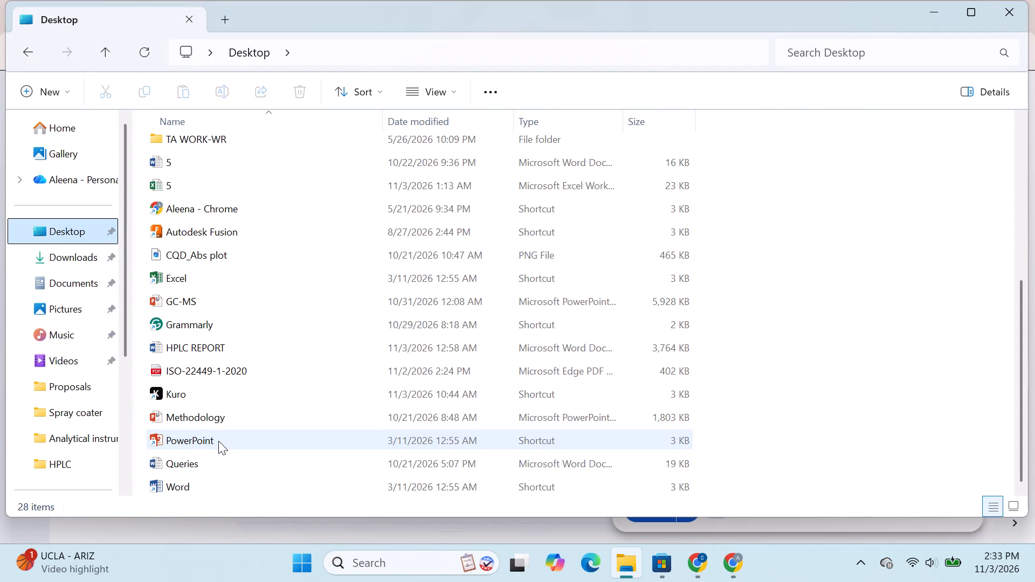
scroll(218, 441, up, 4)
double_click(237, 335)
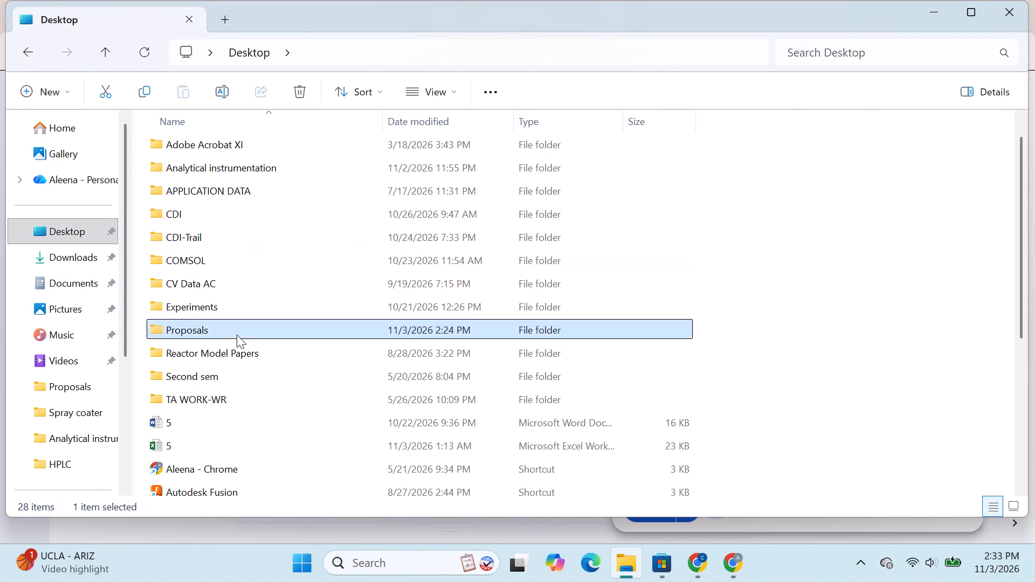
double_click(200, 201)
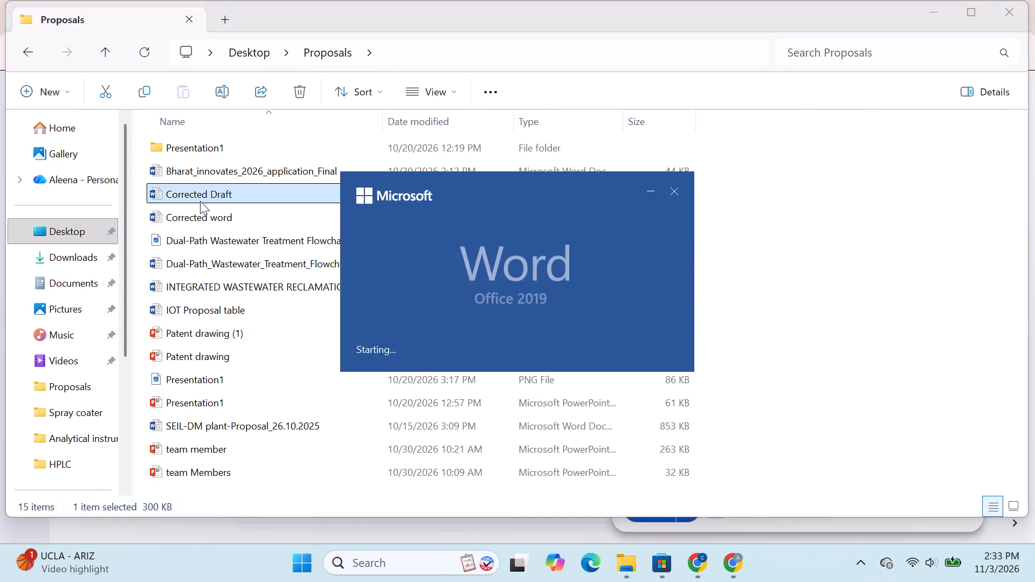
Check the background, problem statement, proposed research, capacitive deionization section and treatment process flowchart in the Corrected Draft.
scroll(354, 306, down, 6)
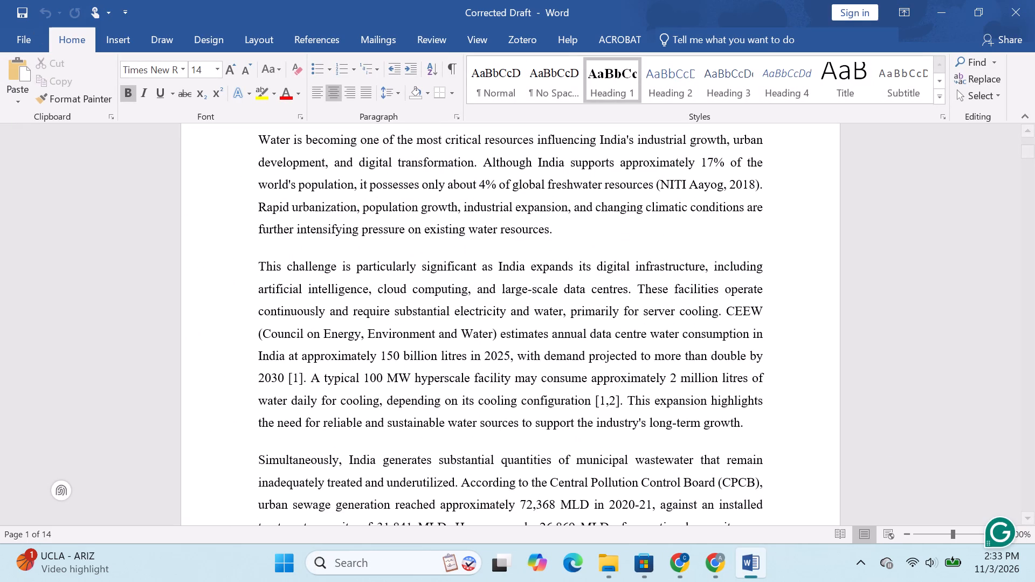
scroll(359, 313, down, 10)
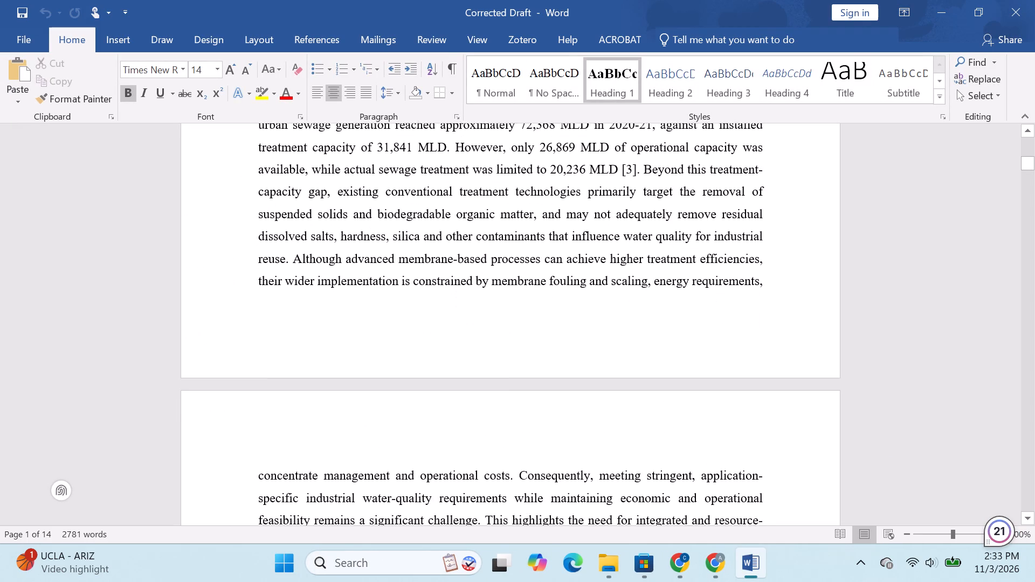
scroll(358, 316, down, 10)
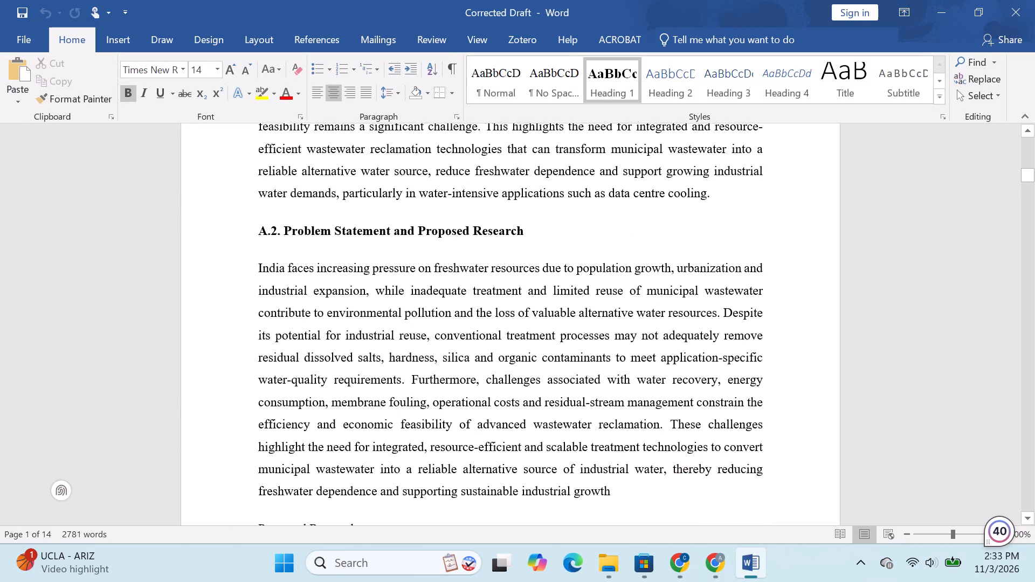
scroll(358, 316, down, 10)
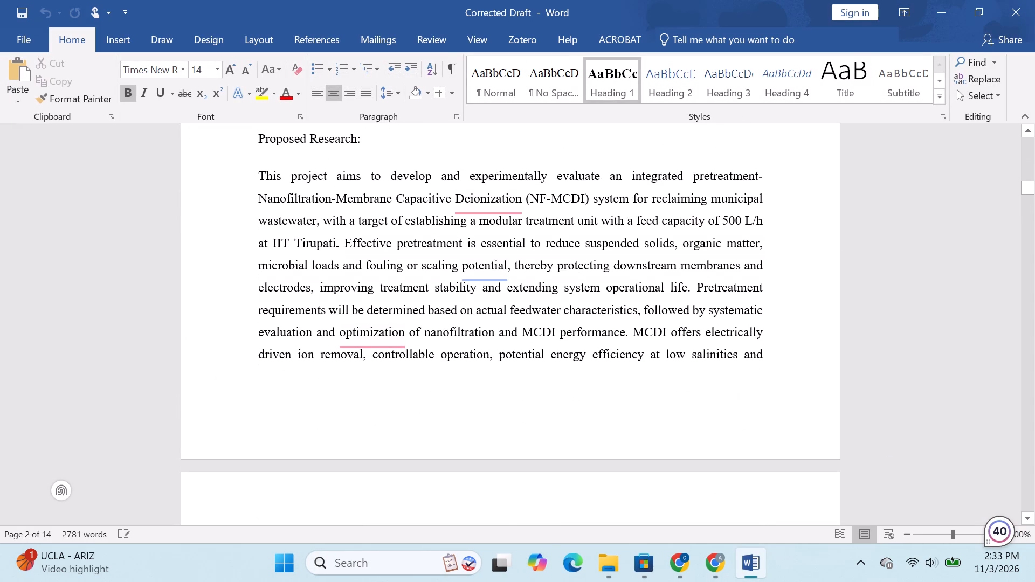
scroll(358, 316, down, 17)
scroll(358, 316, down, 11)
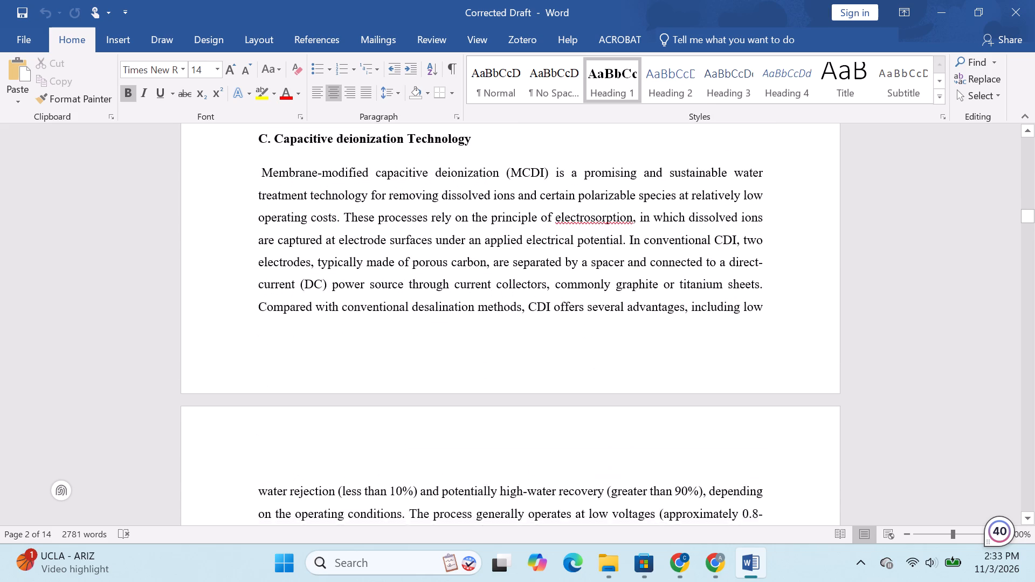
scroll(358, 316, down, 2)
scroll(723, 447, down, 6)
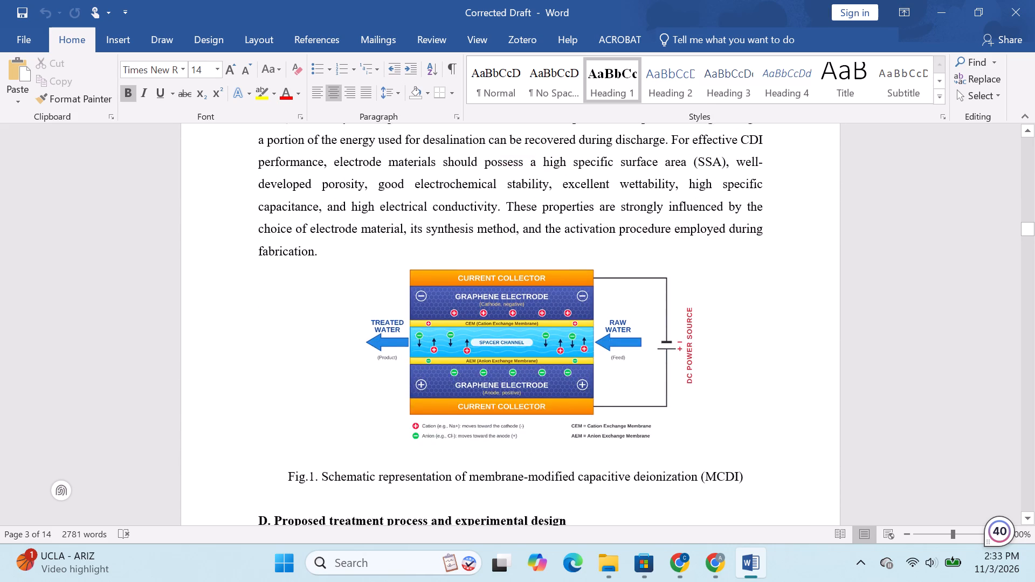
scroll(726, 457, down, 18)
scroll(726, 457, down, 6)
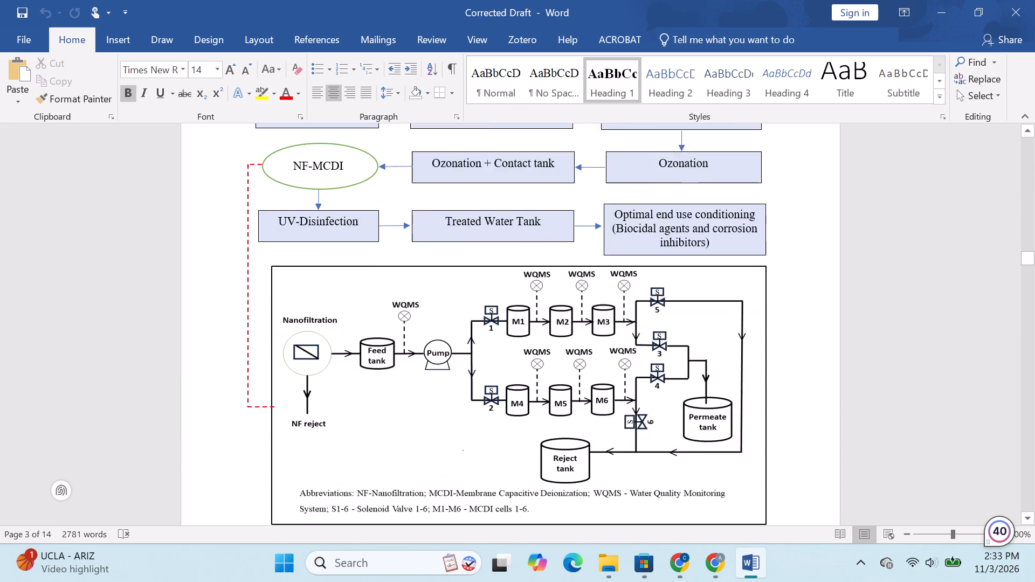
scroll(726, 457, down, 5)
scroll(278, 268, up, 3)
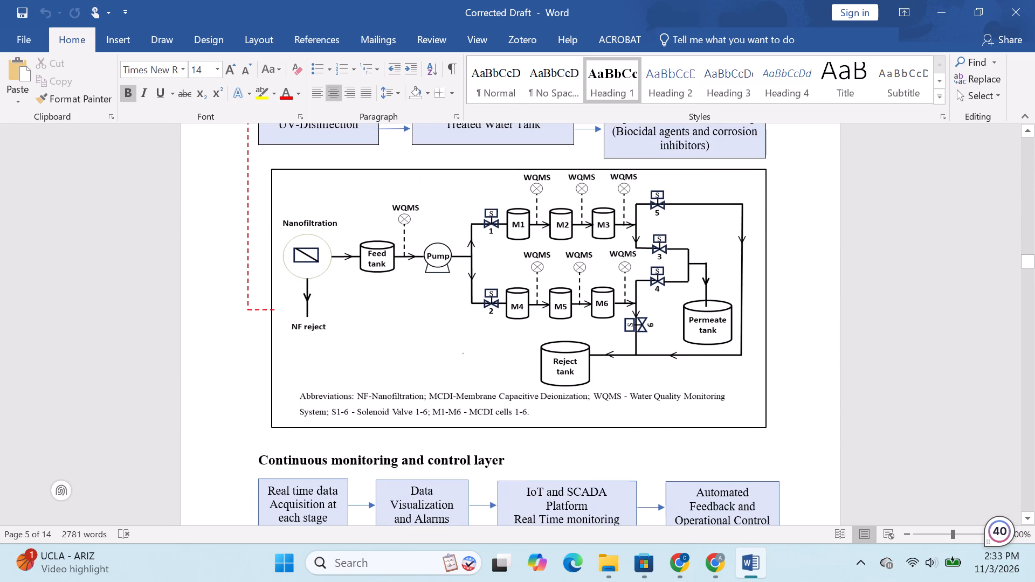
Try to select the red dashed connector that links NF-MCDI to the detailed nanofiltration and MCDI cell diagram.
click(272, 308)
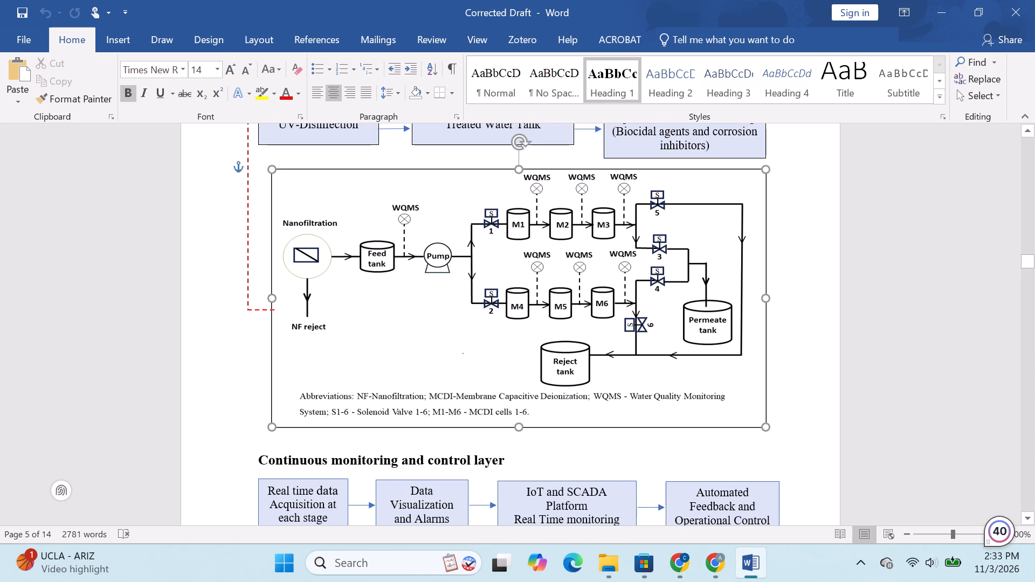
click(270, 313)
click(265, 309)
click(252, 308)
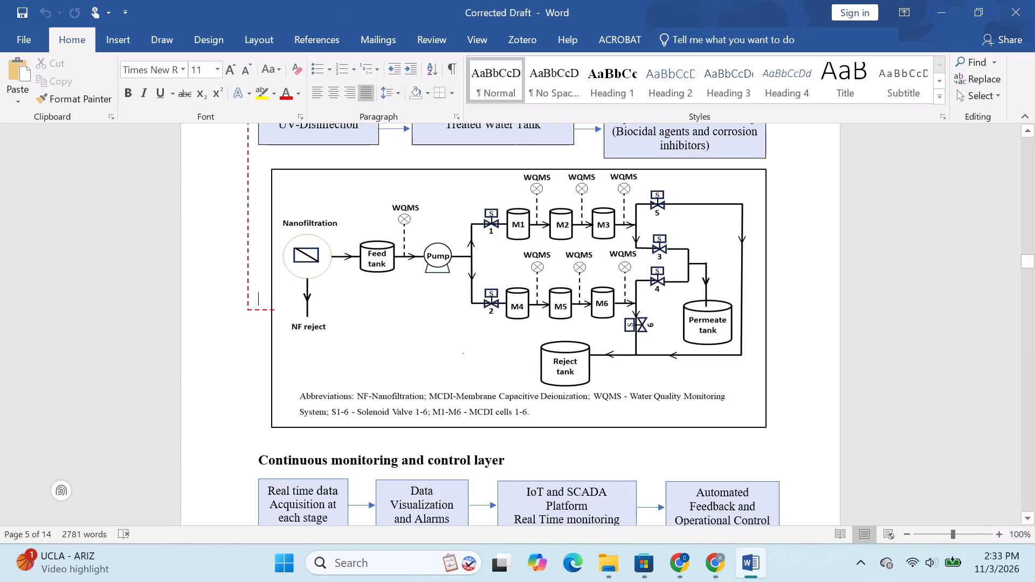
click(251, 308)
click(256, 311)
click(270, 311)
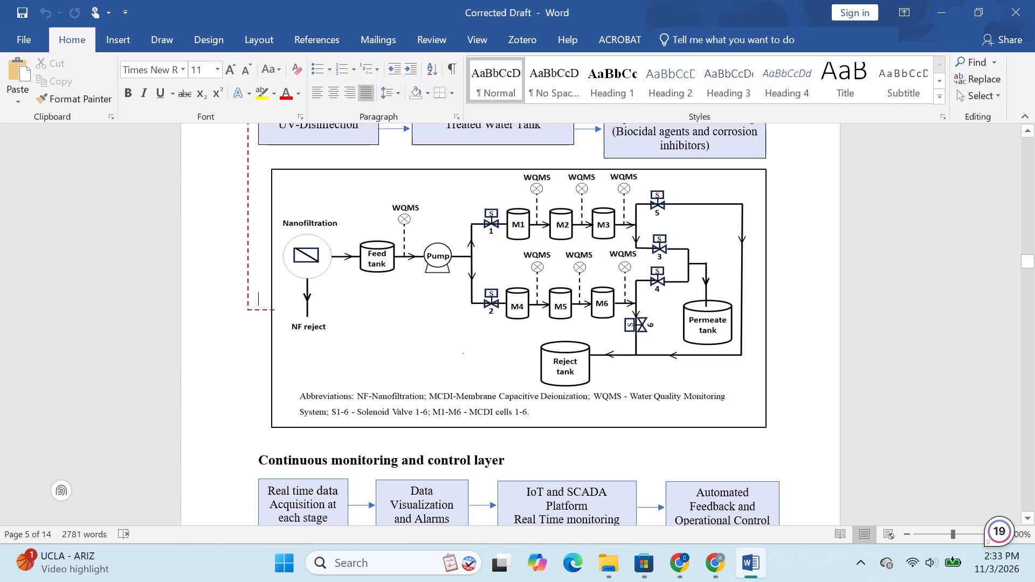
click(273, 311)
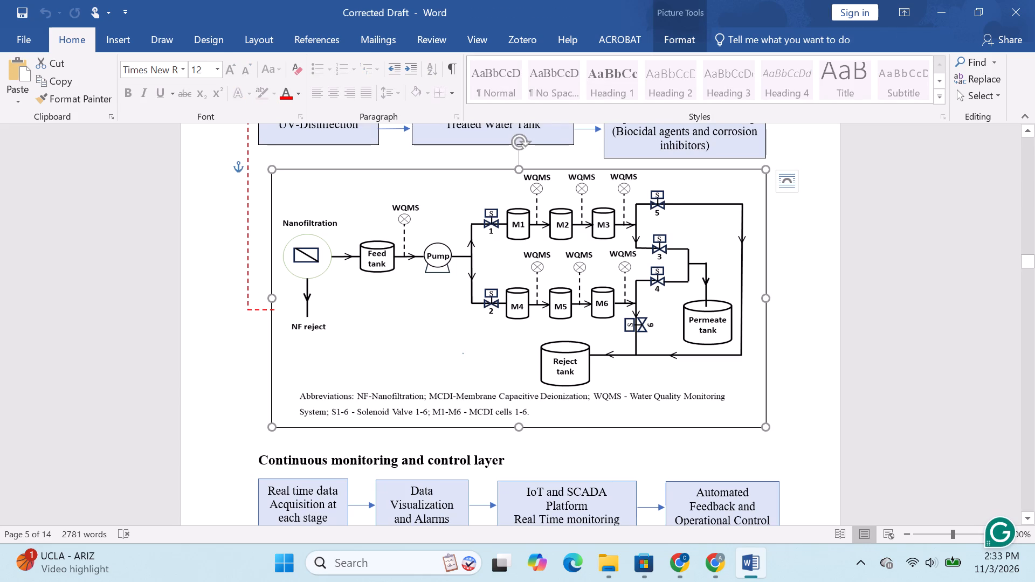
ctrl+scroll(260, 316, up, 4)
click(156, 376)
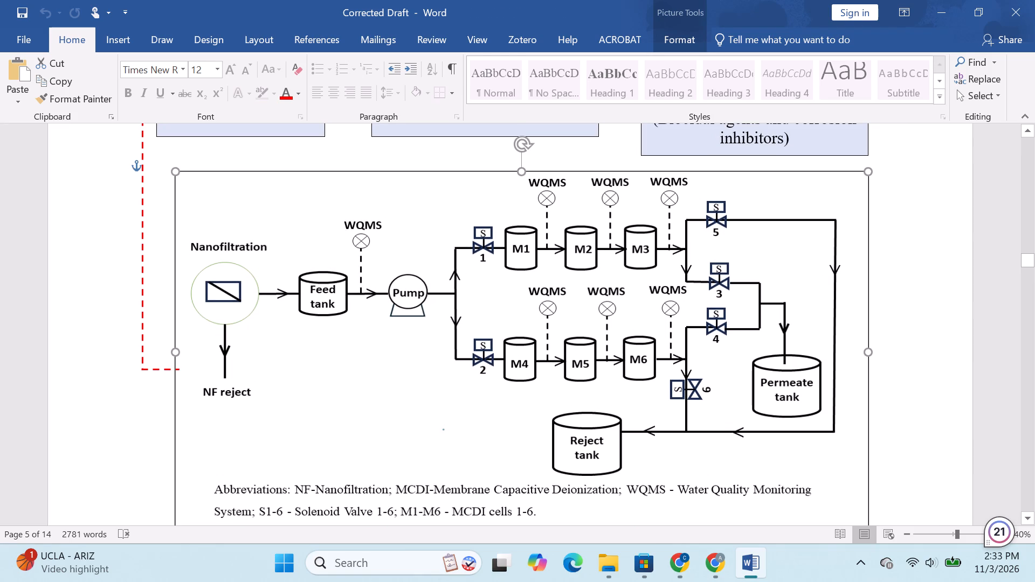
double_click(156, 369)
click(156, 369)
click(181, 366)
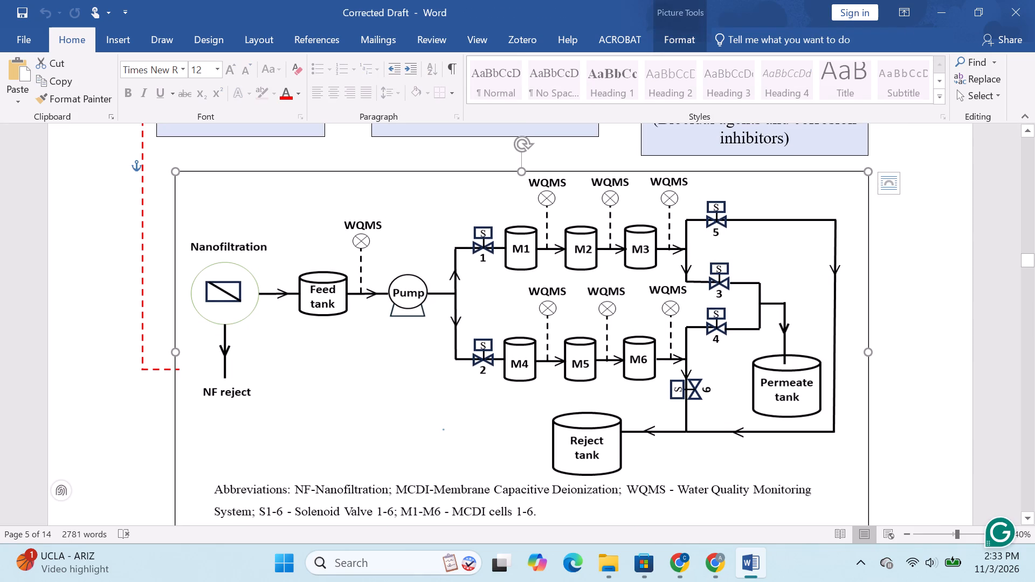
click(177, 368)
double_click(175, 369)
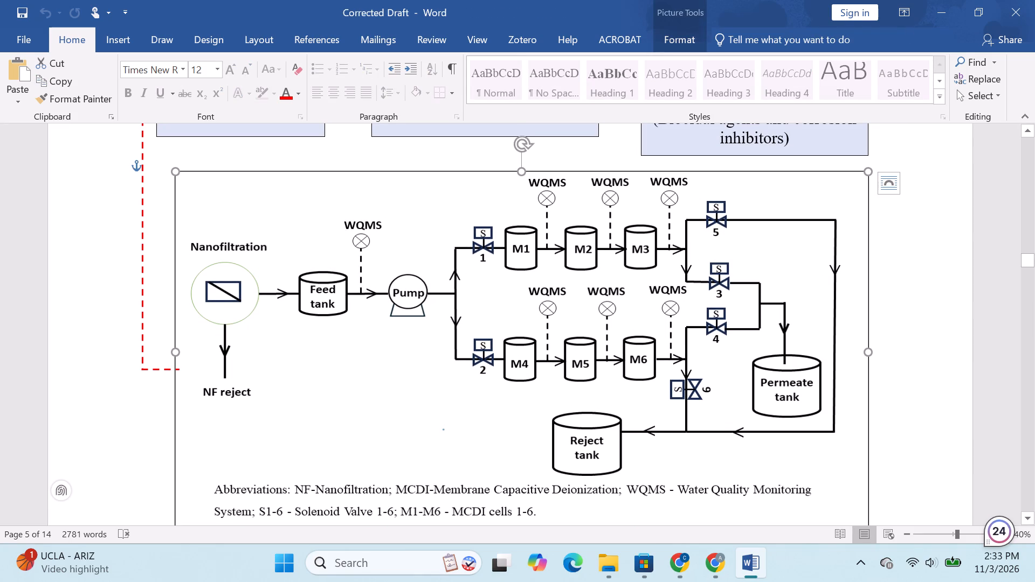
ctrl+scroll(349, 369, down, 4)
Save the Corrected Draft document.
key(ctrl+s)
Check the Corrected Draft from the treatment flowchart through the system description, expected deliverables and water-quality benchmarks tables.
scroll(517, 339, up, 4)
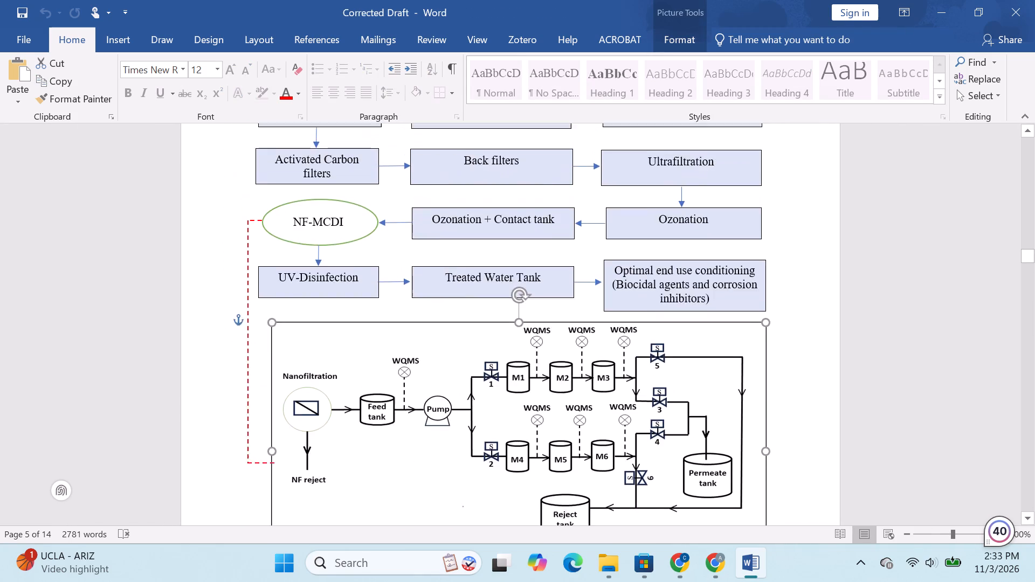
scroll(521, 337, up, 10)
scroll(521, 337, down, 15)
scroll(521, 337, up, 1)
scroll(521, 337, down, 9)
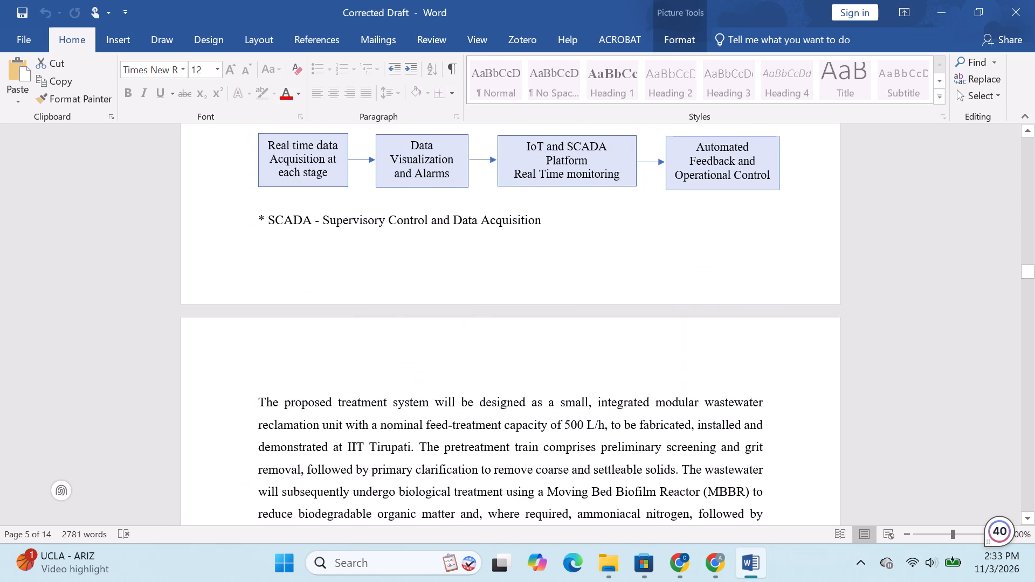
scroll(522, 337, down, 14)
scroll(522, 337, down, 7)
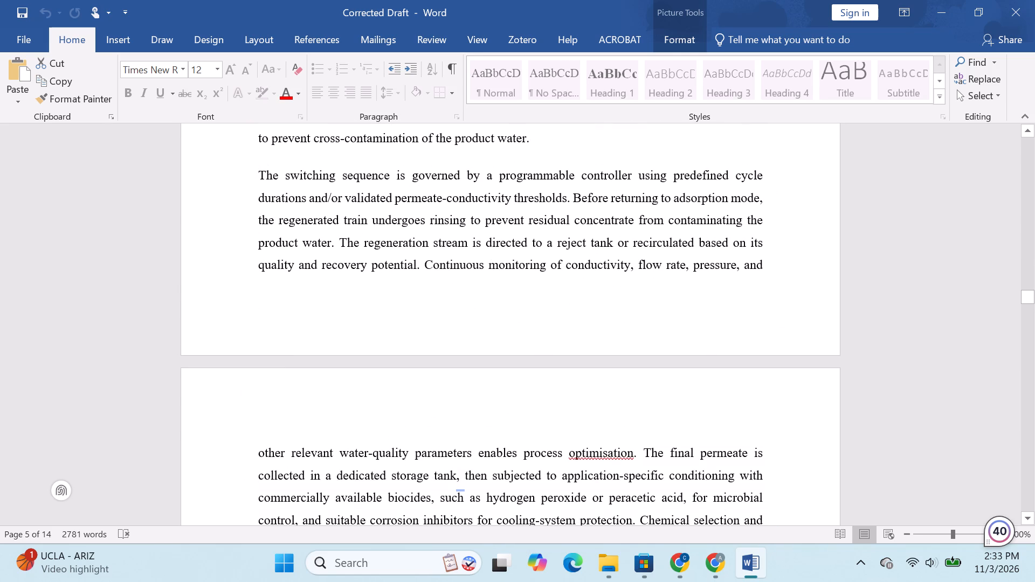
scroll(522, 340, down, 13)
scroll(522, 340, down, 8)
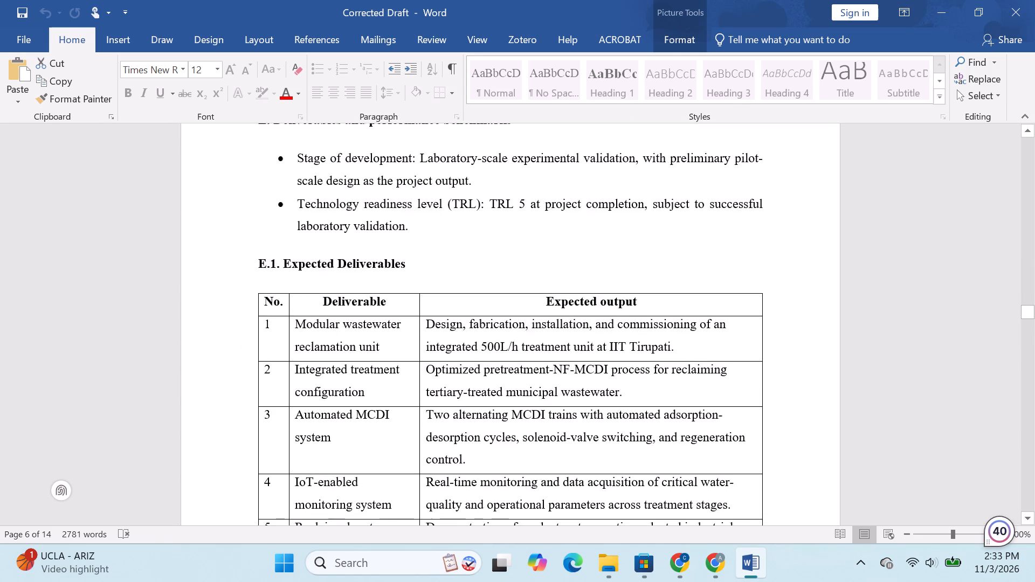
scroll(522, 340, down, 16)
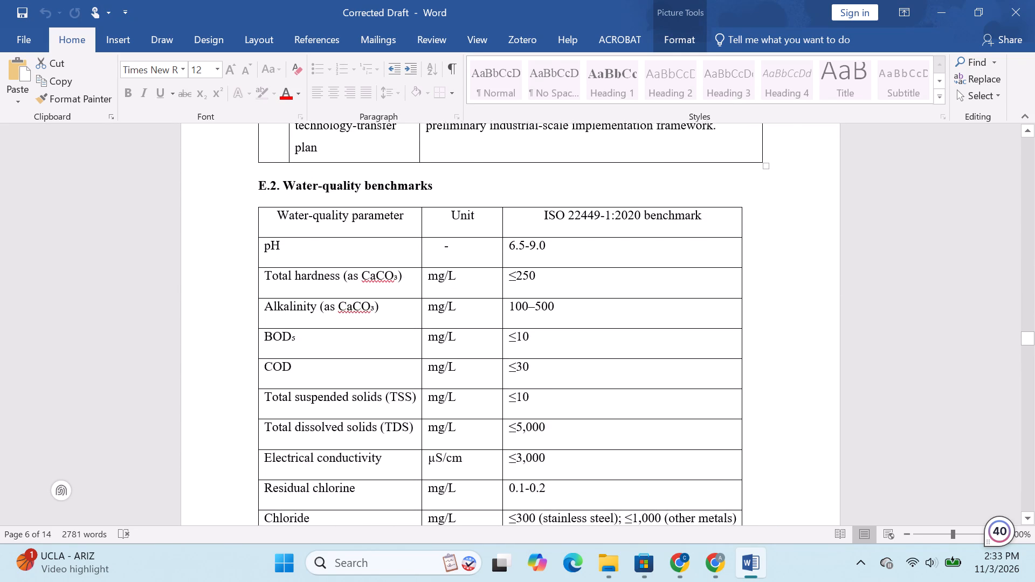
scroll(522, 340, down, 4)
Save the Corrected Draft document.
key(ctrl+s)
Check the program impact section, the proposed data and digital plan, and the team expertise paragraphs, including the flagged spelling of "commercialize".
scroll(522, 340, down, 8)
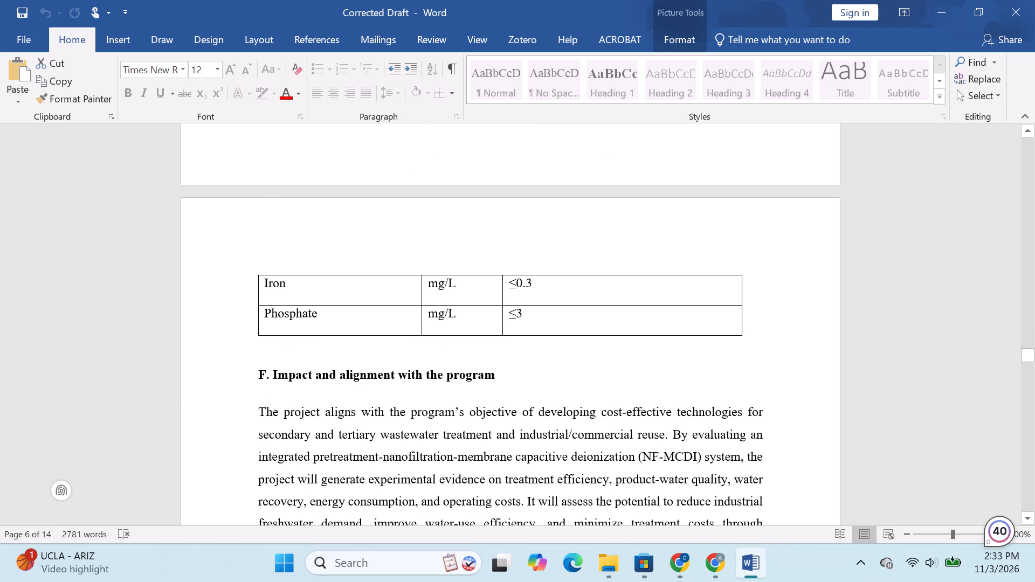
scroll(522, 340, down, 17)
scroll(522, 340, down, 6)
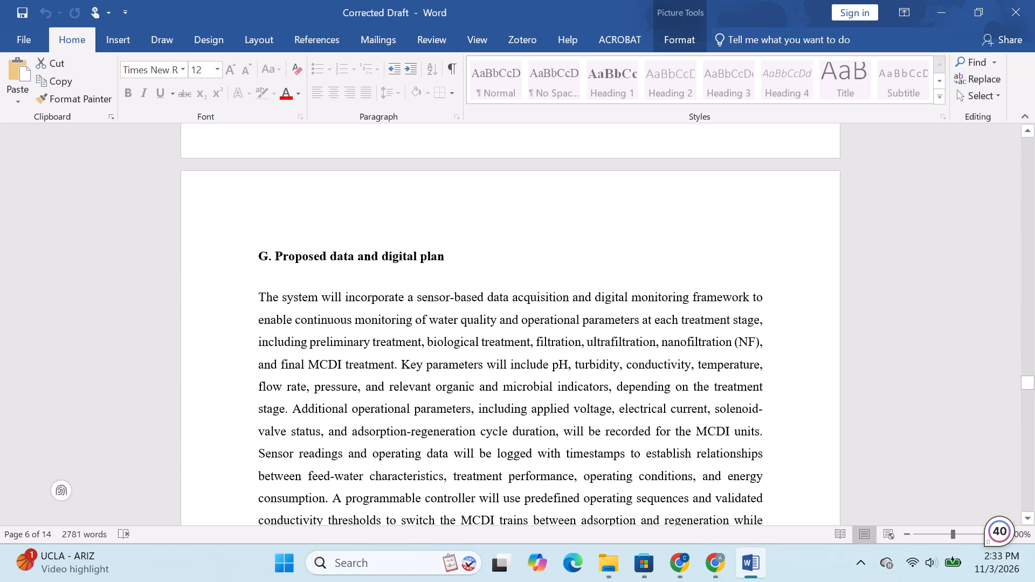
scroll(522, 340, down, 12)
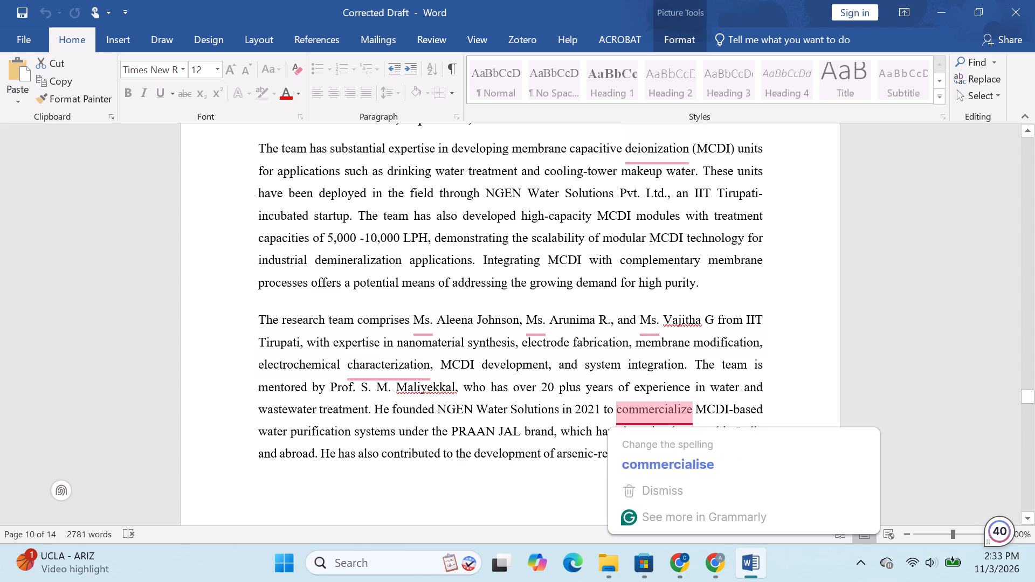
Switch to Chrome and search Google for "commercialize" to check the word's spelling.
click(714, 562)
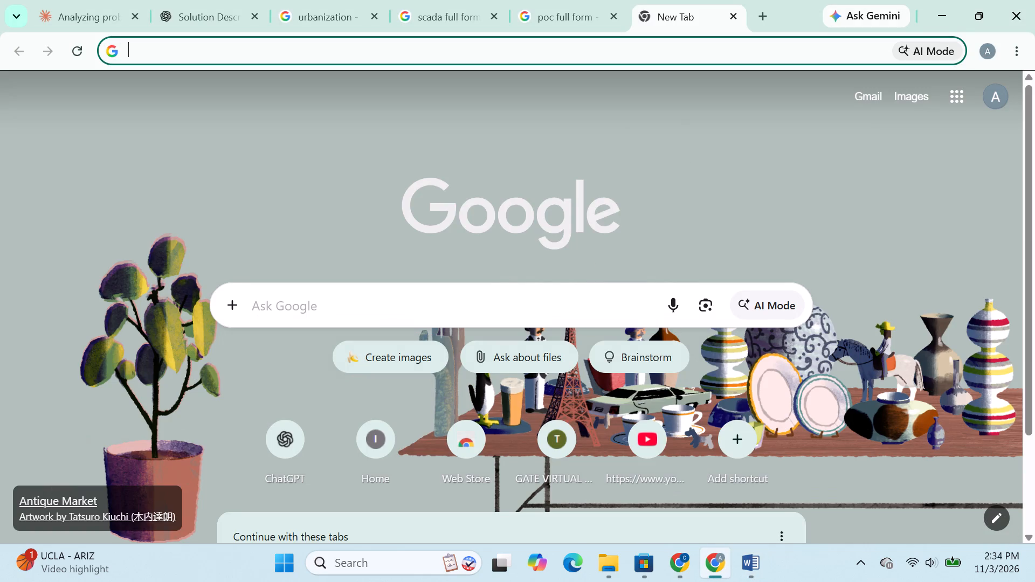
click(568, 287)
text(commercializ)
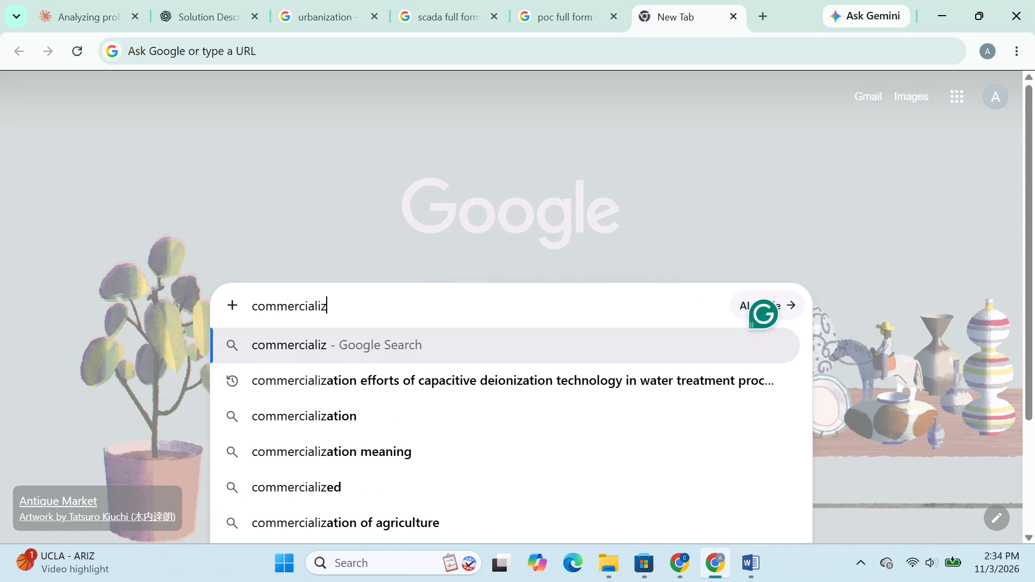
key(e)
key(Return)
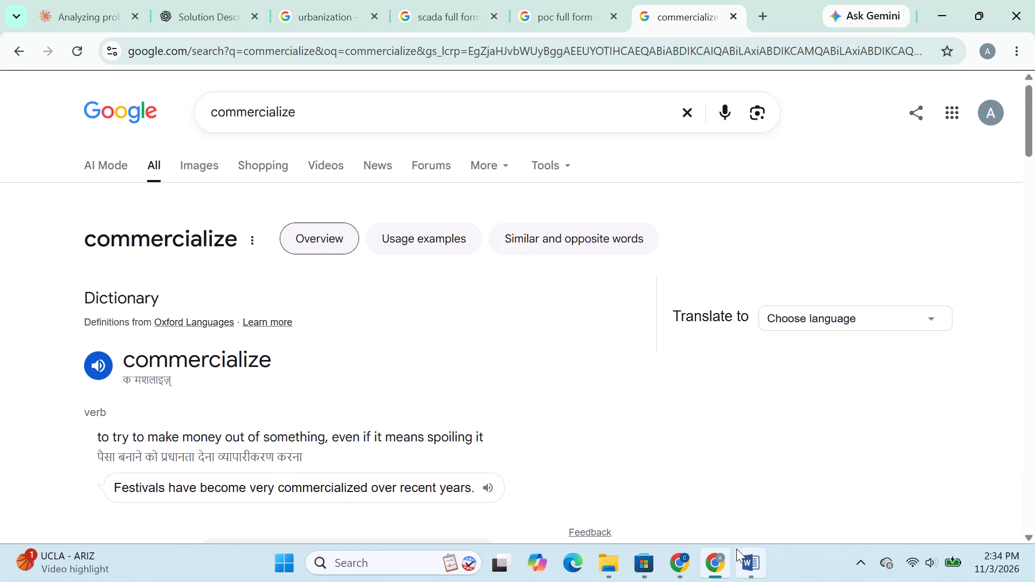
Switch back to the Corrected Draft in Word and check collaboration and pilots, patents granted, project timeline and budget through the last page.
click(746, 567)
scroll(580, 376, down, 18)
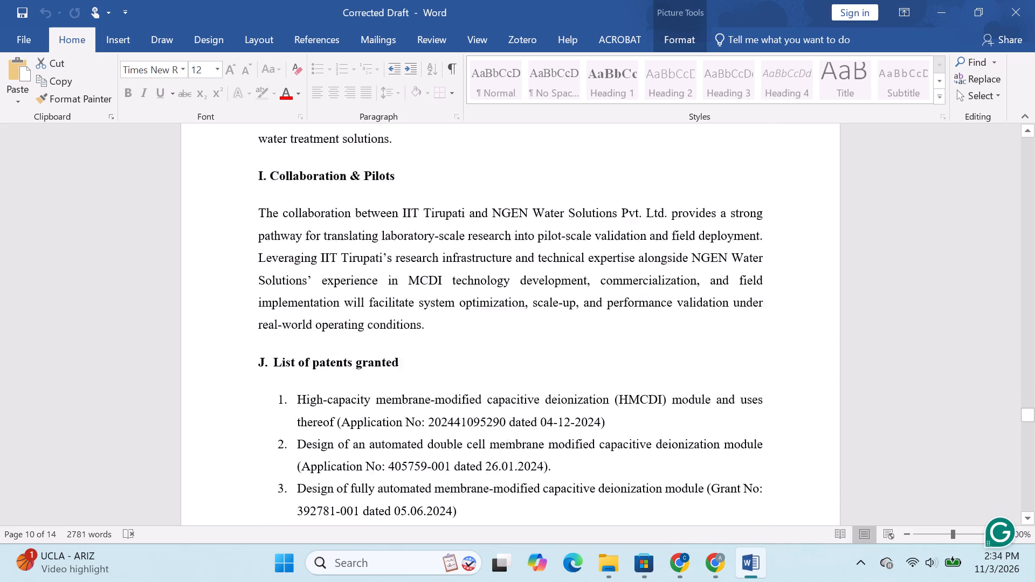
scroll(580, 379, down, 14)
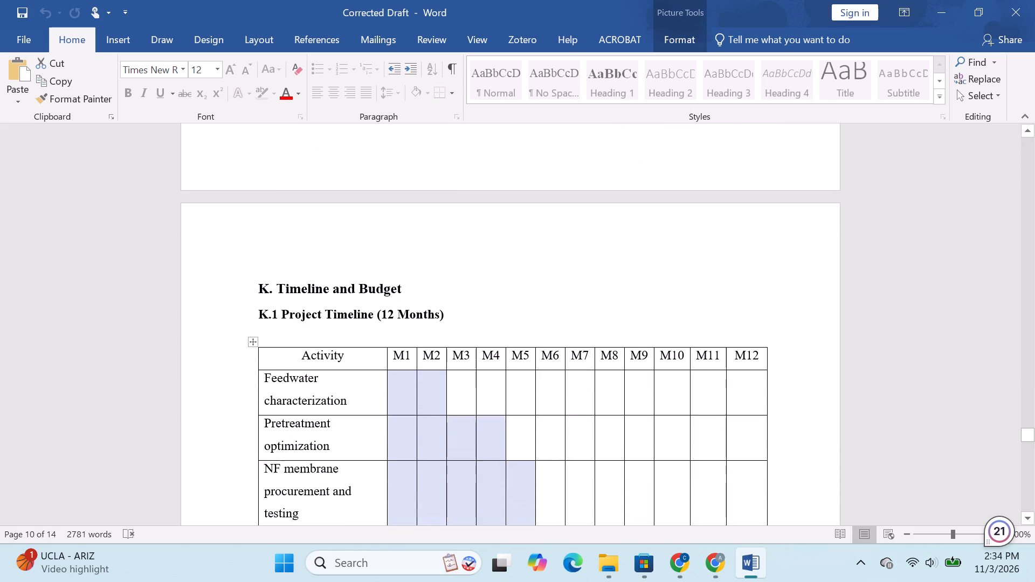
scroll(580, 379, down, 11)
scroll(579, 380, up, 1)
scroll(579, 380, down, 7)
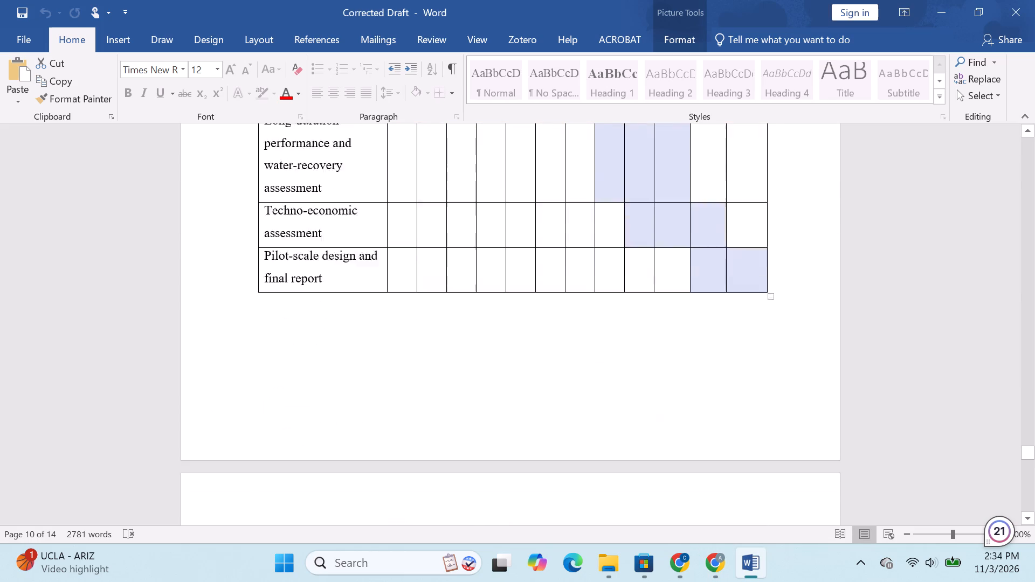
scroll(578, 380, down, 16)
scroll(578, 380, down, 5)
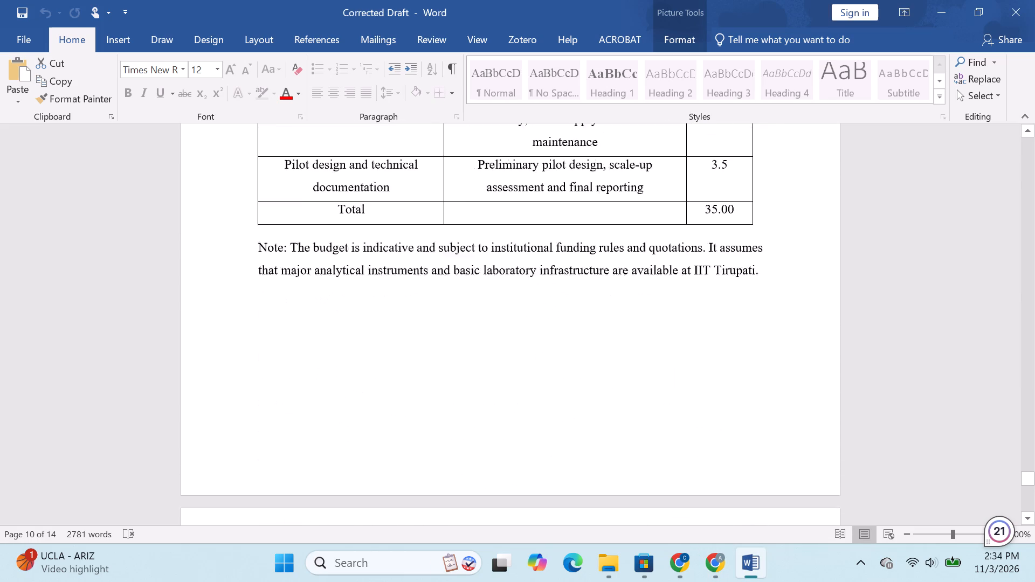
scroll(578, 380, down, 10)
scroll(578, 380, down, 12)
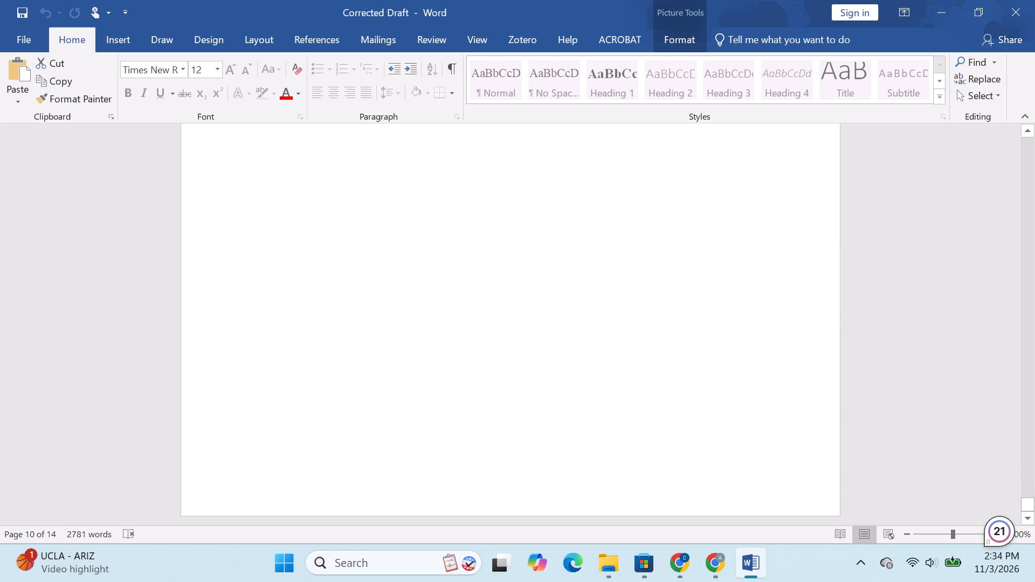
scroll(578, 380, down, 4)
Save the Corrected Draft document and close it.
key(ctrl+s)
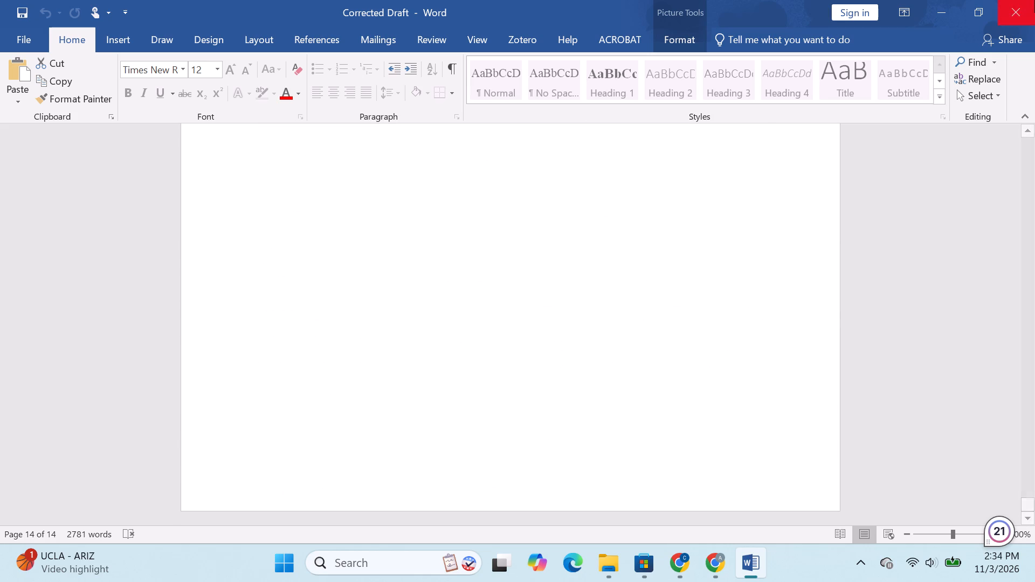
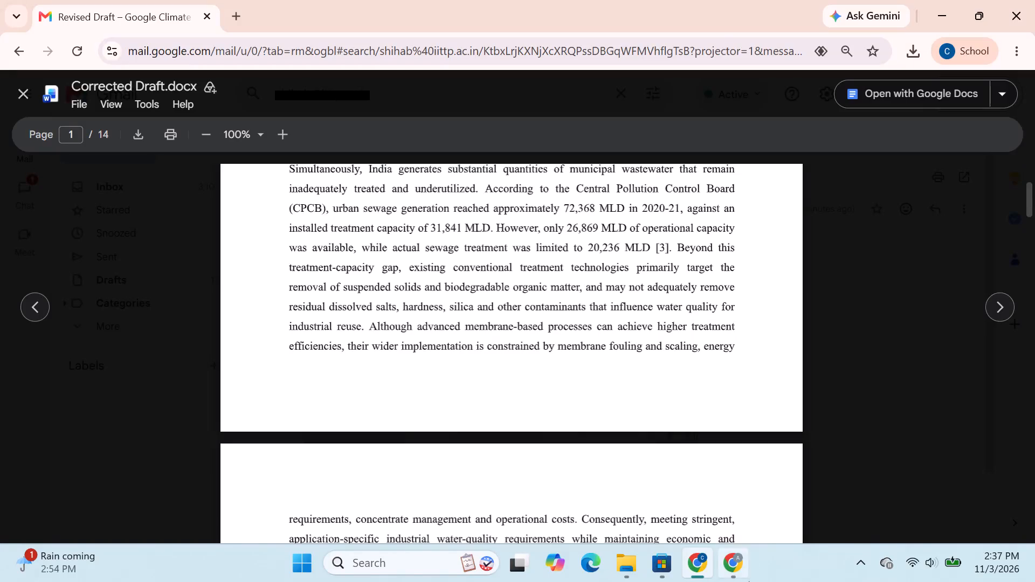
Switch to the other Chrome window and return from the "commercialize" search results to the new tab page.
click(741, 563)
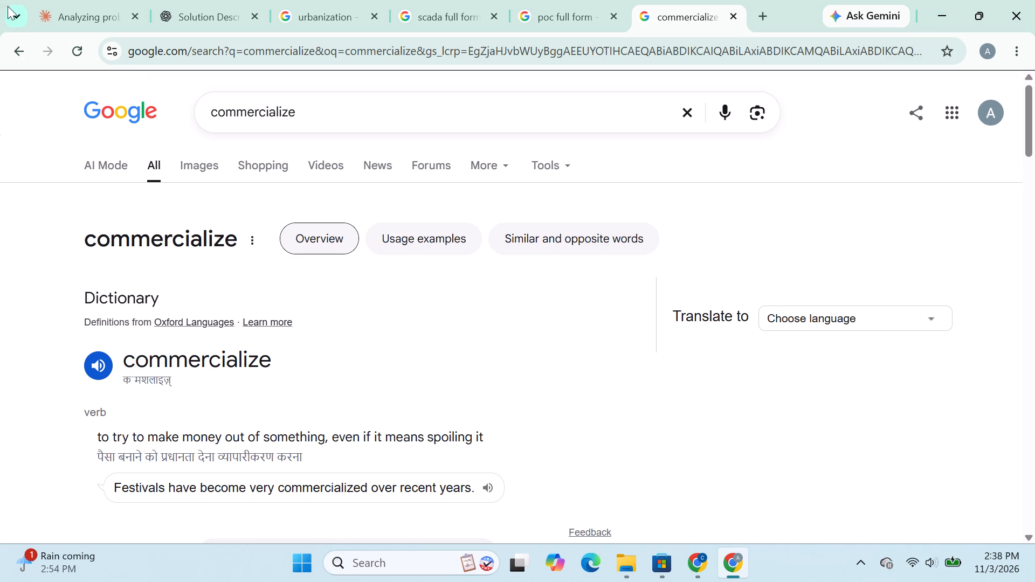